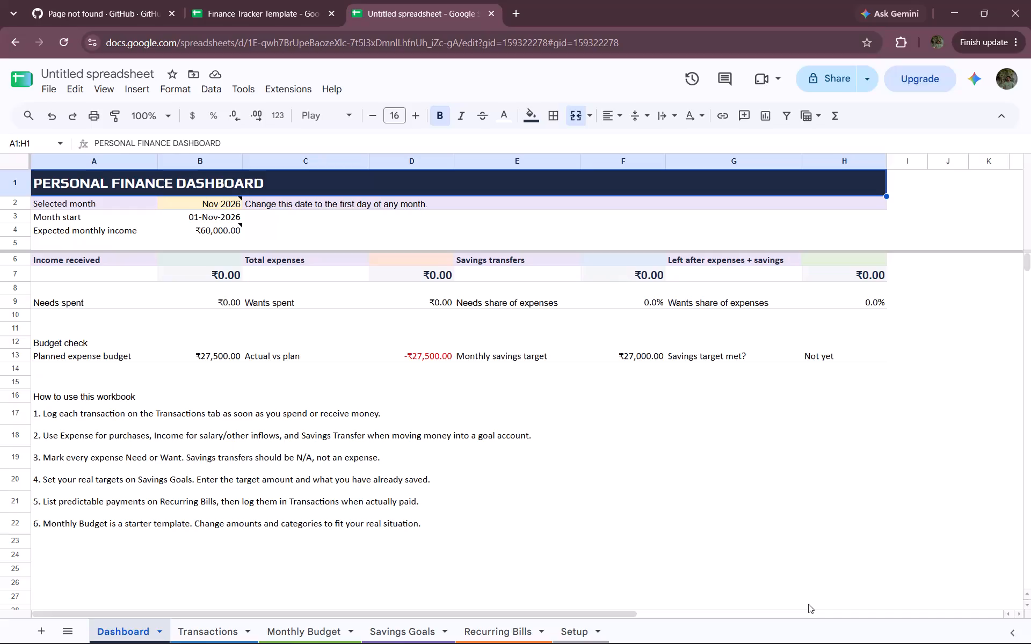
Replace the fifth how-to instruction in merged cell A21:H21 of the Dashboard sheet with "z".
{"action": "left_click", "coordinate": [651, 501]}
{"action": "key", "text": "z"}
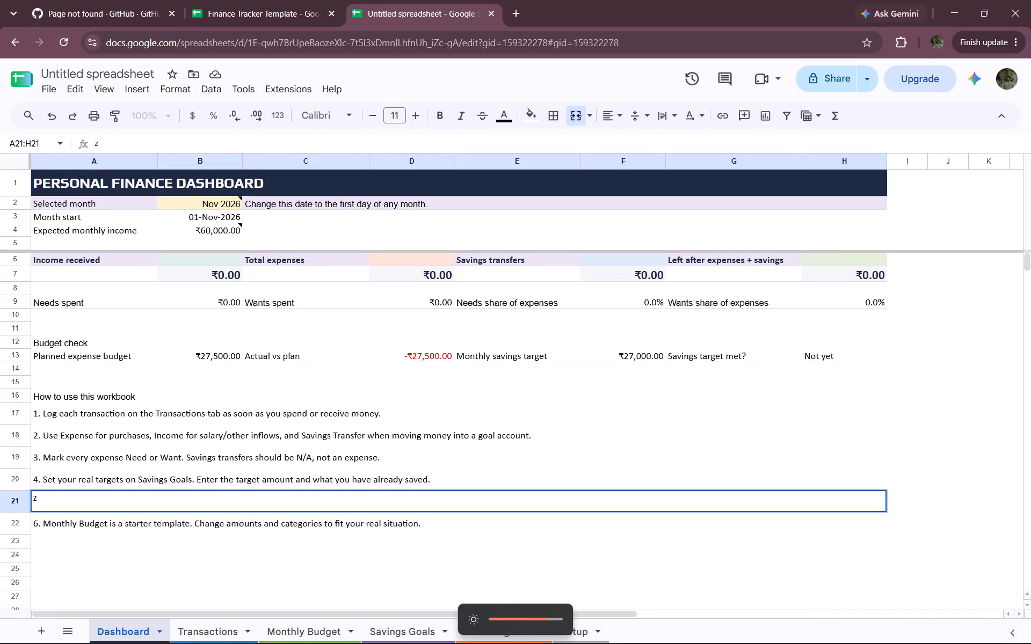
{"action": "scroll", "coordinate": [536, 438], "scroll_direction": "up", "scroll_amount": 2}
{"action": "scroll", "coordinate": [512, 384], "scroll_direction": "up", "scroll_amount": 1}
{"action": "scroll", "coordinate": [524, 334], "scroll_direction": "up", "scroll_amount": 3}
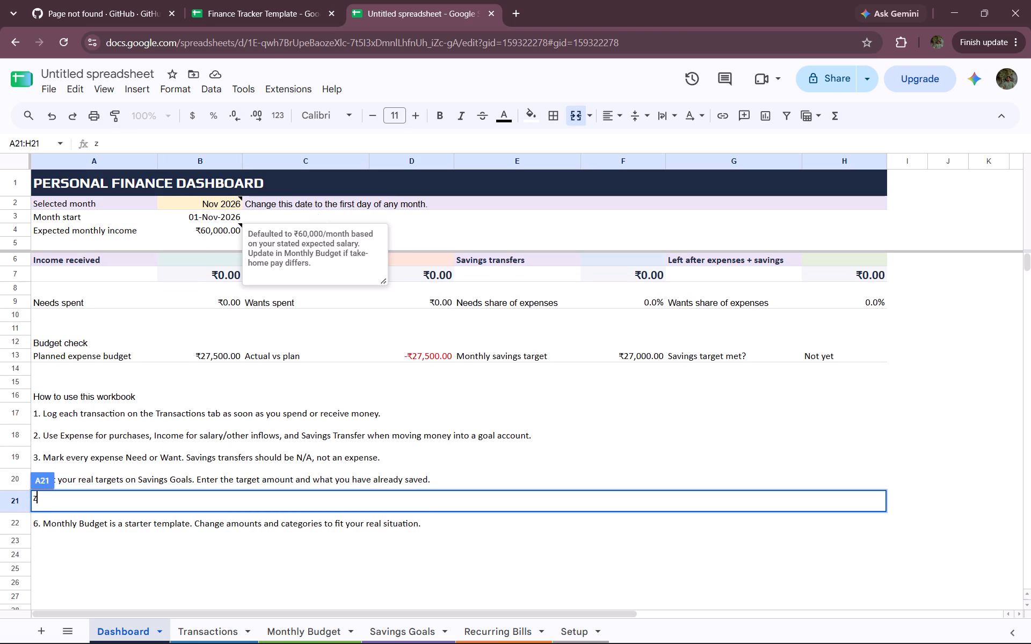
{"action": "left_click", "coordinate": [233, 202]}
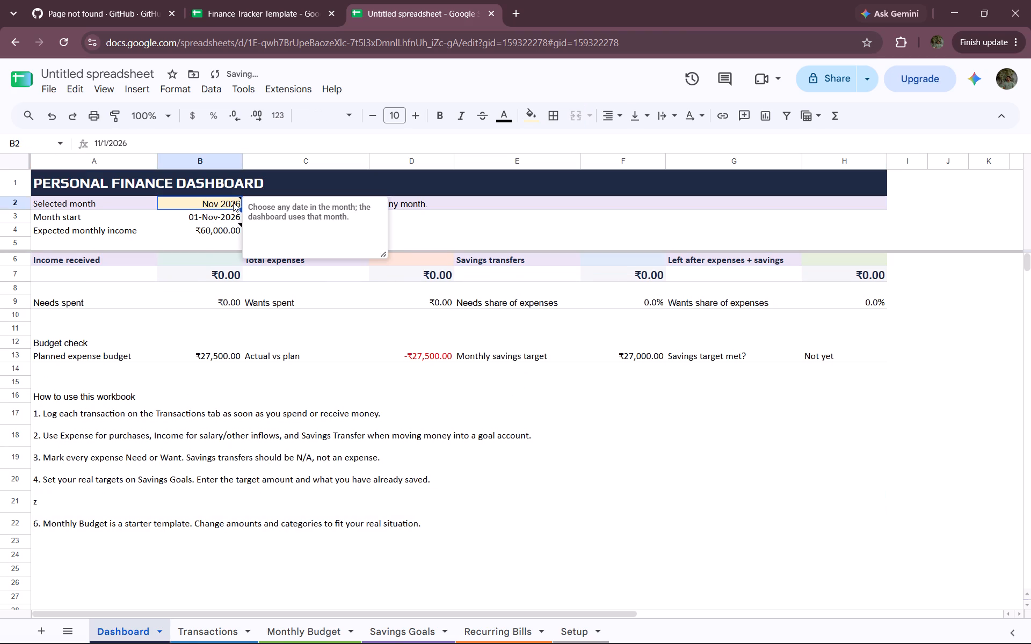
{"action": "left_click", "coordinate": [373, 407]}
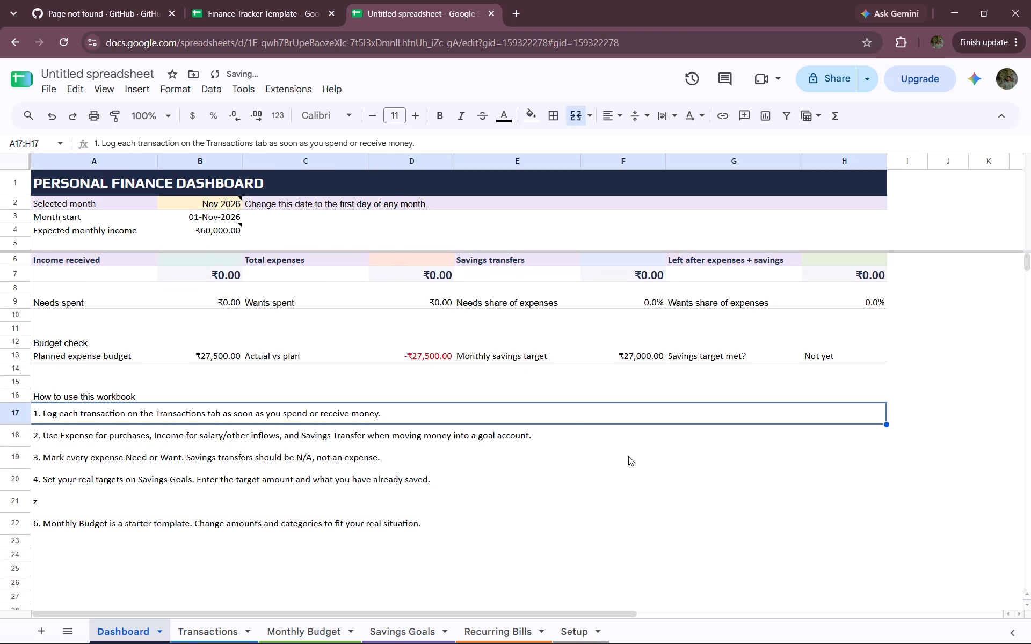
On the Transactions sheet, examine the available choices for the Flow, Need / Want and Category / Goal columns.
{"action": "left_click", "coordinate": [210, 634]}
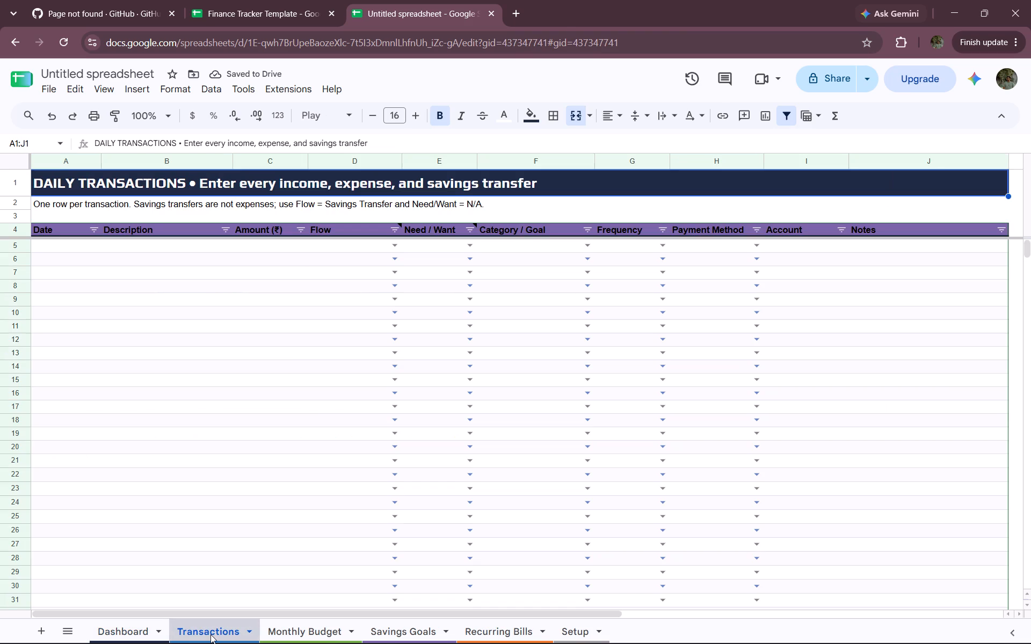
{"action": "left_click", "coordinate": [392, 248]}
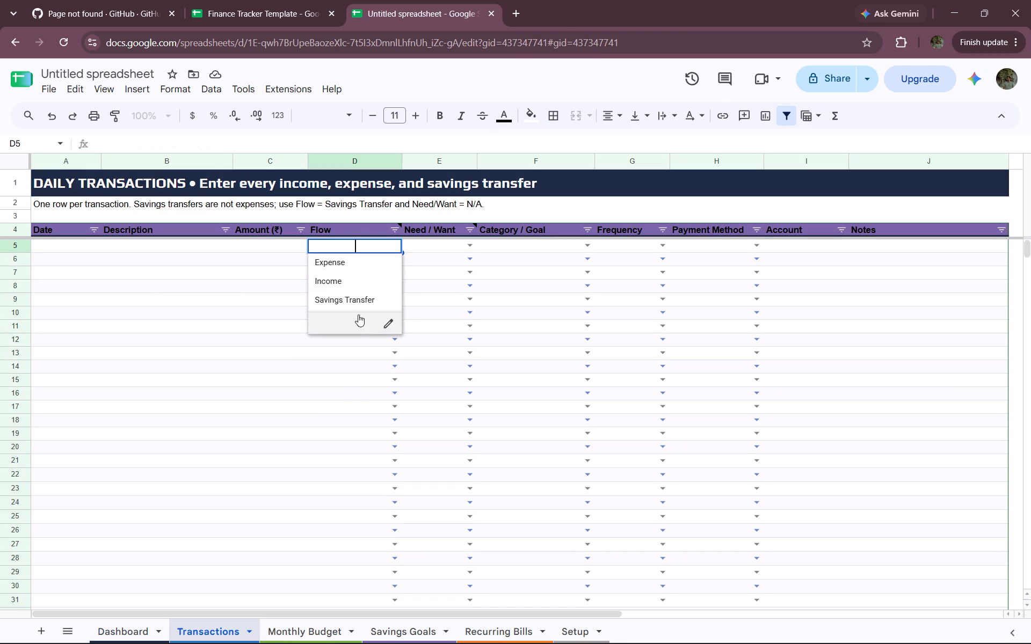
{"action": "left_click", "coordinate": [350, 401]}
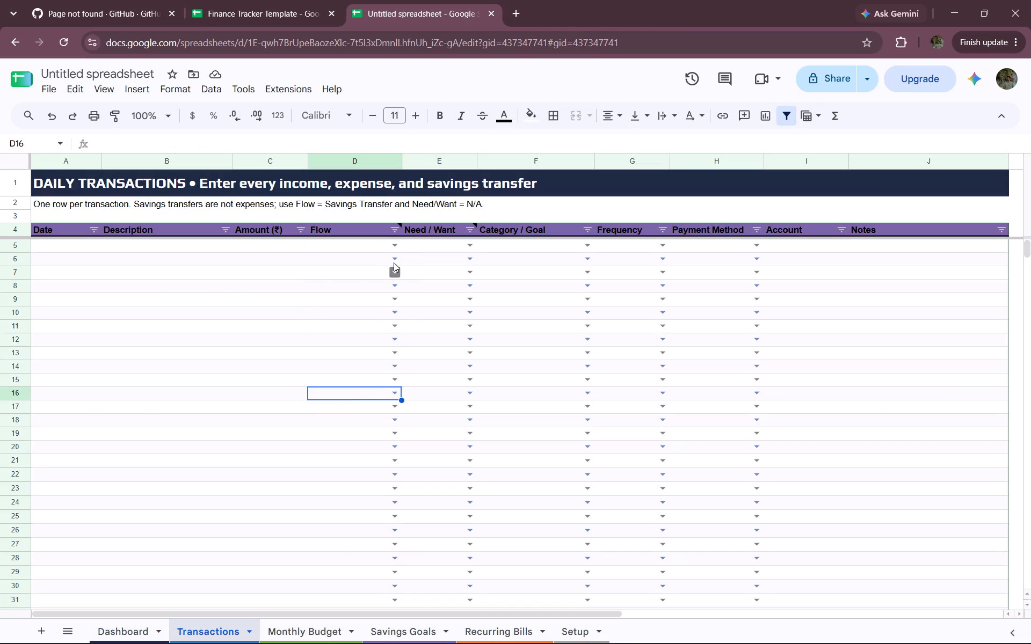
{"action": "left_click", "coordinate": [395, 261]}
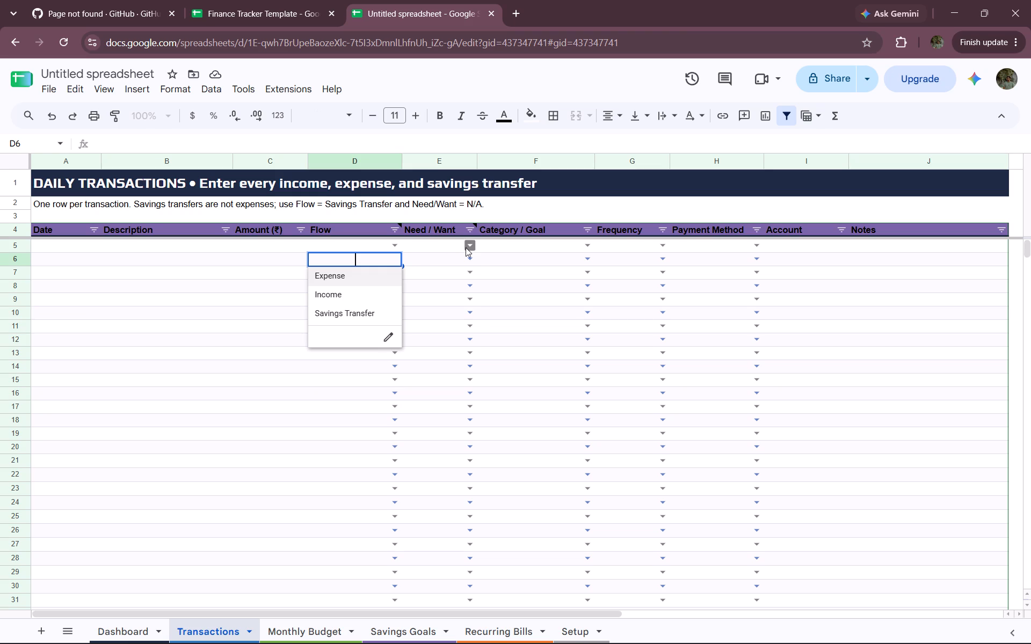
{"action": "left_click", "coordinate": [466, 247]}
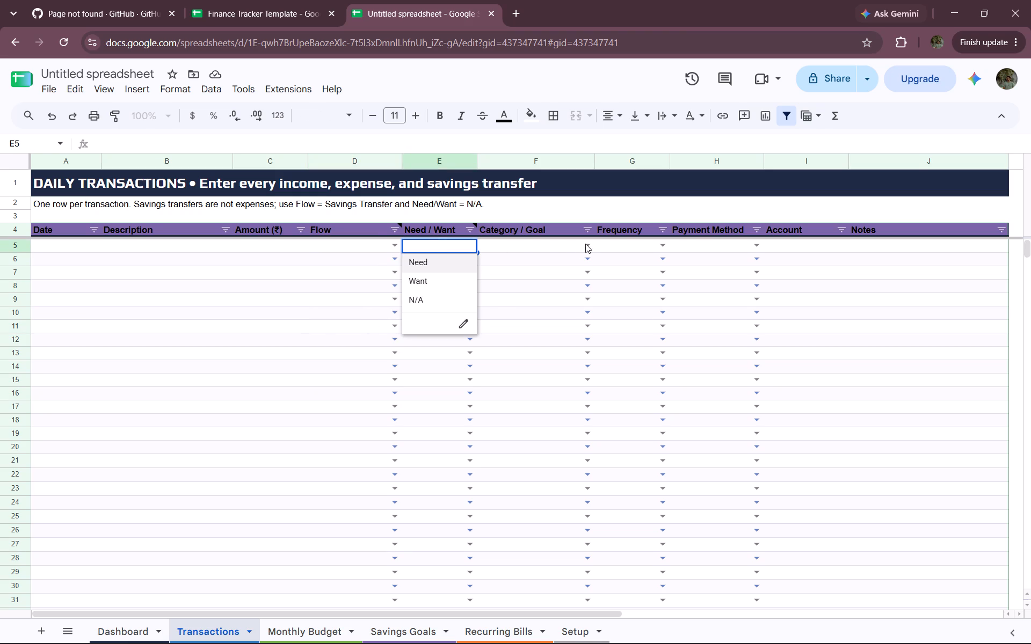
{"action": "left_click", "coordinate": [585, 244]}
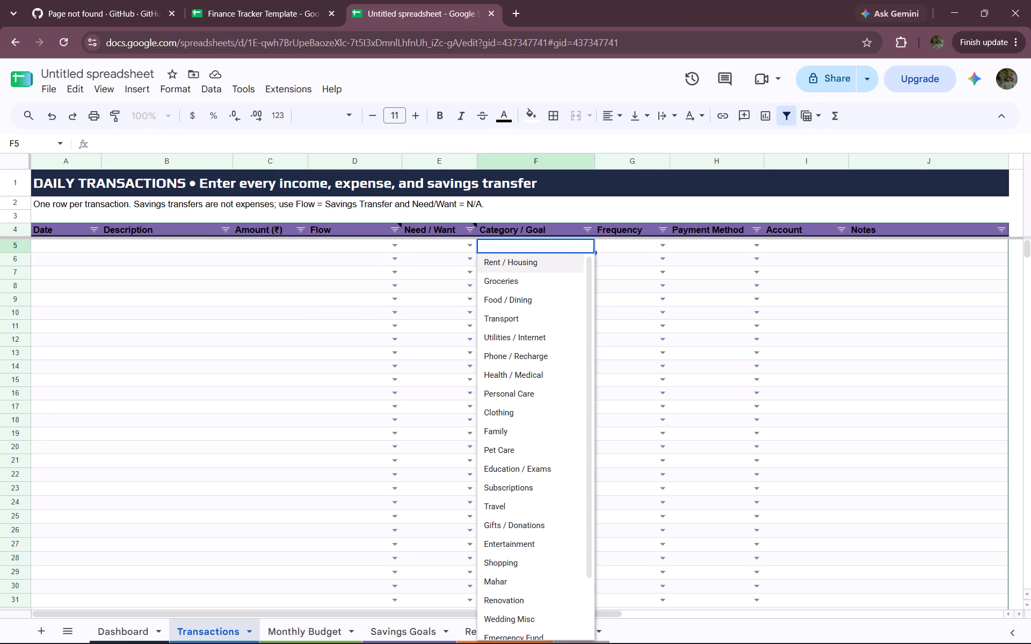
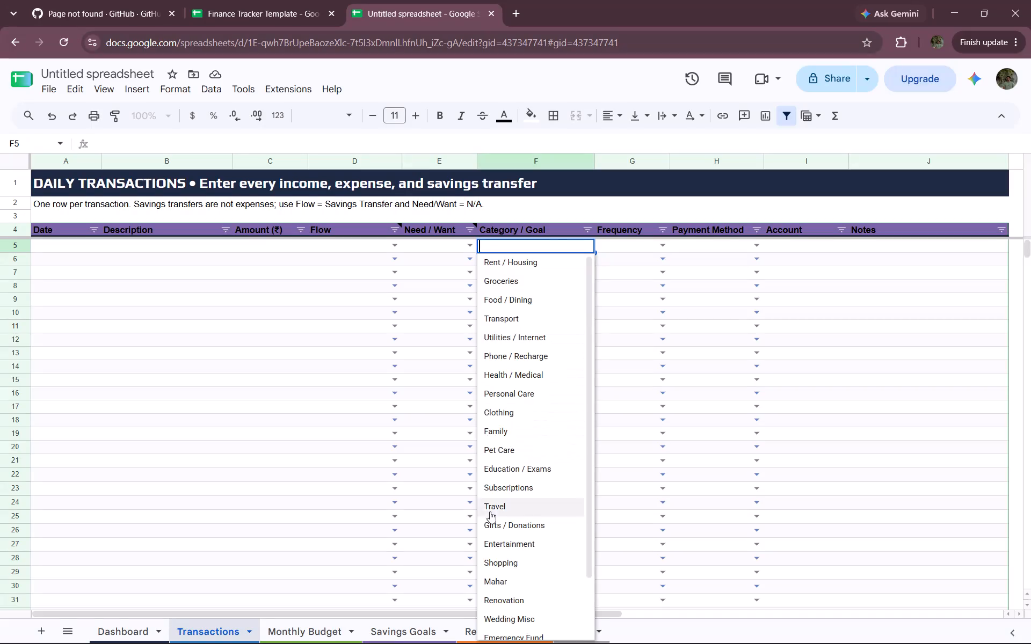
Examine the full Category / Goal choices and the Frequency and Payment Method options in the first entry row of the Transactions sheet.
{"action": "scroll", "coordinate": [483, 530], "scroll_direction": "down", "scroll_amount": 3}
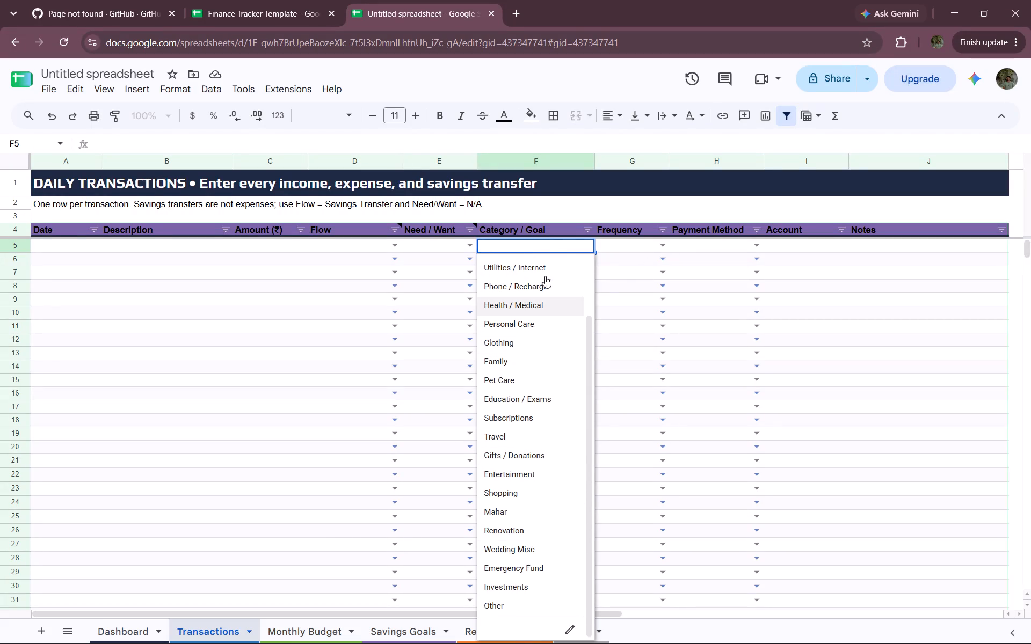
{"action": "scroll", "coordinate": [545, 276], "scroll_direction": "up", "scroll_amount": 4}
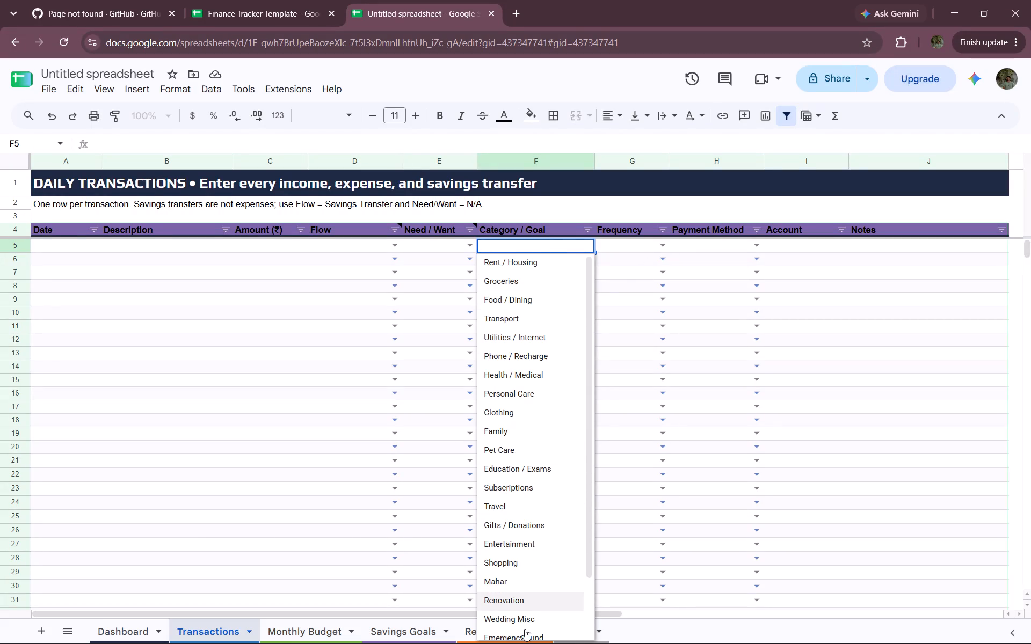
{"action": "scroll", "coordinate": [525, 629], "scroll_direction": "down", "scroll_amount": 1}
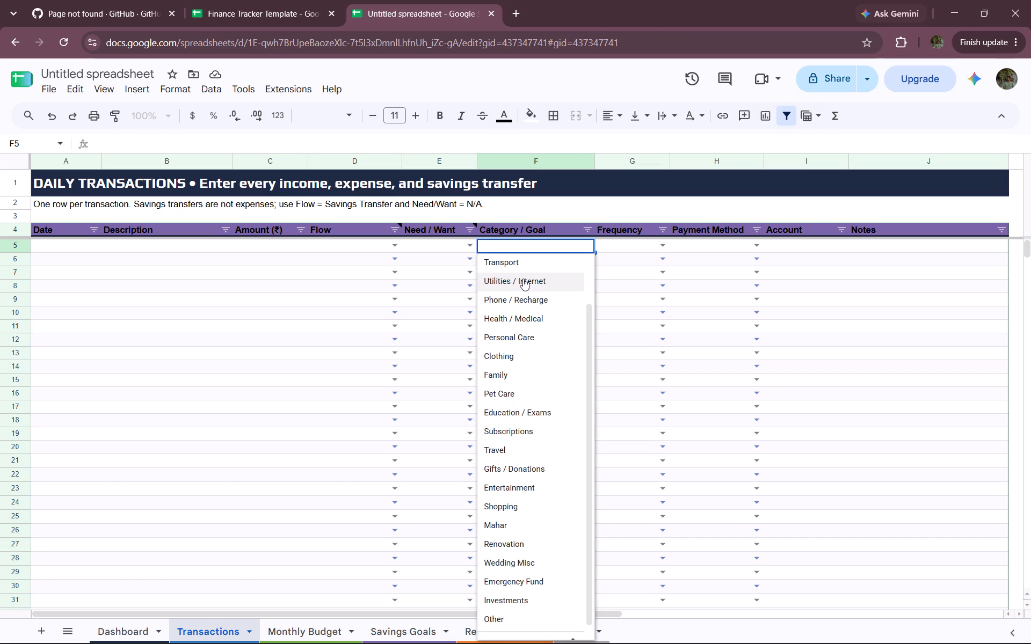
{"action": "scroll", "coordinate": [523, 279], "scroll_direction": "up", "scroll_amount": 4}
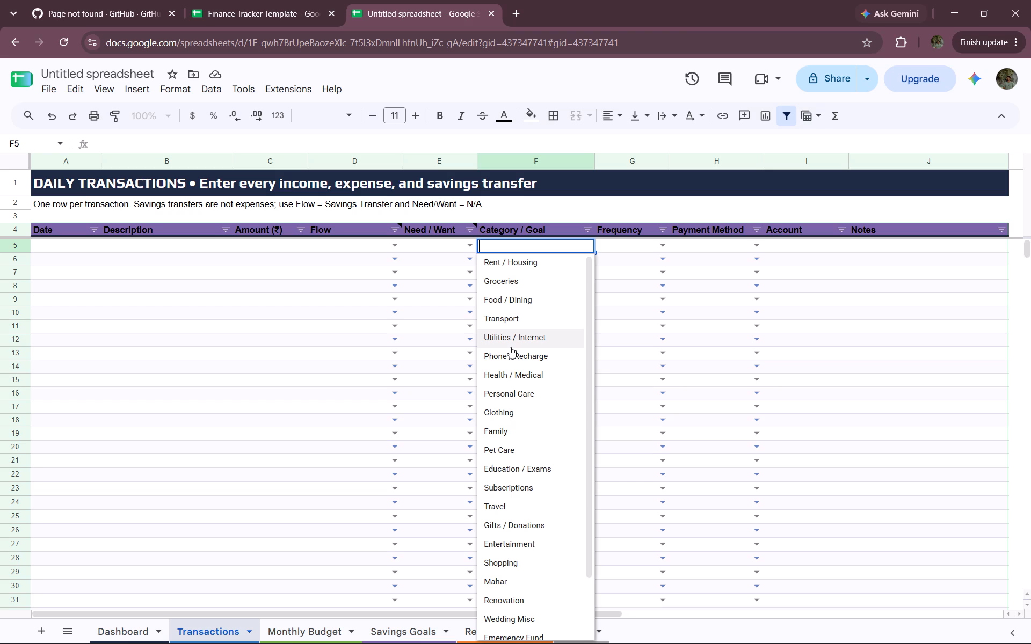
{"action": "left_click", "coordinate": [642, 245]}
{"action": "left_click", "coordinate": [658, 246]}
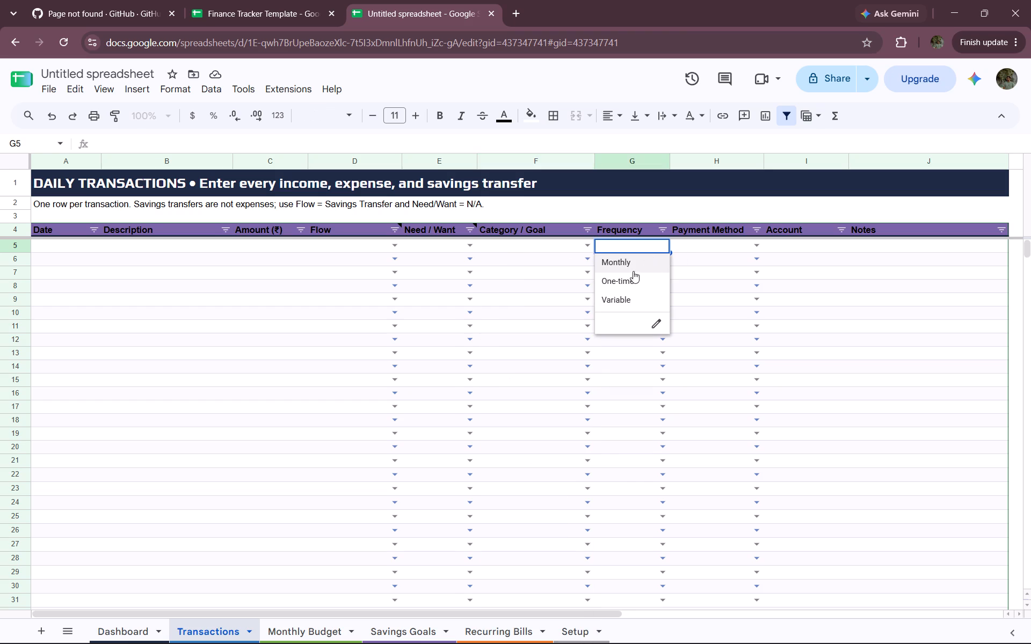
{"action": "left_click", "coordinate": [757, 243]}
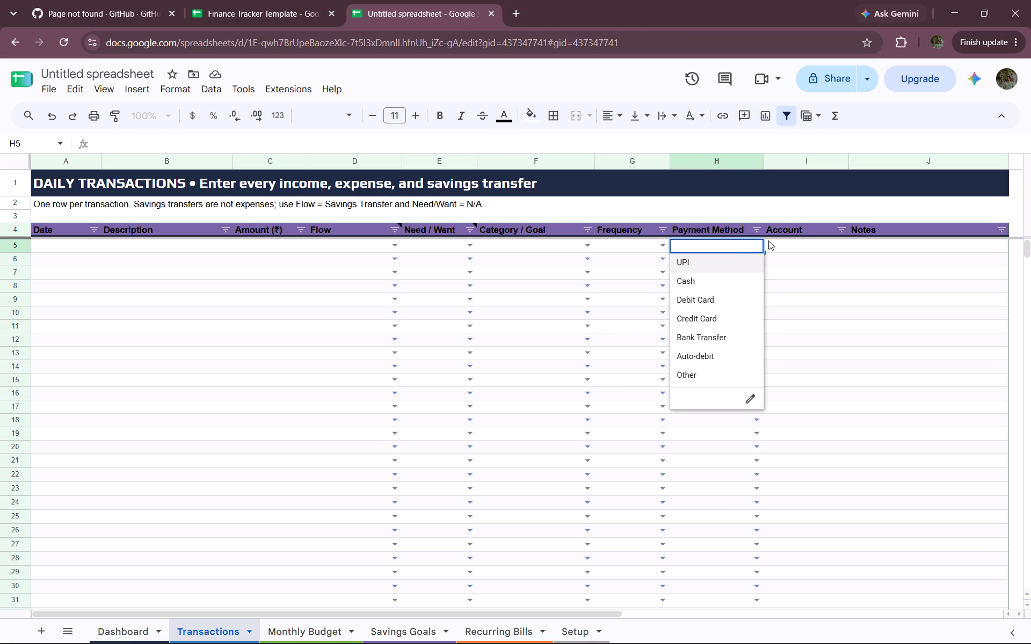
{"action": "left_click", "coordinate": [230, 251]}
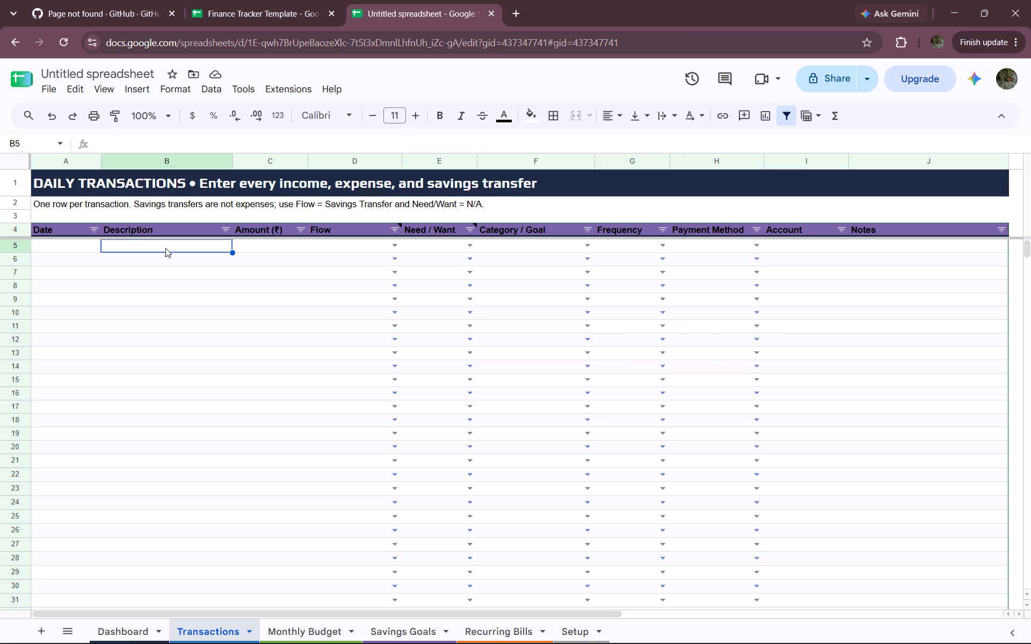
{"action": "scroll", "coordinate": [105, 248], "scroll_direction": "right", "scroll_amount": 2}
{"action": "left_click", "coordinate": [71, 247]}
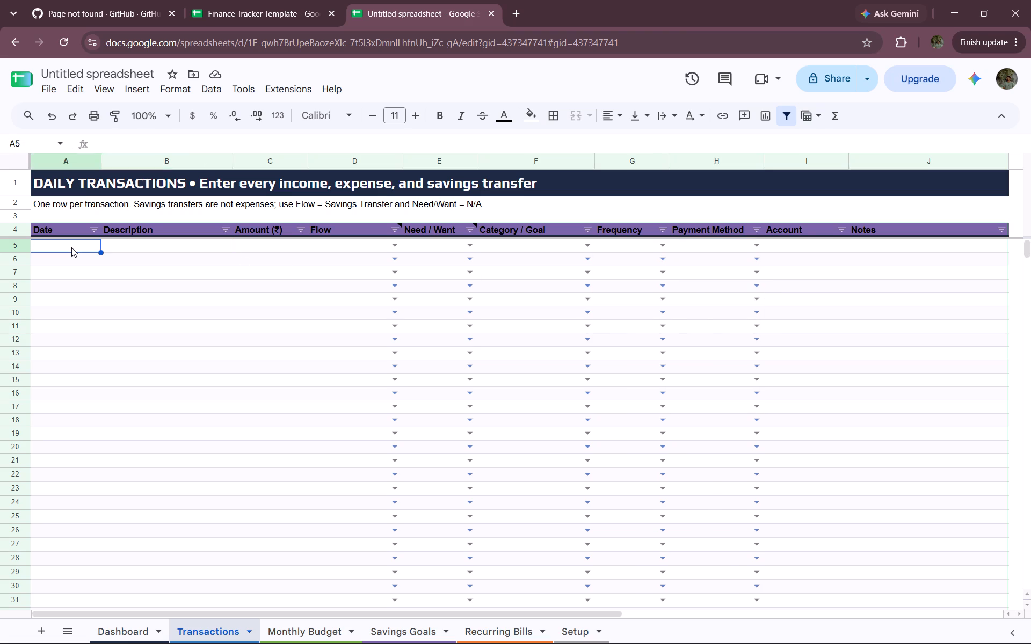
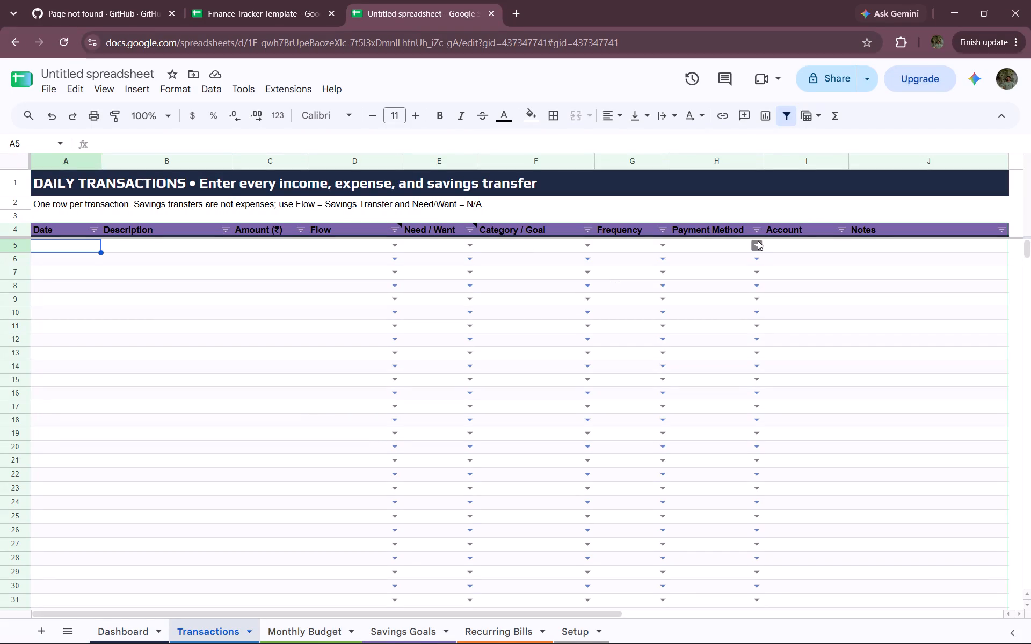
Enter "Tanishq Gold Harvest" as the Description and 2000 as the Amount in the first entry row of the Transactions sheet.
{"action": "left_click", "coordinate": [142, 244]}
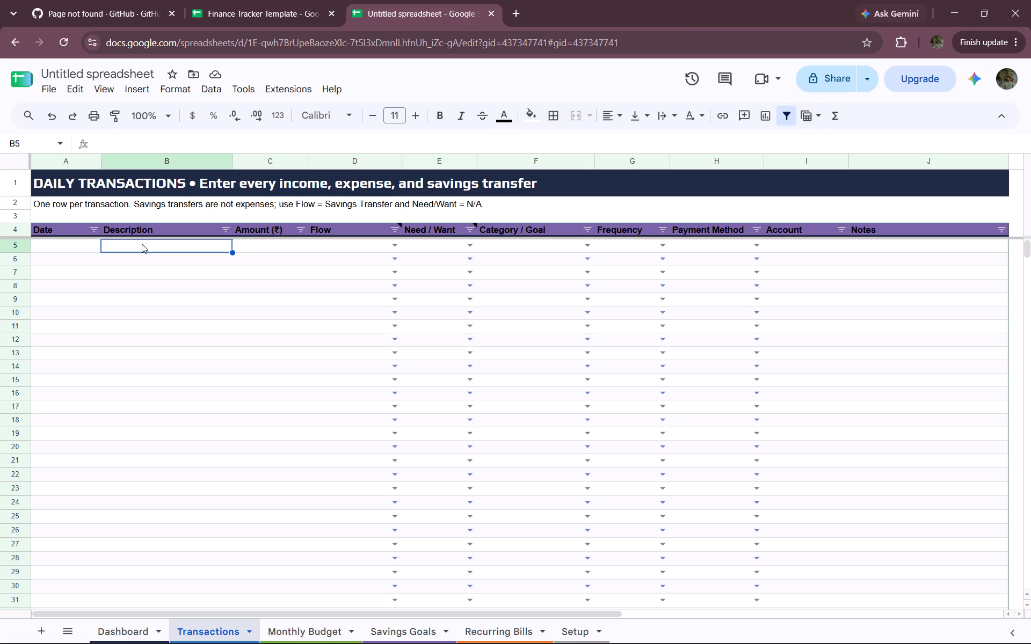
{"action": "type", "text": "Tanisqh"}
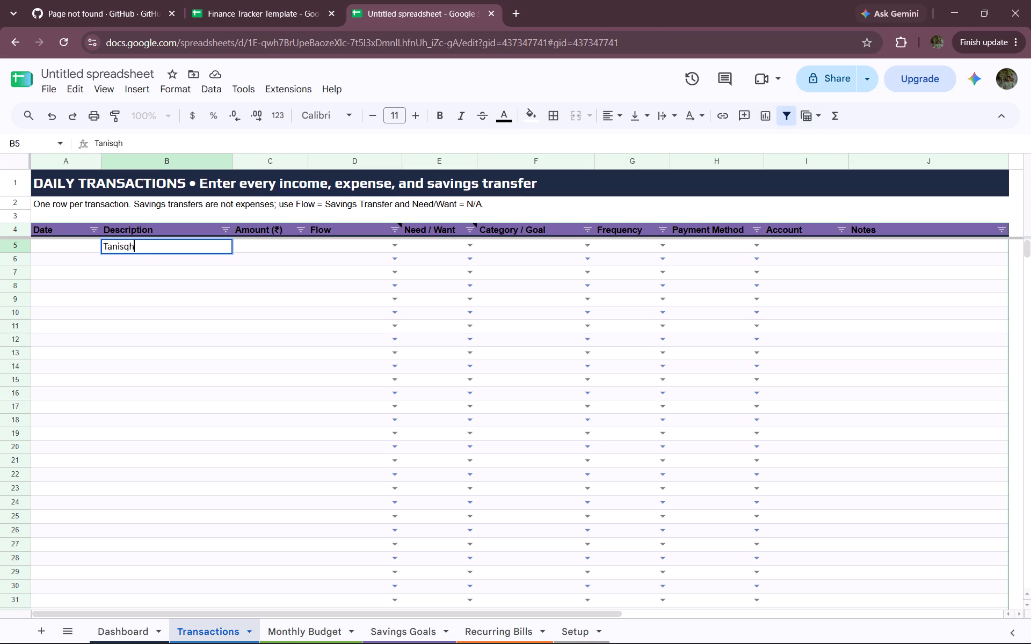
{"action": "key", "text": "BackSpace"}
{"action": "key", "text": "BackSpace"}
{"action": "type", "text": "hq"}
{"action": "key", "text": "space"}
{"action": "type", "text": "Gold Harvest"}
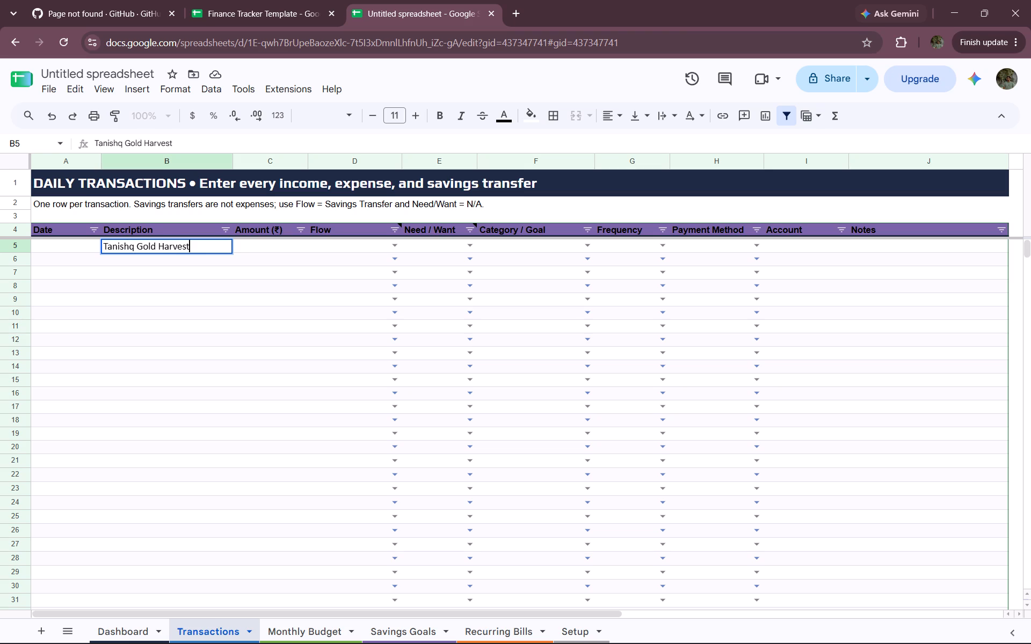
{"action": "key", "text": "Right"}
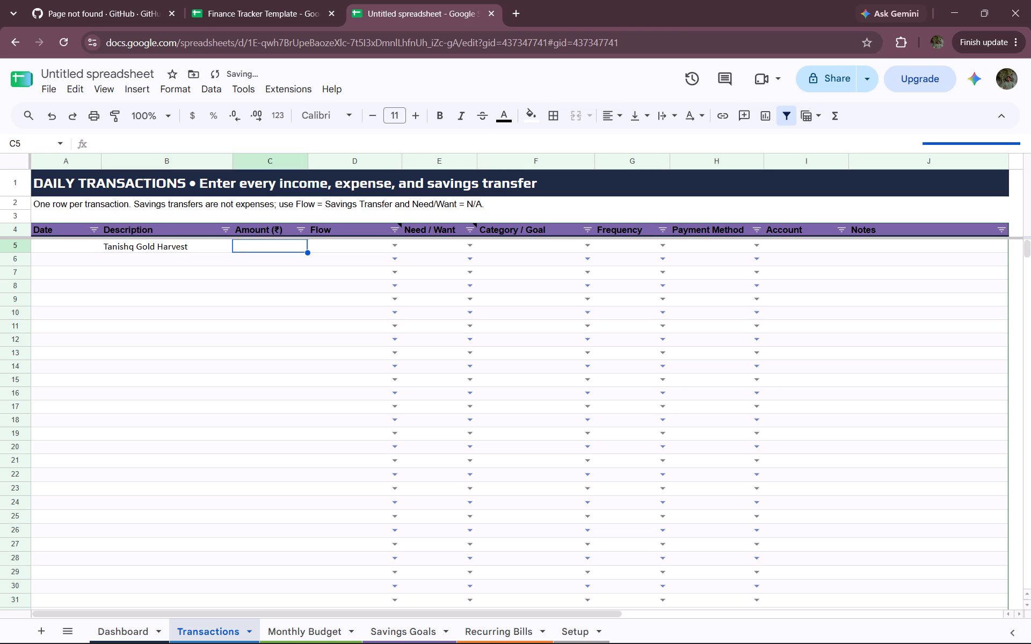
{"action": "type", "text": "200"}
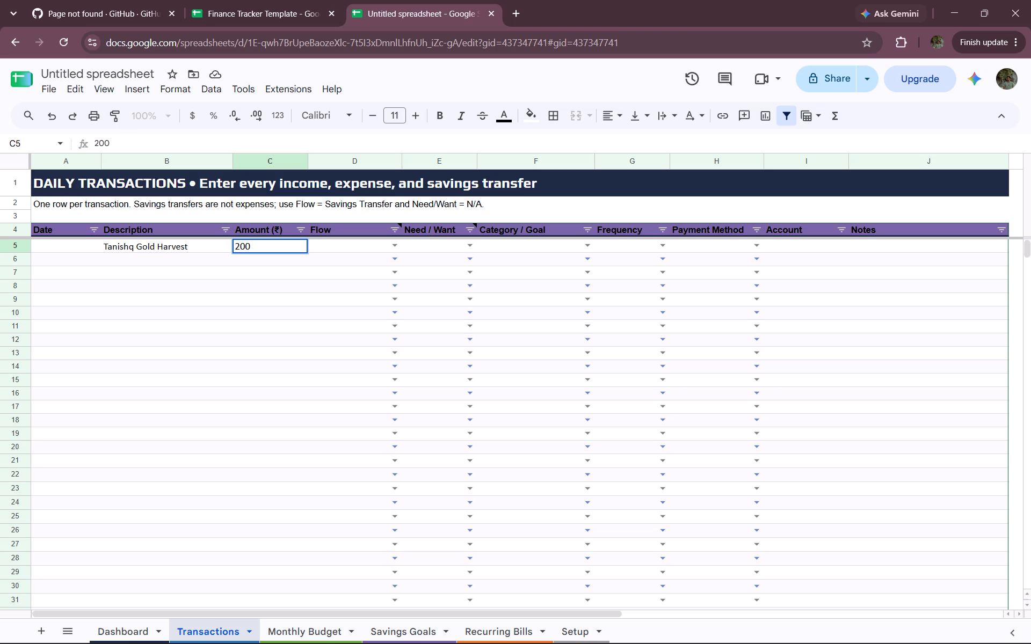
{"action": "key", "text": "0"}
{"action": "key", "text": "Right"}
Set Flow to Savings Transfer and Need / Want to Need for the Tanishq Gold Harvest entry.
{"action": "key", "text": "Return"}
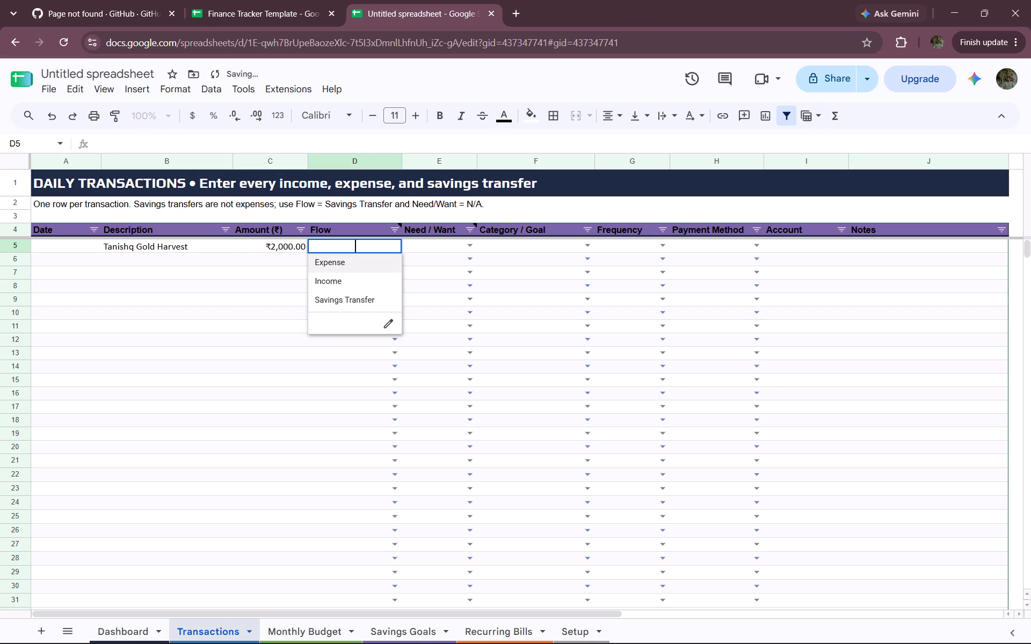
{"action": "key", "text": "Down"}
{"action": "key", "text": "Up"}
{"action": "key", "text": "Down"}
{"action": "key", "text": "Down"}
{"action": "key", "text": "Return"}
{"action": "key", "text": "Right"}
{"action": "key", "text": "Up"}
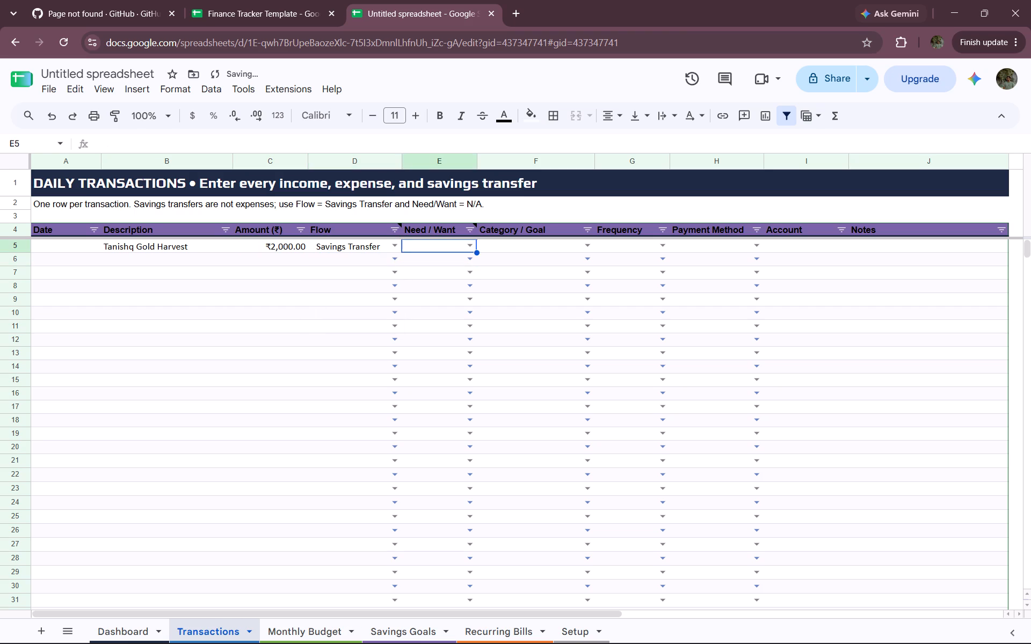
{"action": "key", "text": "Return"}
{"action": "key", "text": "Return"}
{"action": "key", "text": "Up"}
{"action": "key", "text": "Right"}
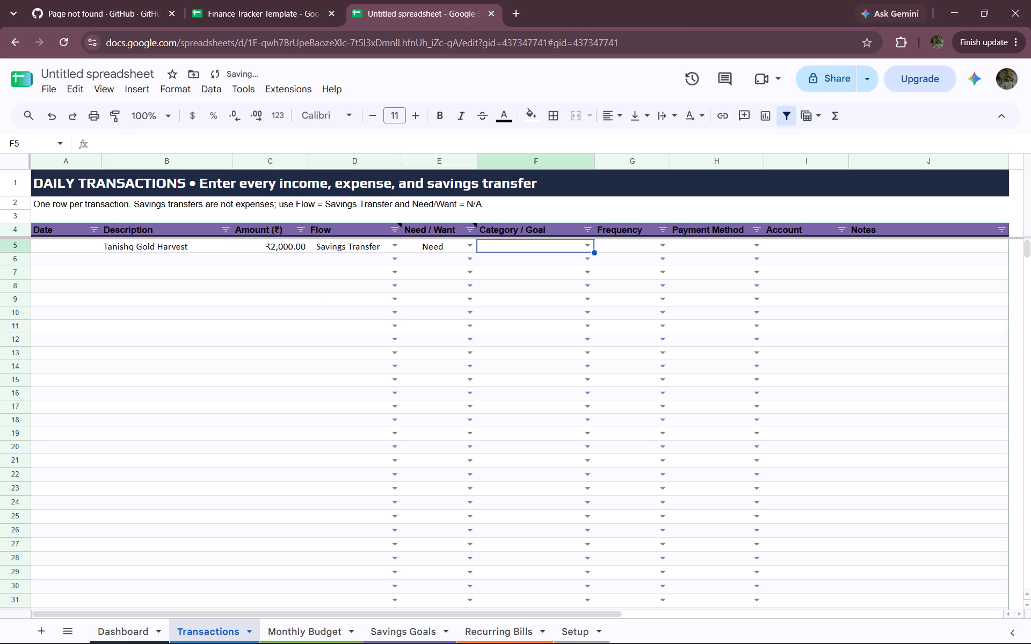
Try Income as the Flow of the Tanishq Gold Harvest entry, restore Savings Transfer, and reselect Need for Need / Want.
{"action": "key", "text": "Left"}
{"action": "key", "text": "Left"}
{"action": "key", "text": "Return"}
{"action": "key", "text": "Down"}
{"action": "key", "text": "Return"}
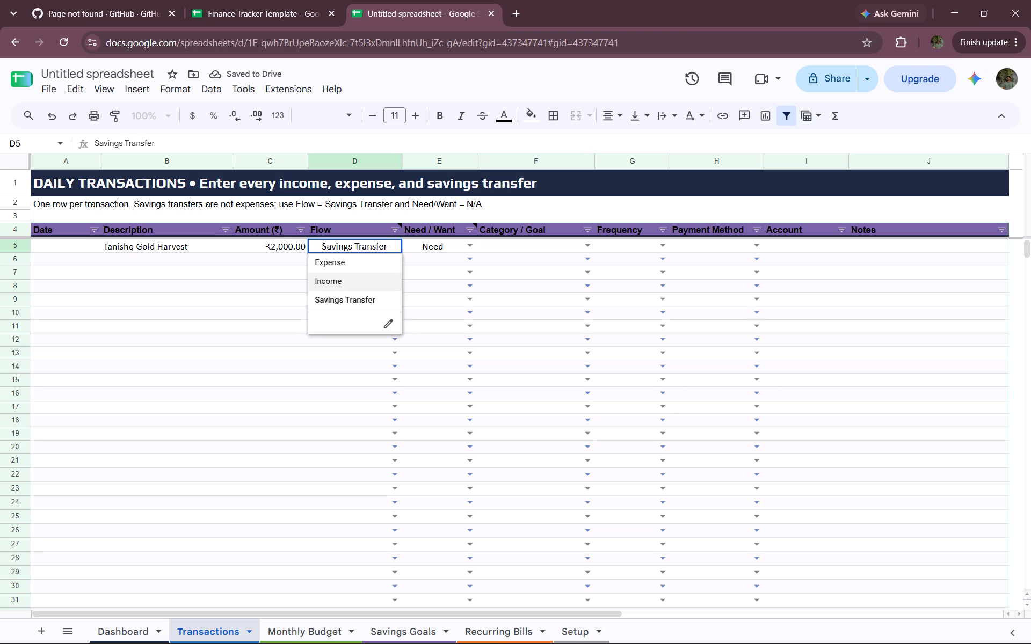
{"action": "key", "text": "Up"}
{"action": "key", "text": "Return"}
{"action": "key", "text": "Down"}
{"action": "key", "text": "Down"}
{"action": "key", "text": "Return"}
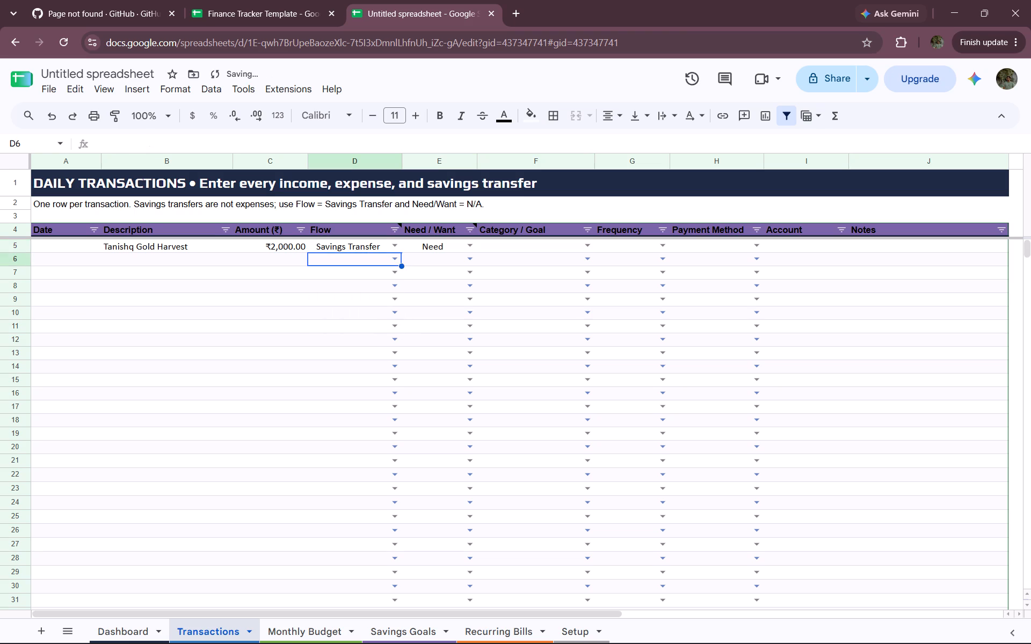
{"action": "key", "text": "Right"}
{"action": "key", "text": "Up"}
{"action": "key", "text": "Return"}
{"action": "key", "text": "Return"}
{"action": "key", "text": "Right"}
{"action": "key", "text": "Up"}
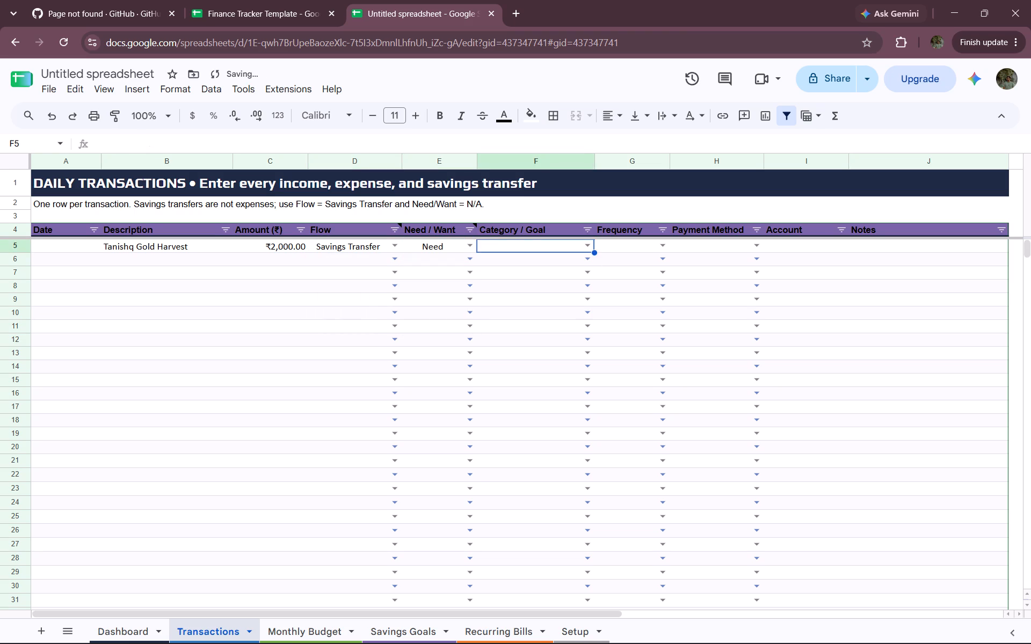
Set the Category / Goal of the Tanishq Gold Harvest entry to Mahar.
{"action": "key", "text": "Return"}
{"action": "key", "text": "Down"}
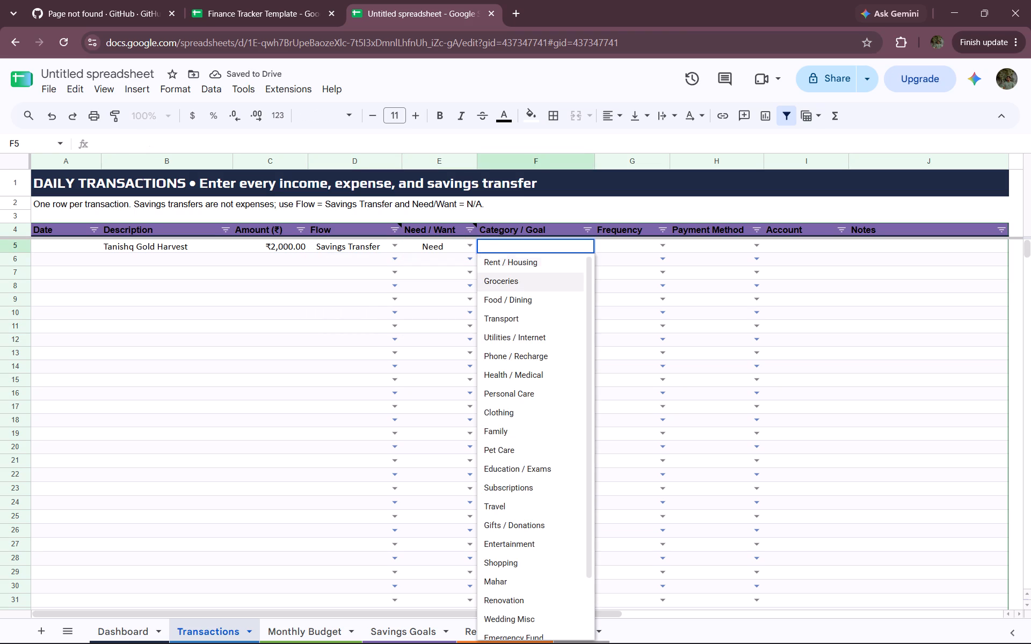
{"action": "key", "text": "Down"}
{"action": "key", "text": "Down"}
{"action": "key", "text": "Down"}
{"action": "key", "text": "Down"}
{"action": "key", "text": "Down"}
{"action": "key", "text": "Down"}
{"action": "key", "text": "Down"}
{"action": "key", "text": "Down"}
{"action": "key", "text": "Down"}
{"action": "key", "text": "Down"}
{"action": "key", "text": "Down"}
{"action": "key", "text": "Down"}
{"action": "key", "text": "Down"}
{"action": "key", "text": "Down"}
{"action": "key", "text": "Down"}
{"action": "key", "text": "Down"}
{"action": "key", "text": "Down"}
{"action": "key", "text": "Up"}
{"action": "key", "text": "Return"}
Set Frequency to Monthly and Payment Method to UPI for the Tanishq Gold Harvest entry.
{"action": "key", "text": "Right"}
{"action": "key", "text": "Up"}
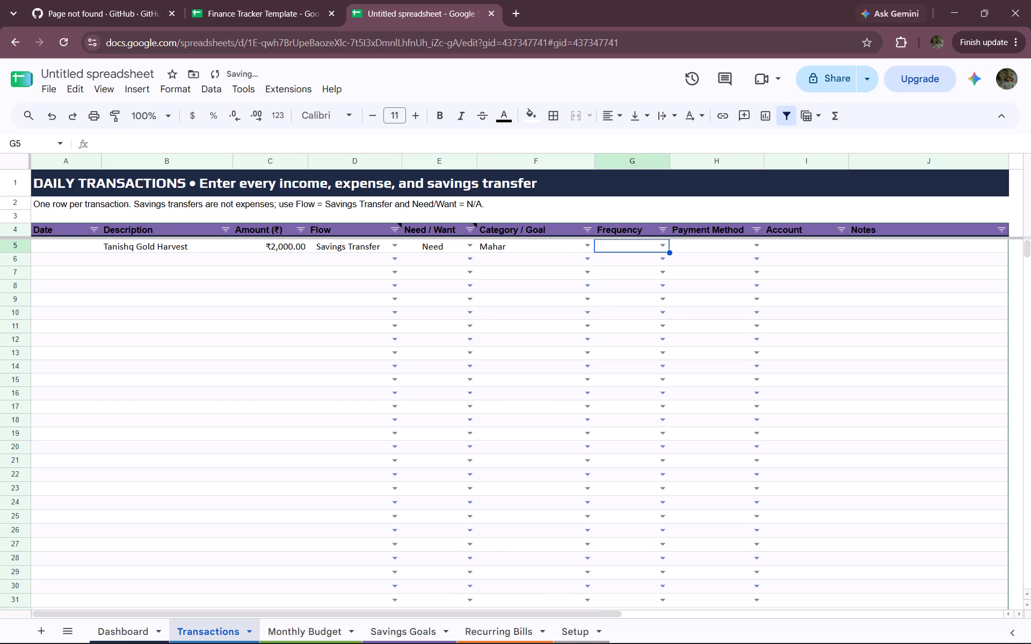
{"action": "key", "text": "Return"}
{"action": "key", "text": "Down"}
{"action": "key", "text": "Up"}
{"action": "key", "text": "Return"}
{"action": "key", "text": "Up"}
{"action": "key", "text": "Right"}
{"action": "key", "text": "Return"}
{"action": "key", "text": "Down"}
{"action": "key", "text": "Up"}
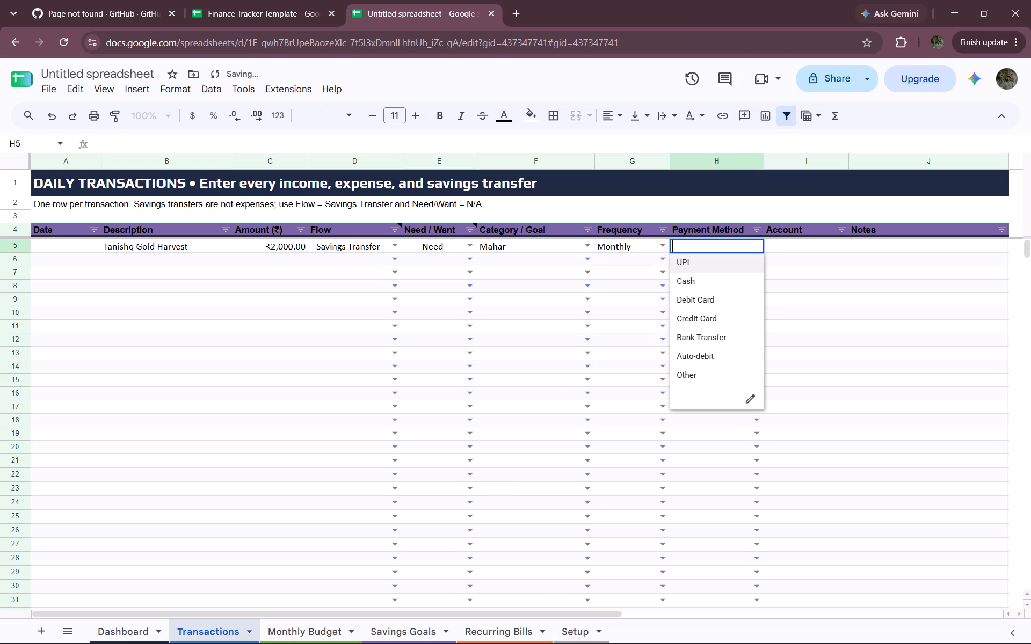
{"action": "key", "text": "Return"}
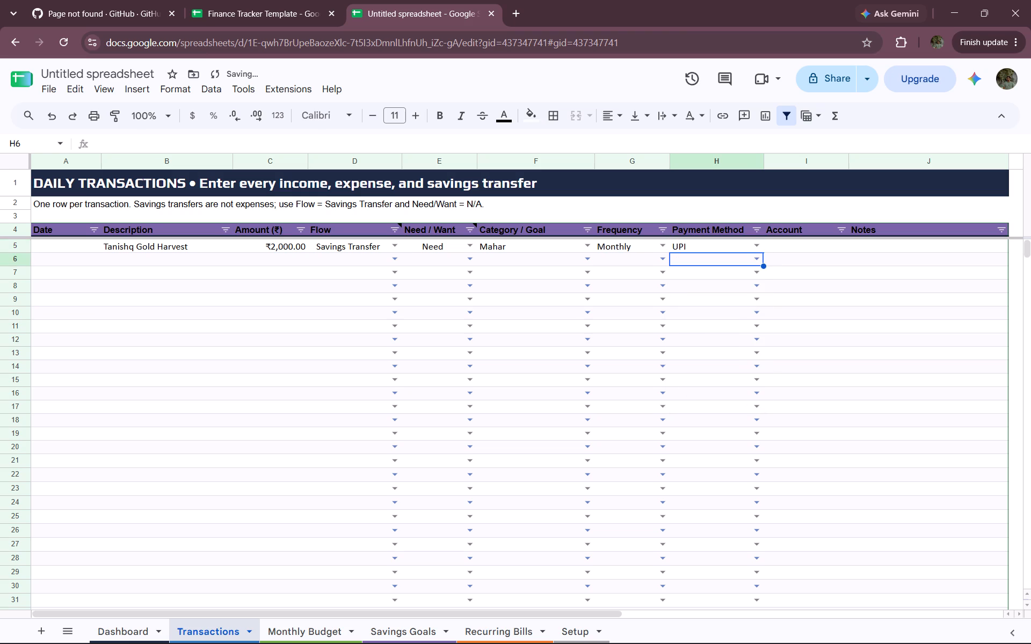
Open the Account cell of the Tanishq Gold Harvest entry for editing.
{"action": "key", "text": "Right"}
{"action": "key", "text": "Up"}
{"action": "key", "text": "Return"}
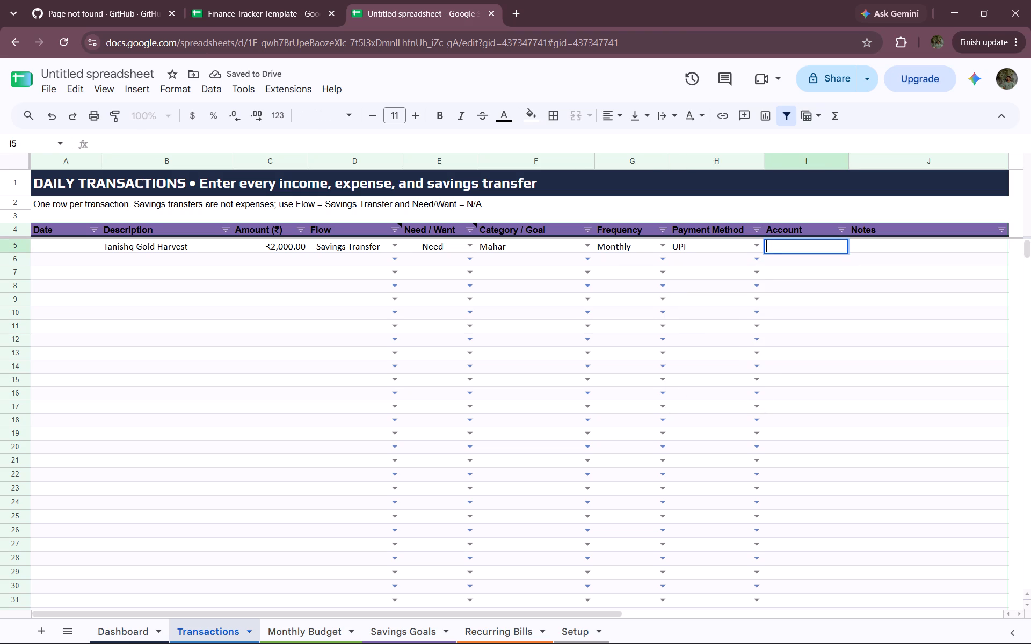
{"action": "key", "text": "Return"}
{"action": "key", "text": "Up"}
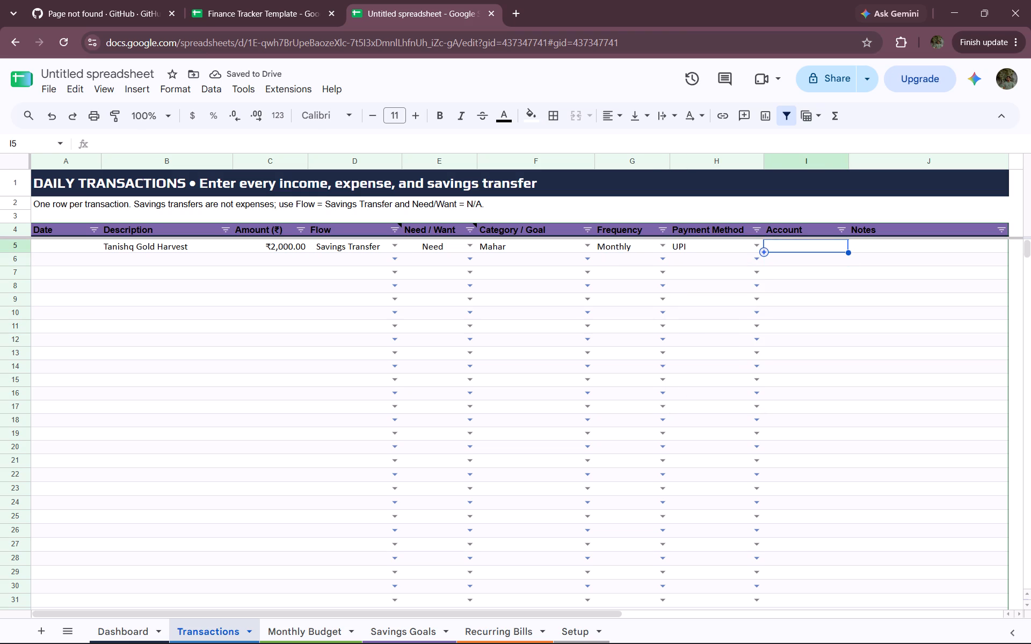
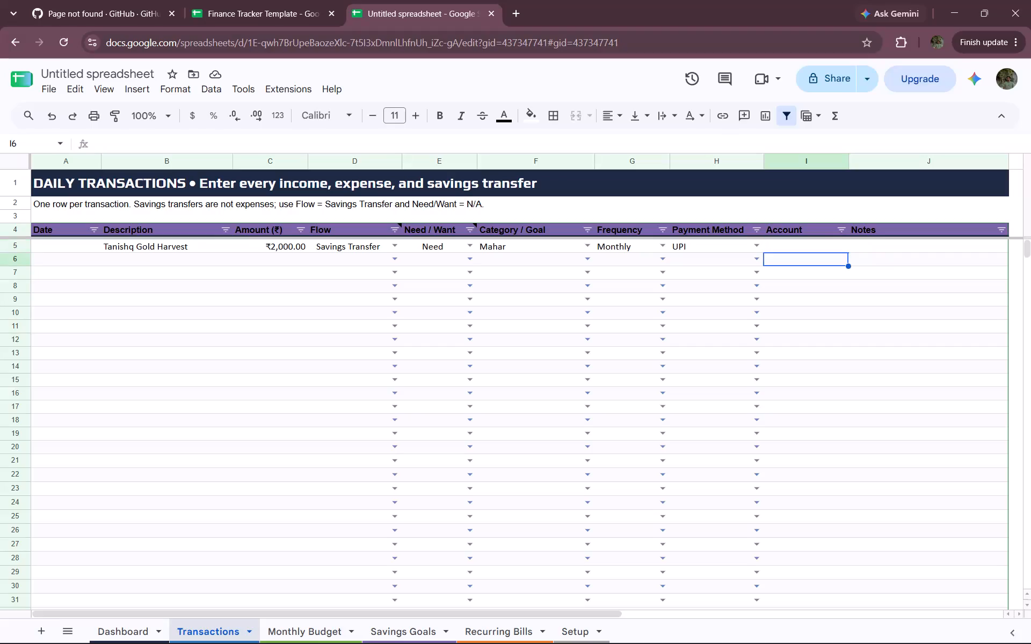
Enter HDFC as the Account of the Tanishq Gold Harvest entry.
{"action": "key", "text": "Up"}
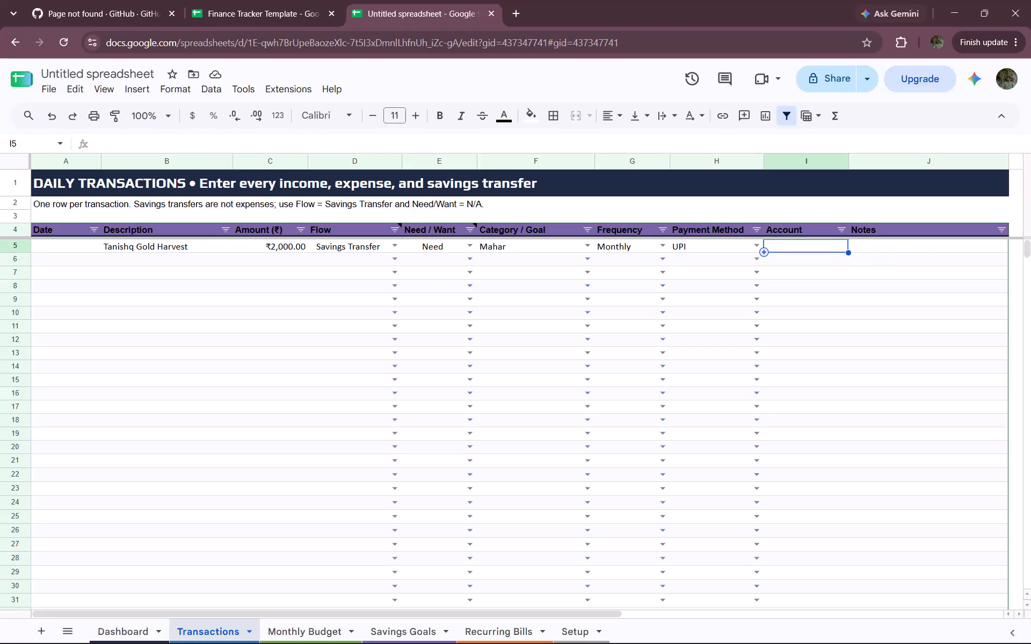
{"action": "type", "text": "HDFC"}
{"action": "key", "text": "Right"}
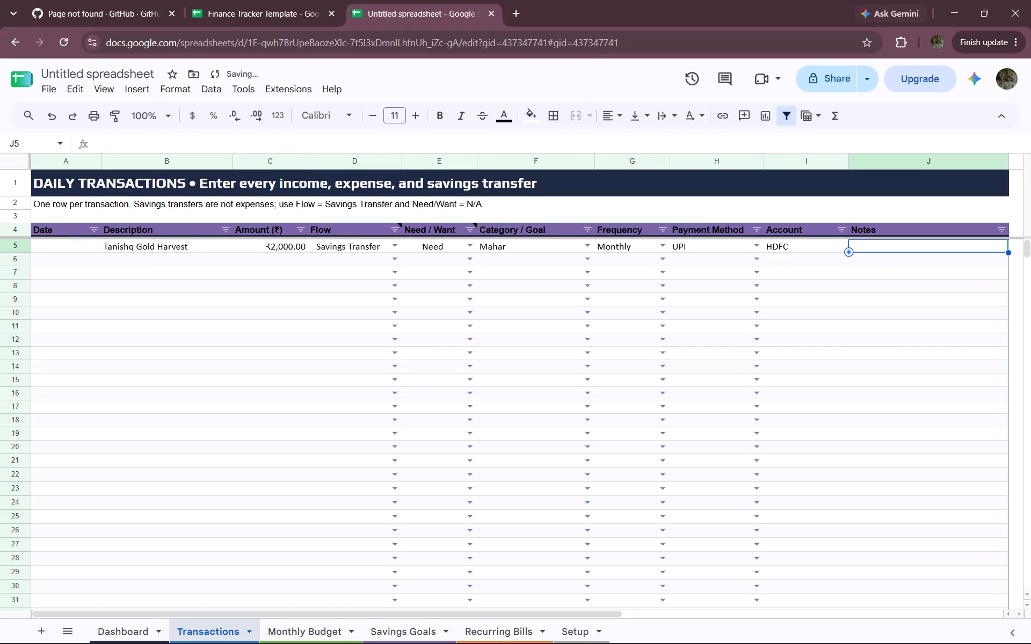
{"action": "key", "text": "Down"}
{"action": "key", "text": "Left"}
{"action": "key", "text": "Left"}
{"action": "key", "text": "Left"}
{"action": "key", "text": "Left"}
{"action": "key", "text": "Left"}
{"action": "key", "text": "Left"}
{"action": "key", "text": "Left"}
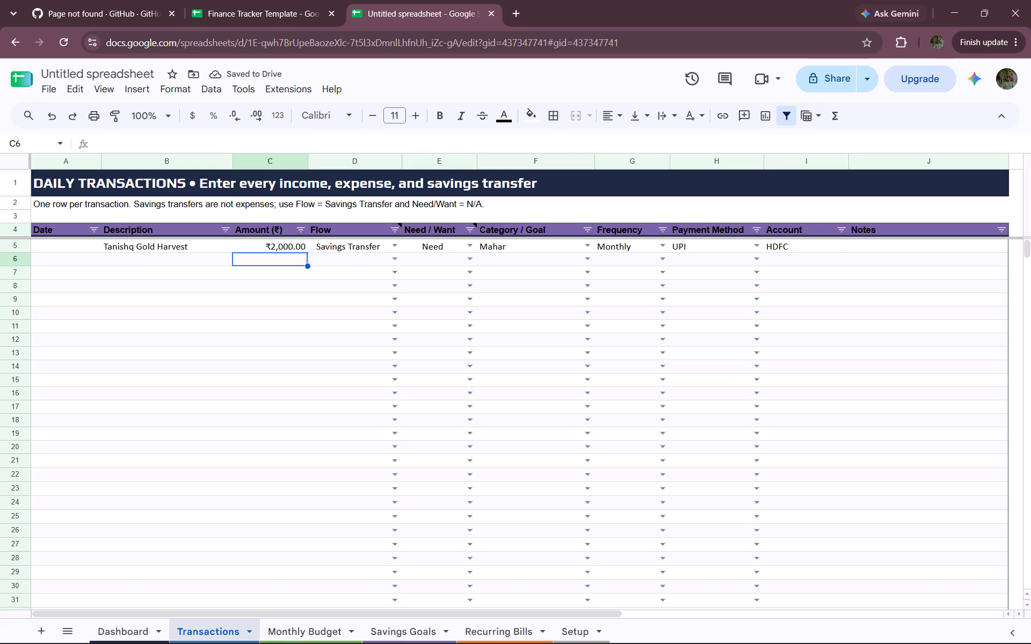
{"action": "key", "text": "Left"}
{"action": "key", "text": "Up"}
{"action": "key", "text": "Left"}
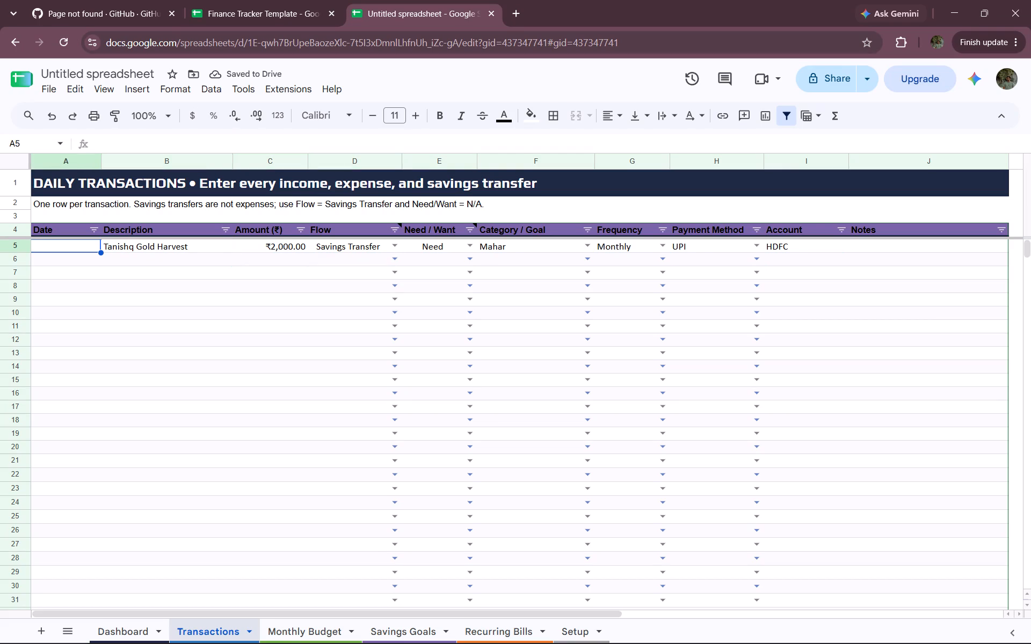
On the Monthly Budget sheet, set the planned monthly amount for Transport to 1000.
{"action": "left_click", "coordinate": [315, 635]}
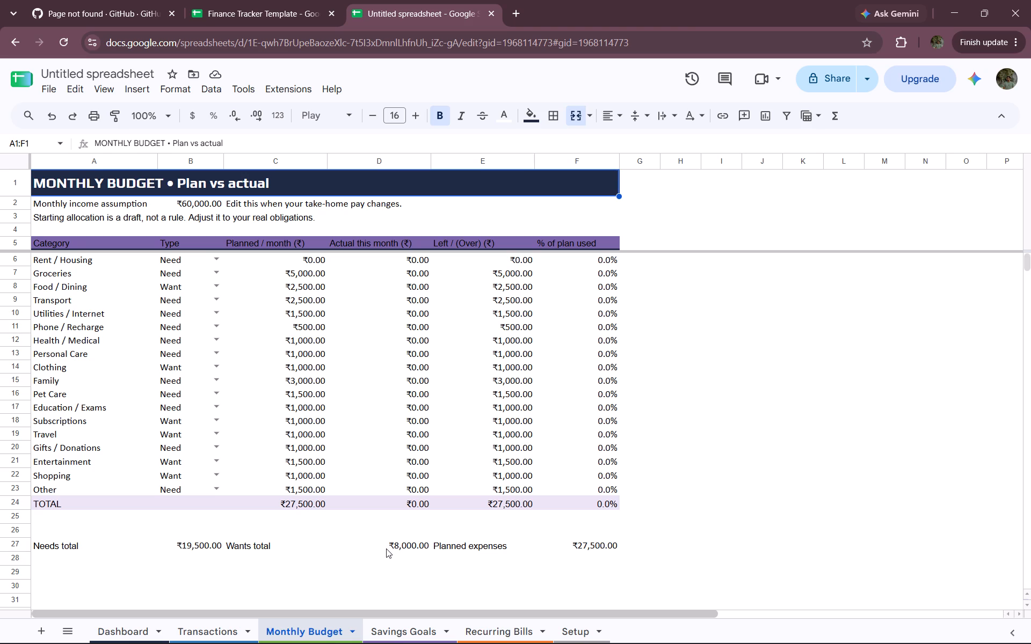
{"action": "left_click", "coordinate": [310, 296]}
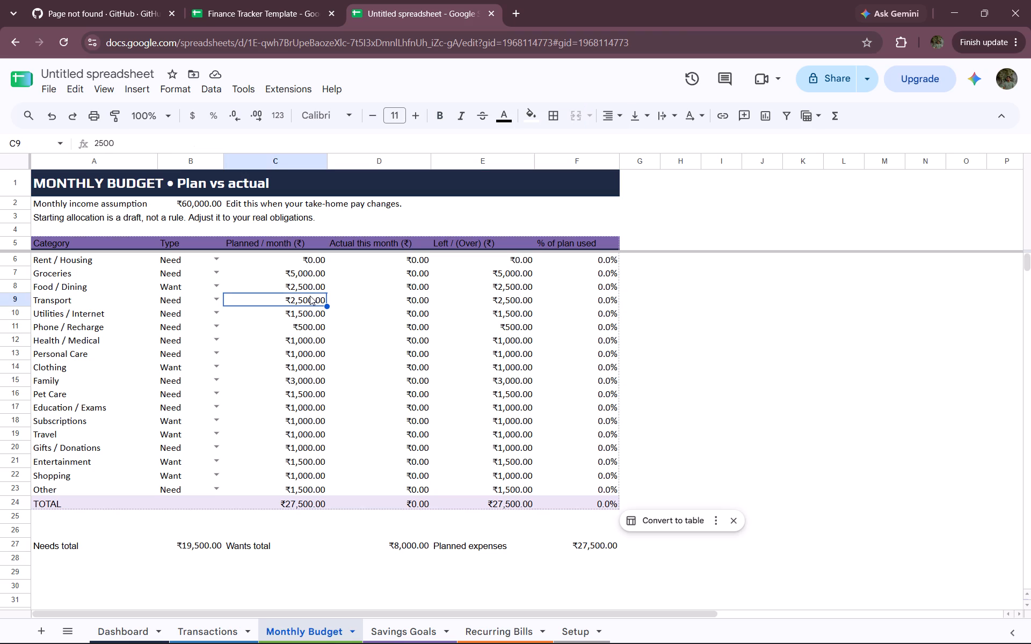
{"action": "type", "text": "1000"}
{"action": "key", "text": "Down"}
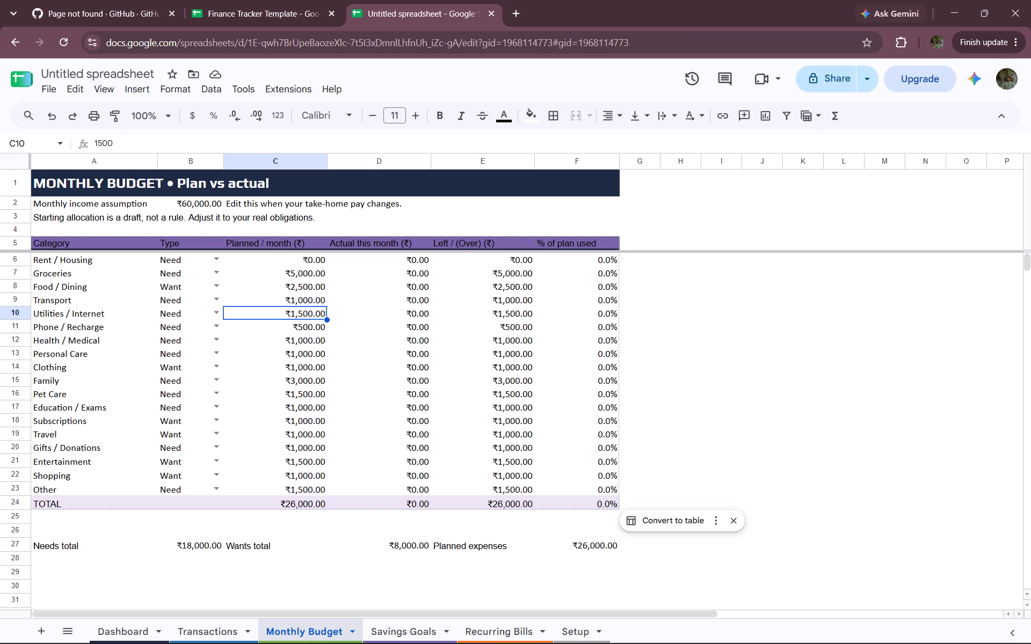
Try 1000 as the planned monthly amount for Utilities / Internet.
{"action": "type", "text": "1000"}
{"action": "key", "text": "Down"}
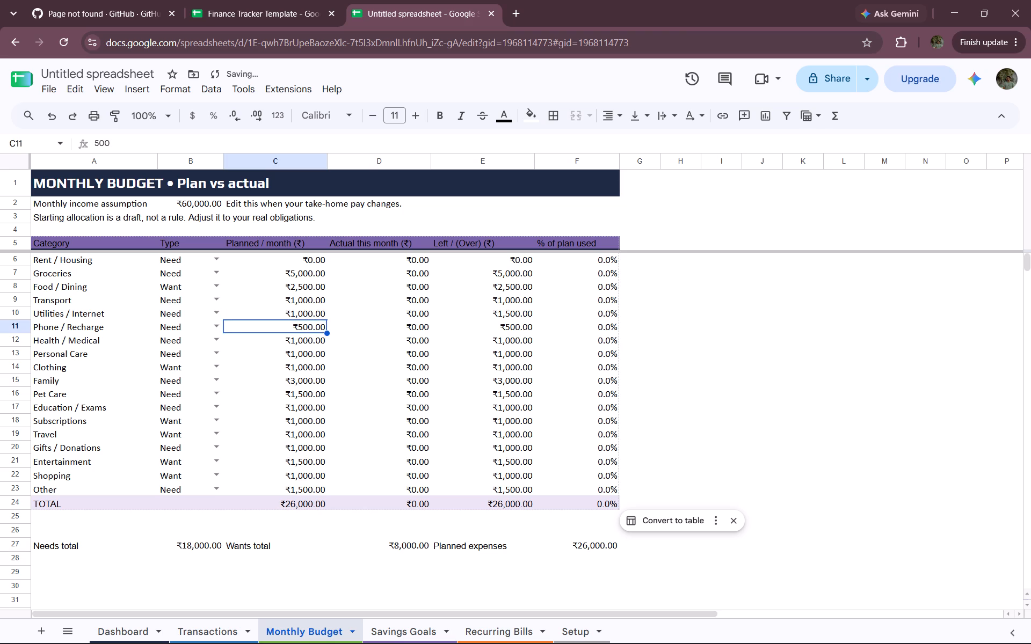
Set the planned monthly amount for Utilities / Internet to 0.
{"action": "key", "text": "Up"}
{"action": "key", "text": "0"}
{"action": "key", "text": "Down"}
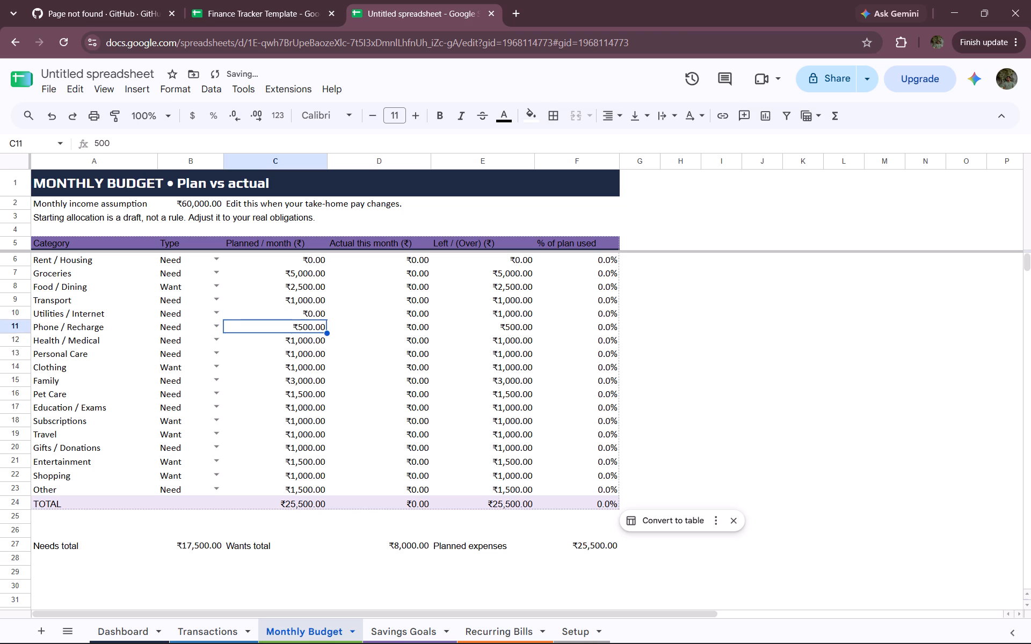
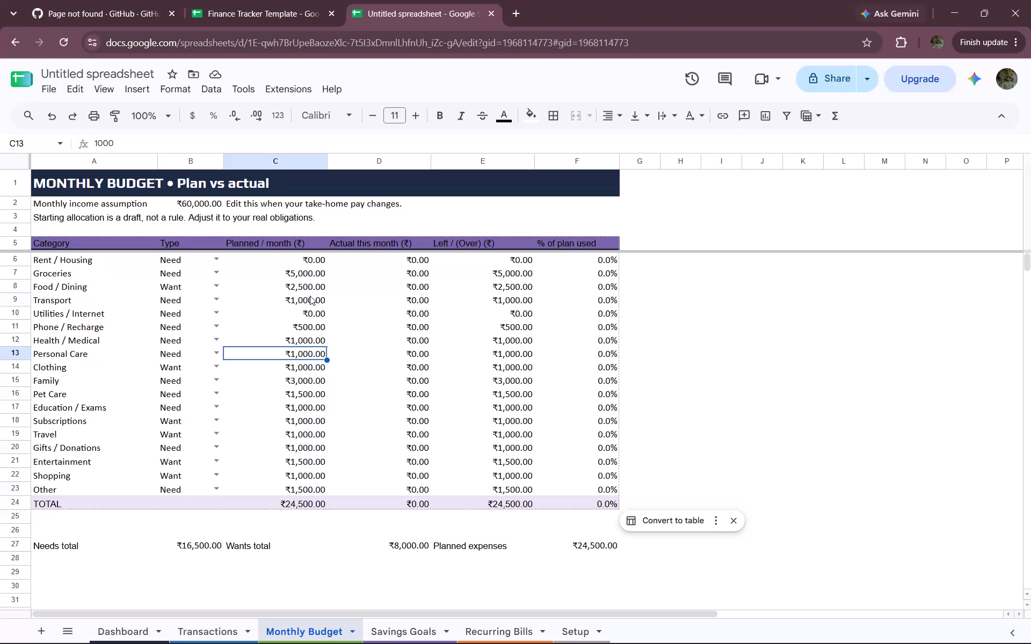
Set the planned monthly amount for Health / Medical to 1857.
{"action": "key", "text": "Up"}
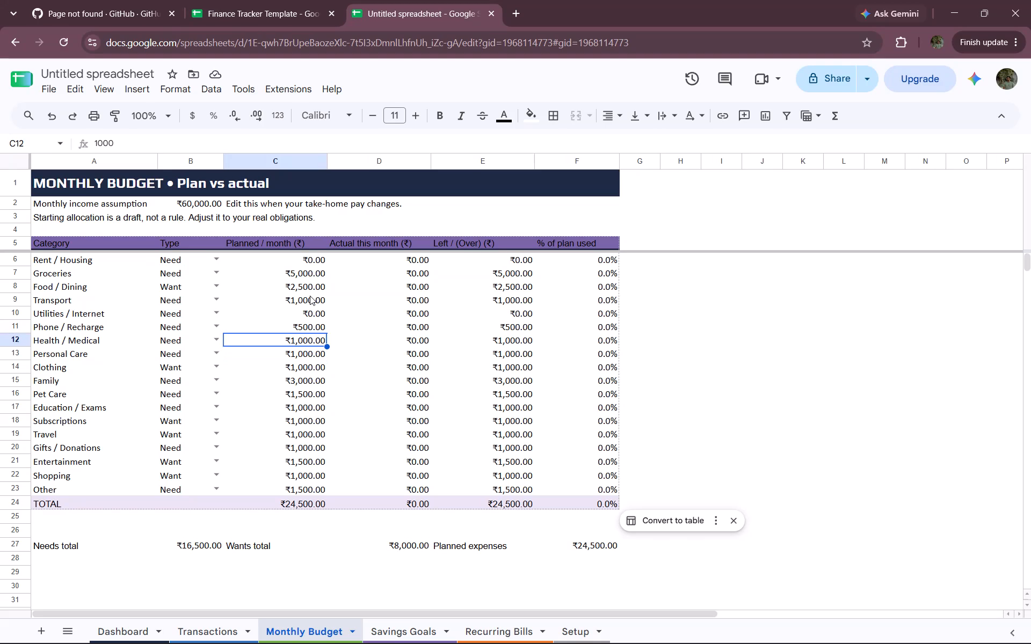
{"action": "type", "text": "18"}
{"action": "type", "text": "57"}
{"action": "key", "text": "Down"}
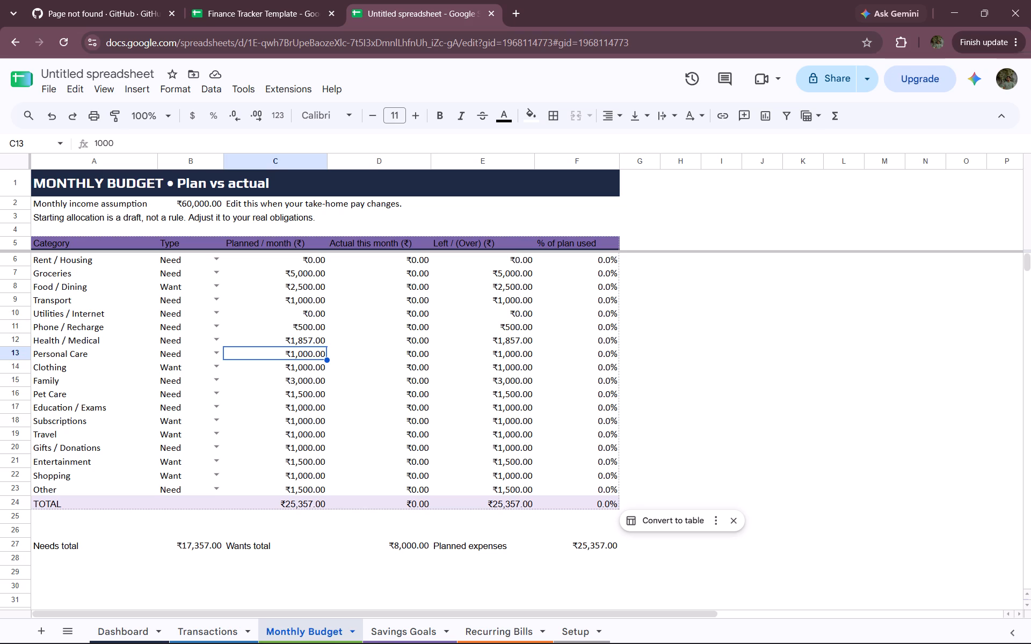
Go to the planned monthly amount for Pet Care.
{"action": "key", "text": "Down"}
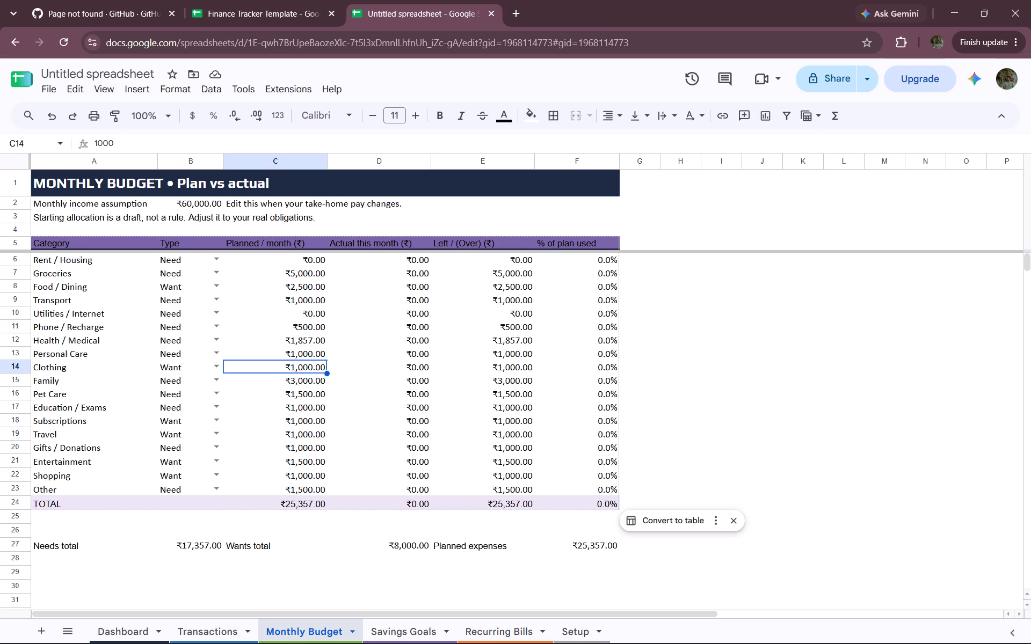
{"action": "key", "text": "Down"}
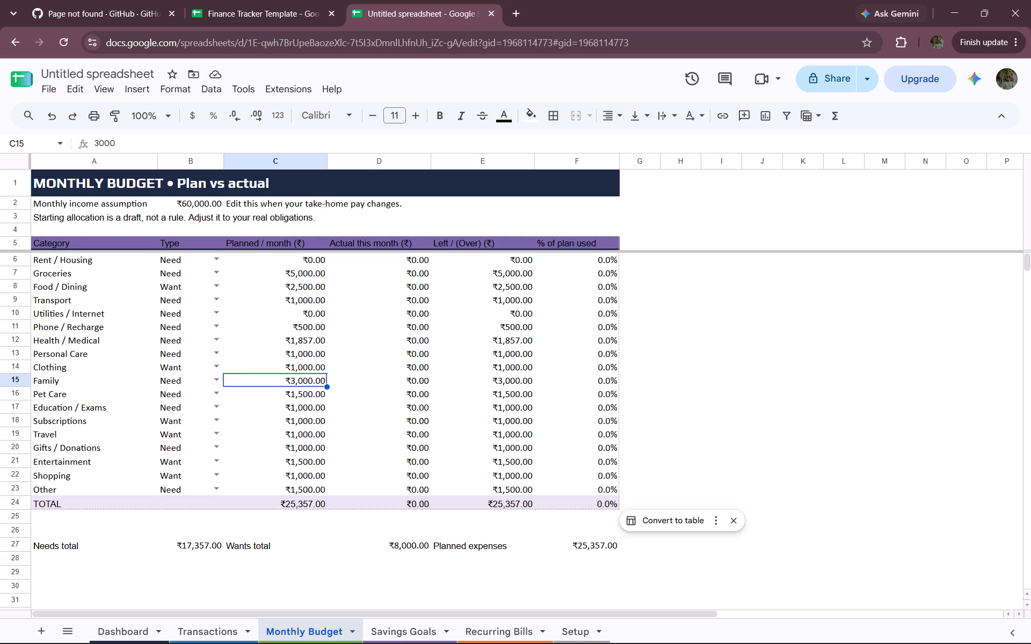
{"action": "key", "text": "Down"}
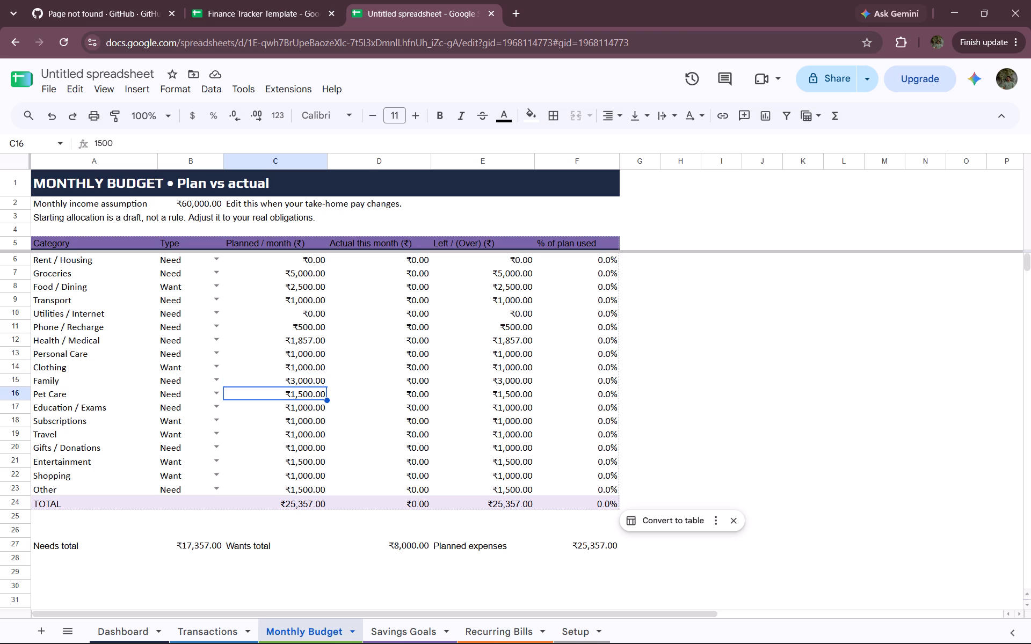
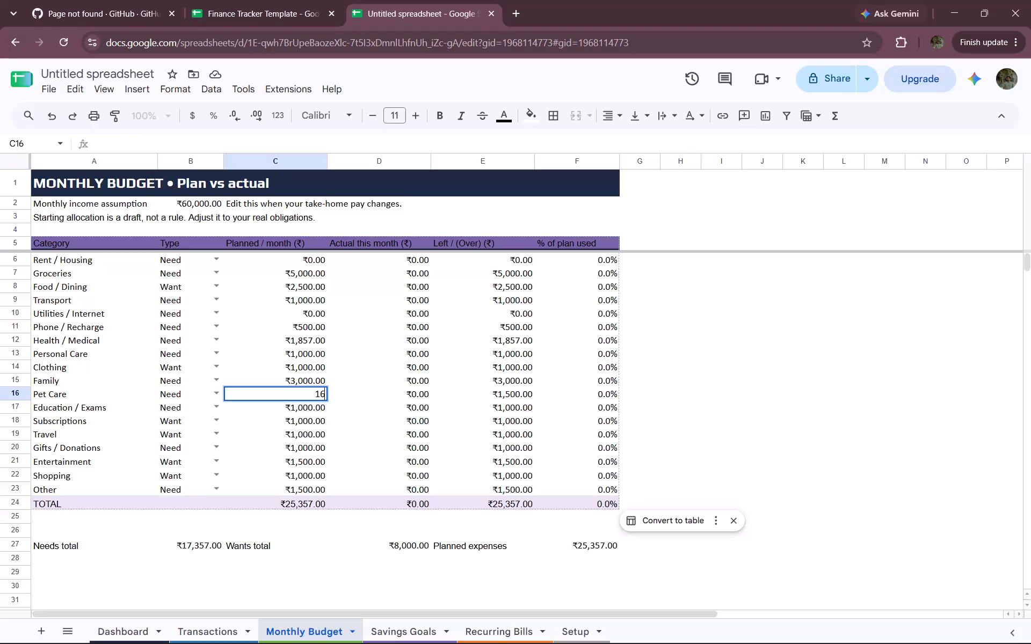
Finish entering 1660 as the planned monthly amount for Pet Care.
{"action": "key", "text": "0"}
{"action": "key", "text": "Down"}
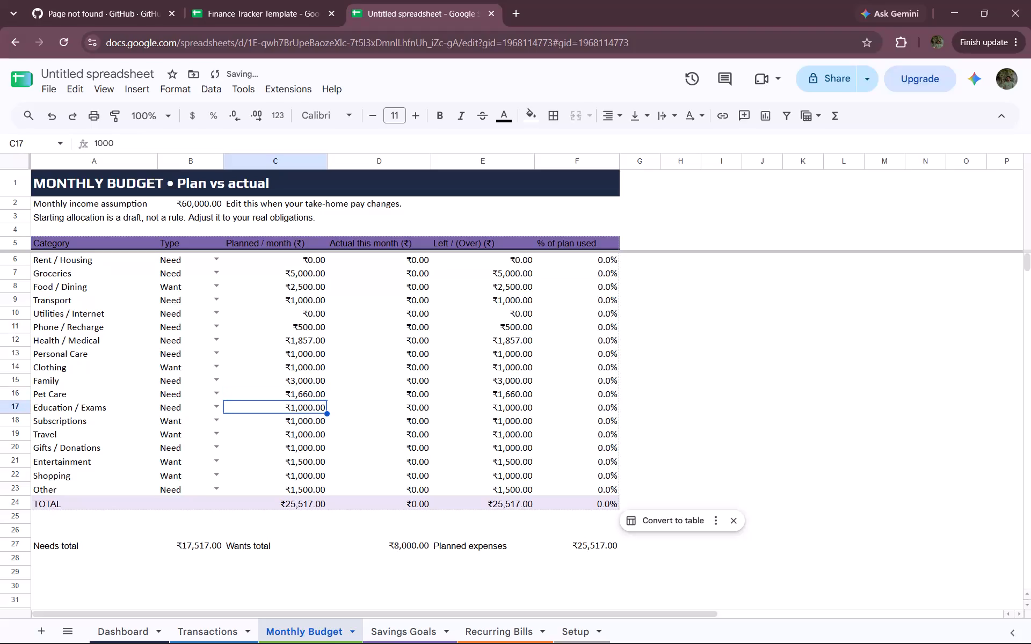
Set the planned monthly amounts for Education / Exams, Travel and Subscriptions to 0.
{"action": "key", "text": "0"}
{"action": "key", "text": "Down"}
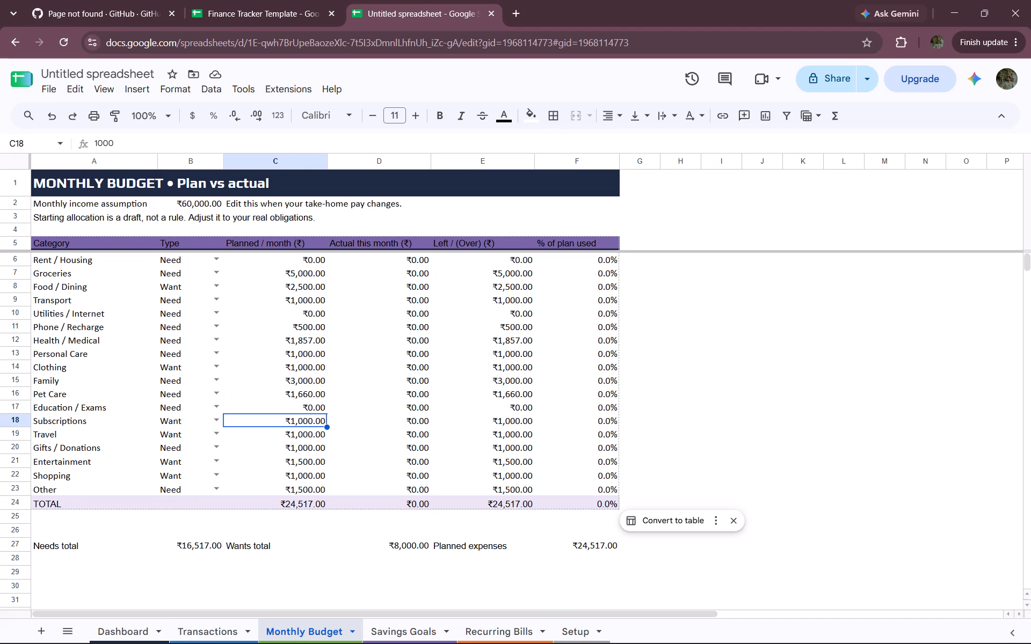
{"action": "key", "text": "Down"}
{"action": "key", "text": "0"}
{"action": "key", "text": "Up"}
{"action": "key", "text": "0"}
{"action": "key", "text": "Down"}
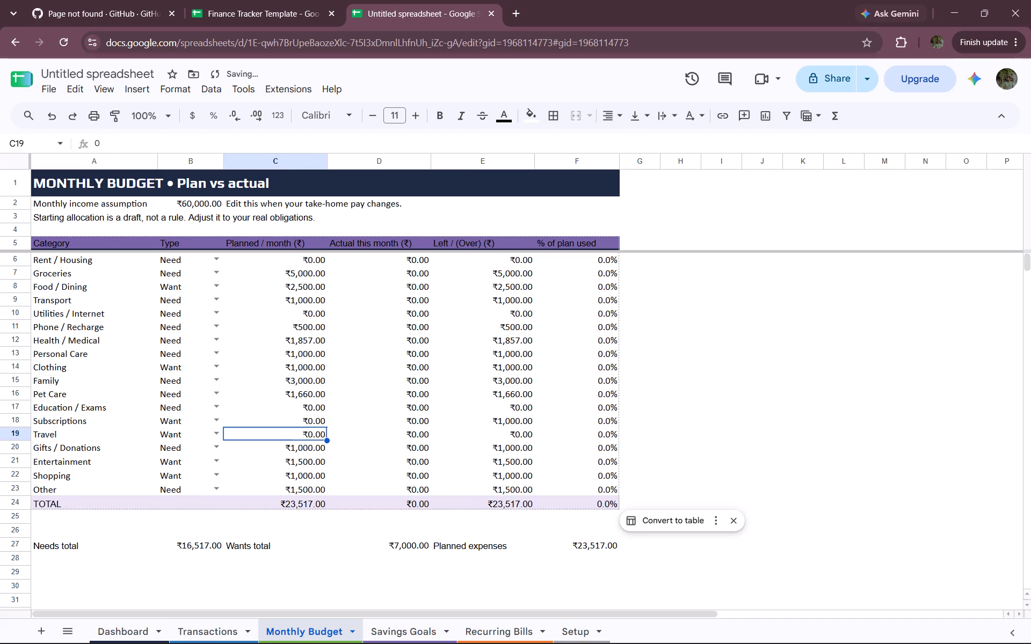
{"action": "key", "text": "Up"}
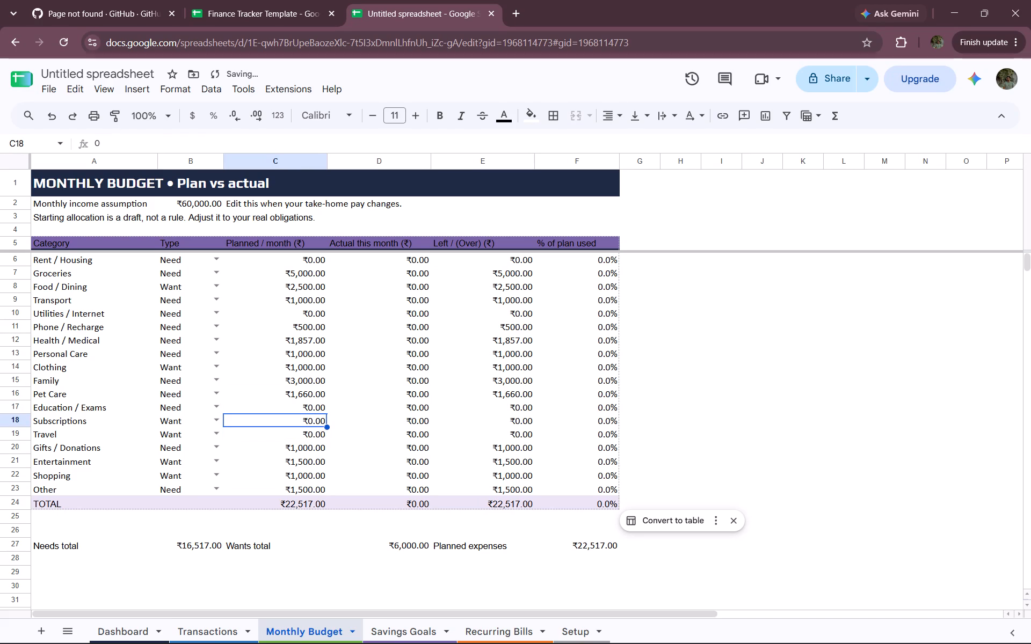
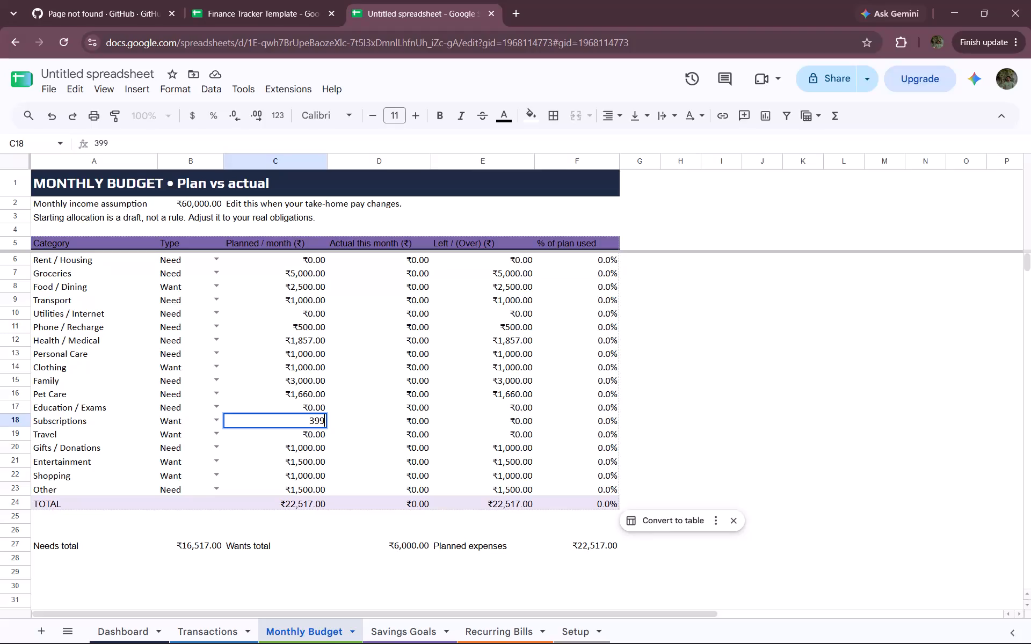
Finish entering 399 as the planned monthly amount for Subscriptions.
{"action": "key", "text": "Down"}
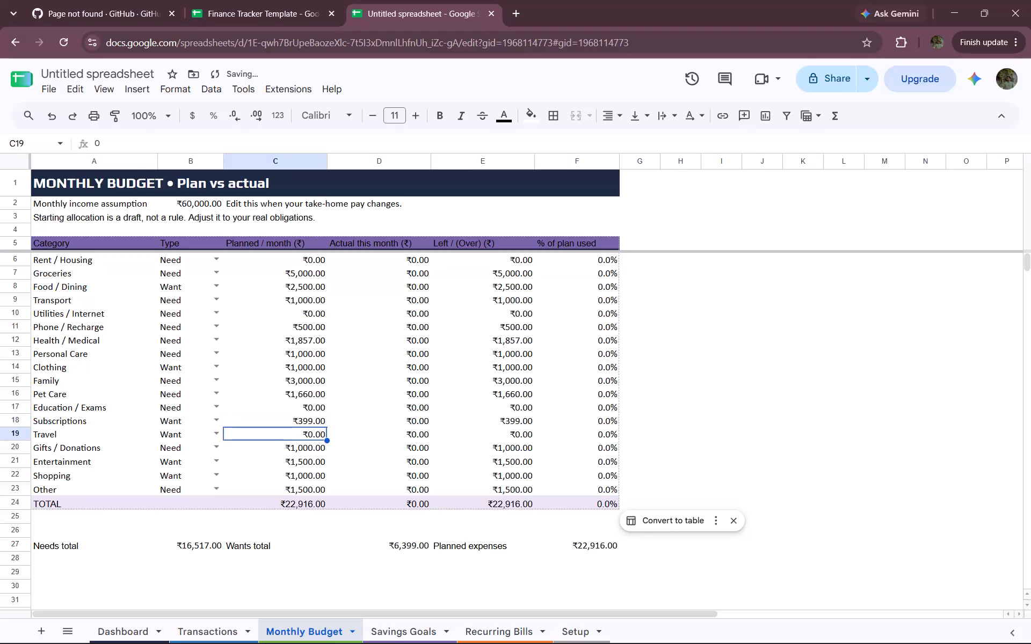
Set the planned monthly amount for Entertainment to 0.
{"action": "key", "text": "Down"}
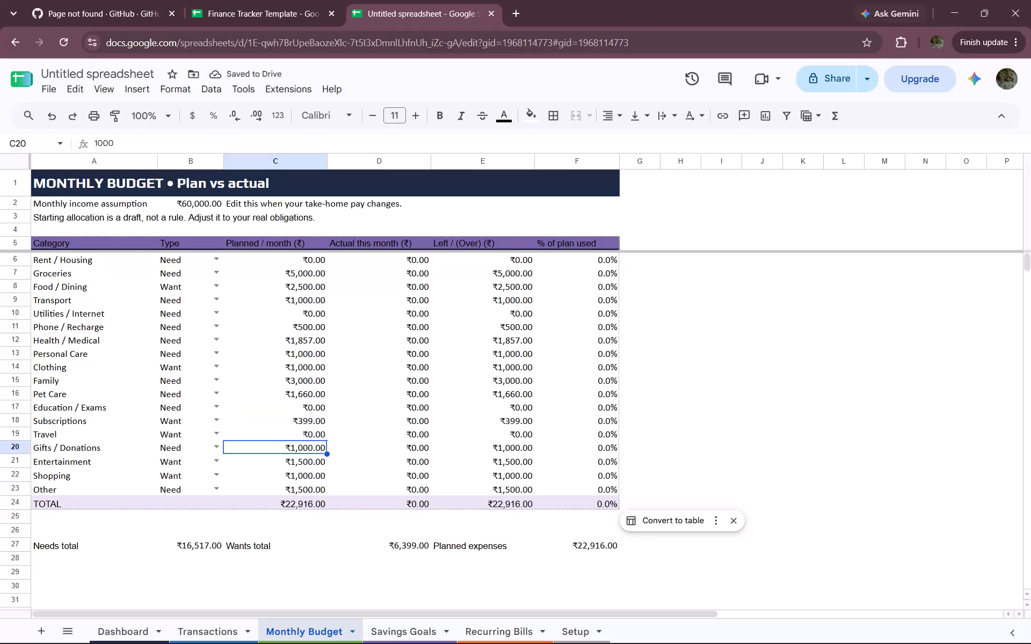
{"action": "key", "text": "Down"}
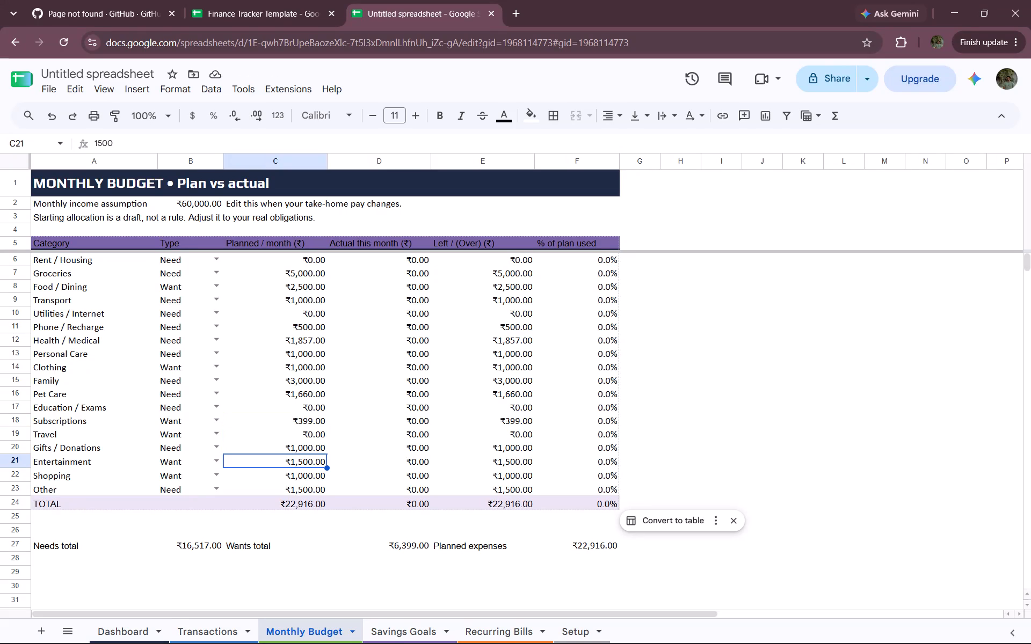
{"action": "key", "text": "0"}
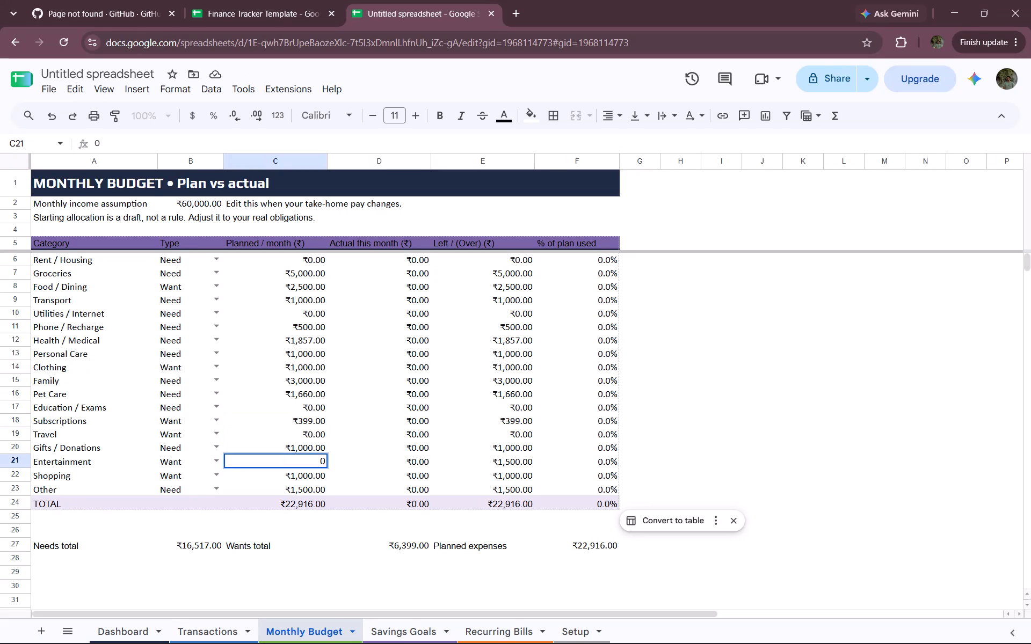
{"action": "key", "text": "Down"}
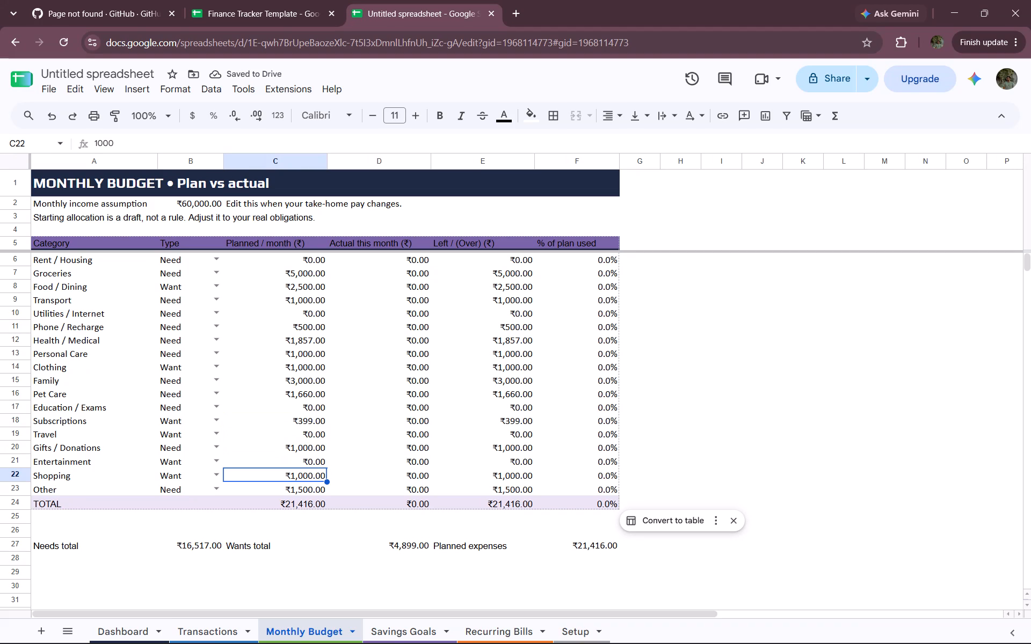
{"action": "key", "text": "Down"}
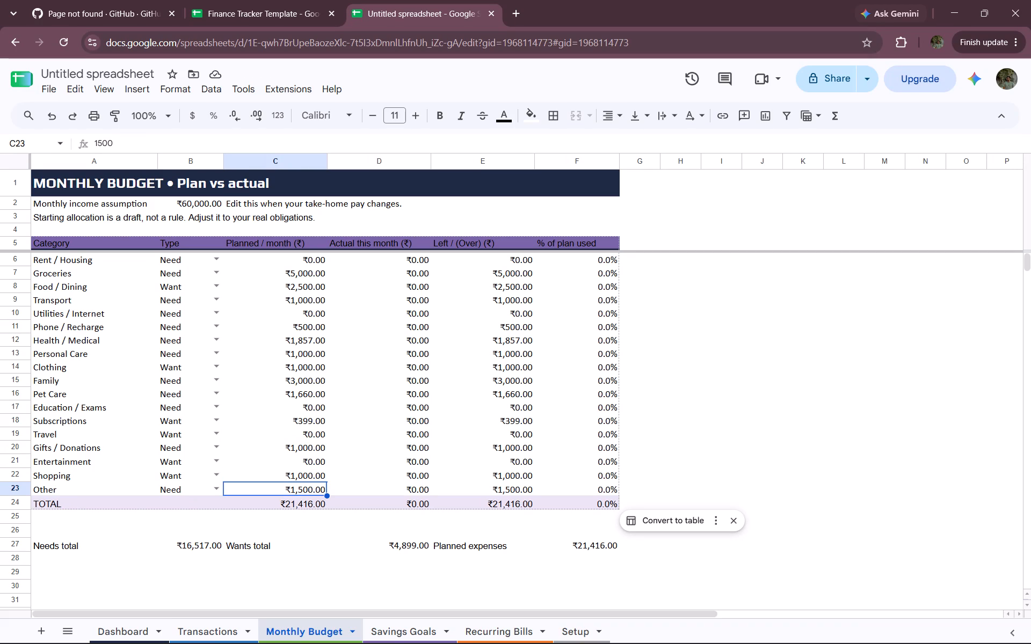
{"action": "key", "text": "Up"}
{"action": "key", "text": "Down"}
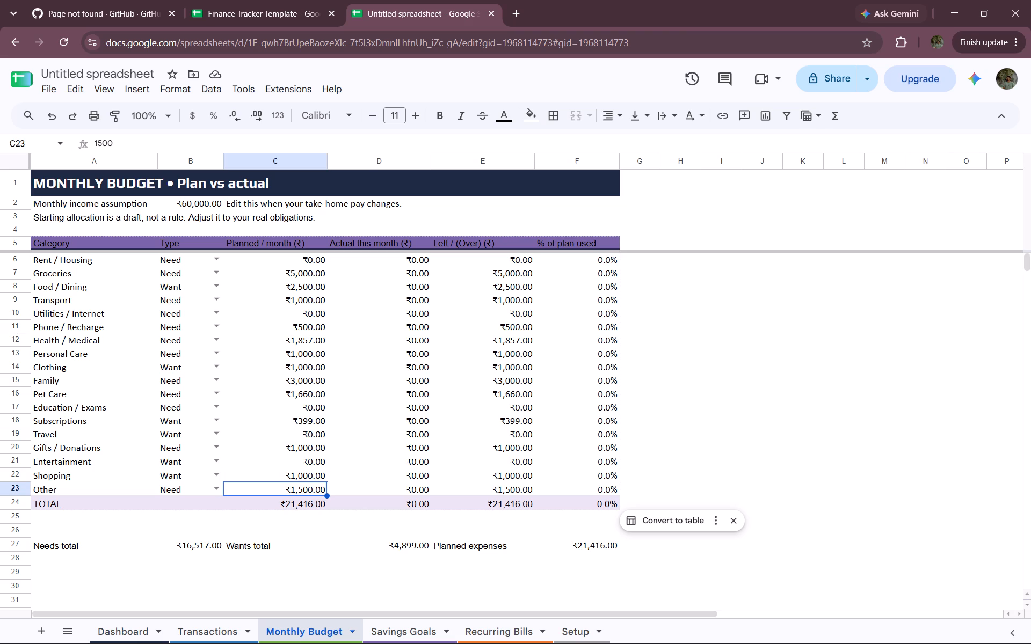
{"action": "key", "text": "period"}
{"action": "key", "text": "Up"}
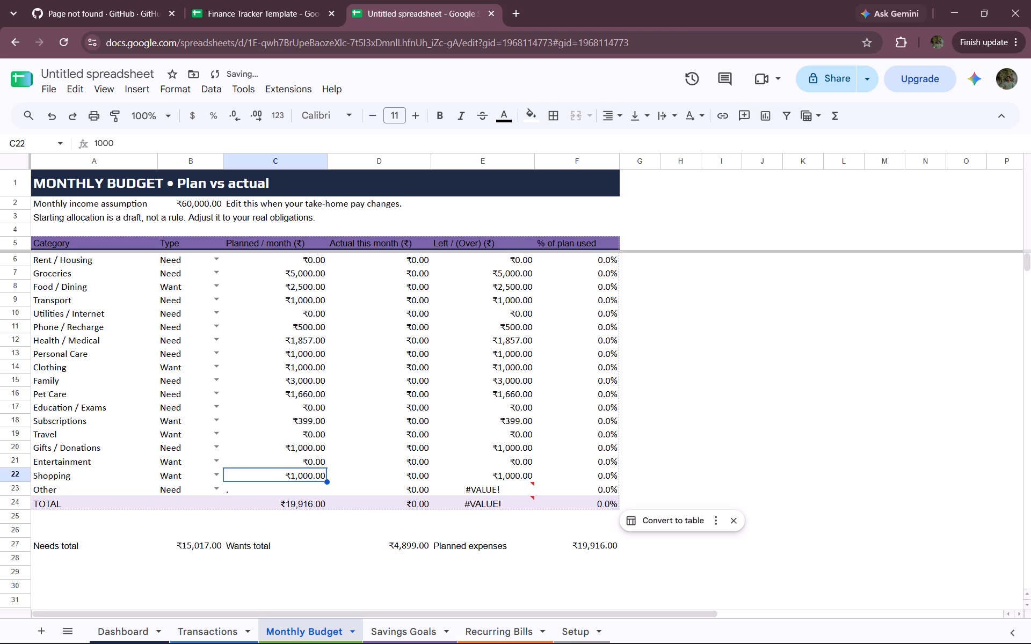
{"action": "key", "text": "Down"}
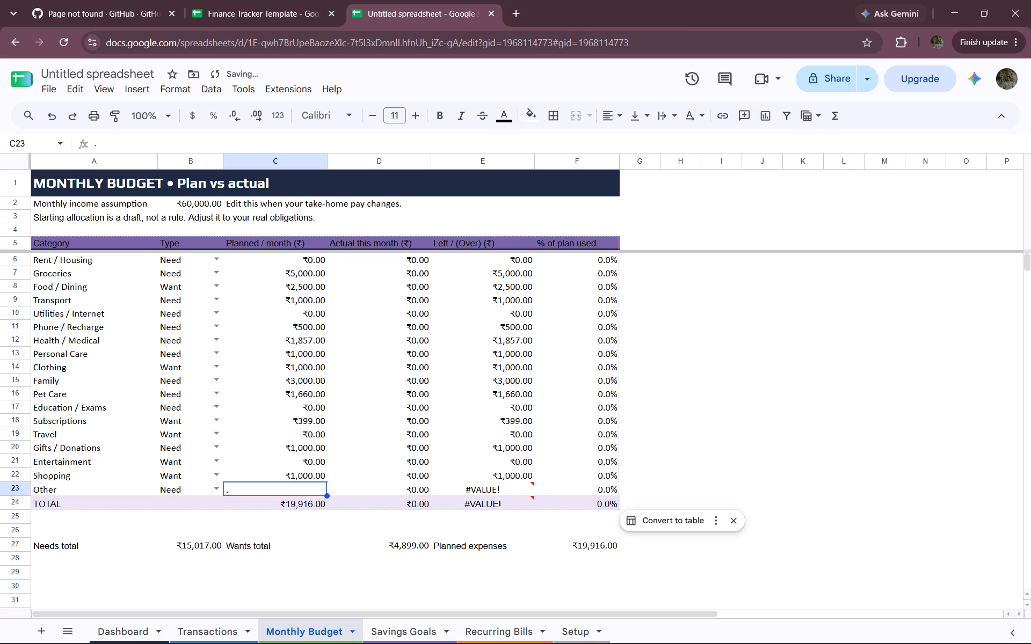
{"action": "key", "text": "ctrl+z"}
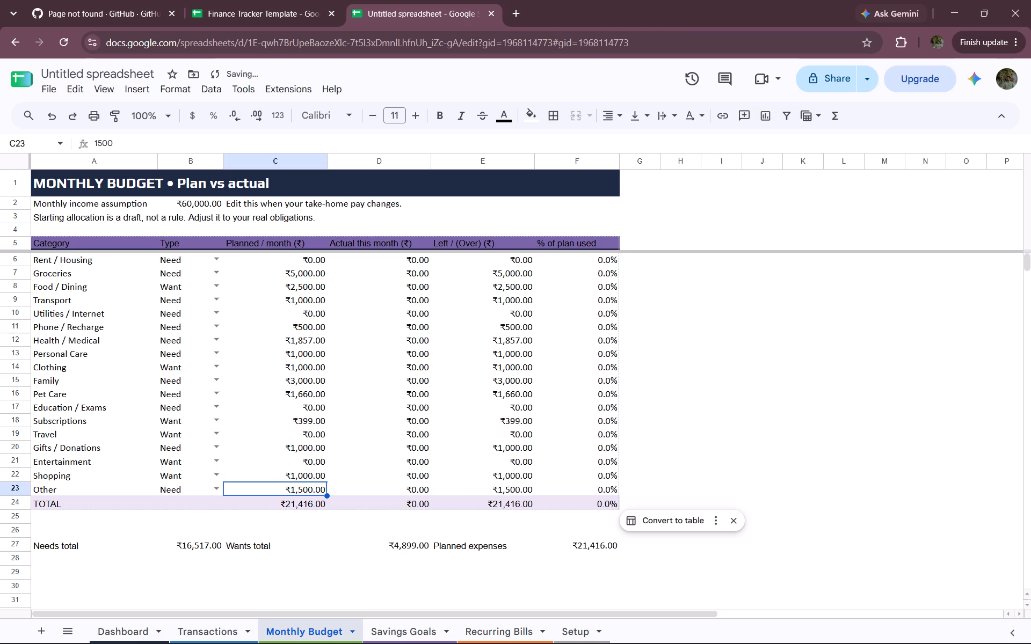
Set the planned monthly amount for Other to 0 and for Shopping to 3000.
{"action": "key", "text": "0"}
{"action": "key", "text": "Up"}
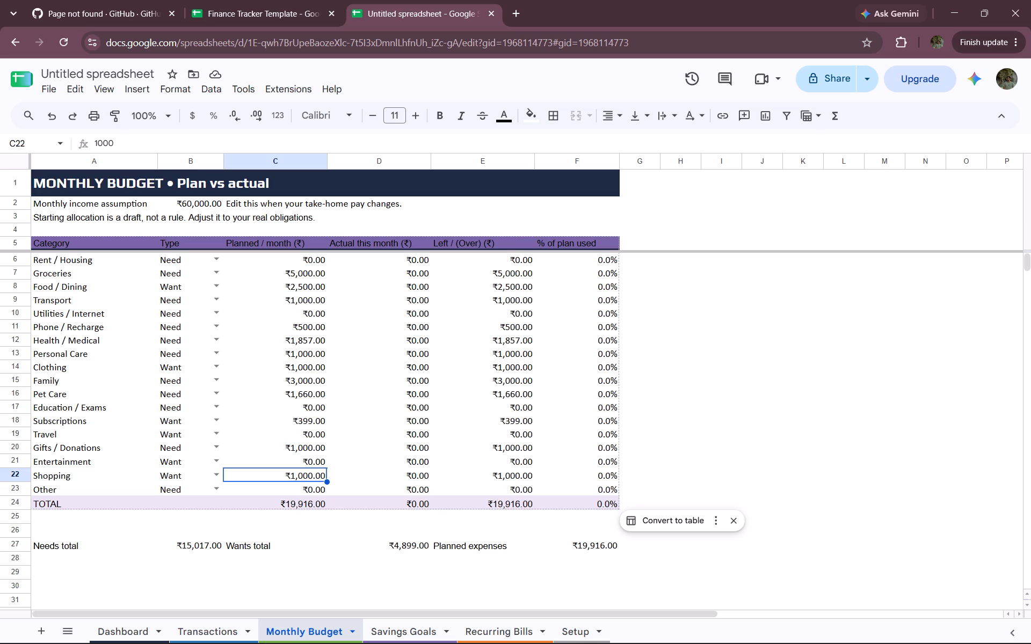
{"action": "type", "text": "3000"}
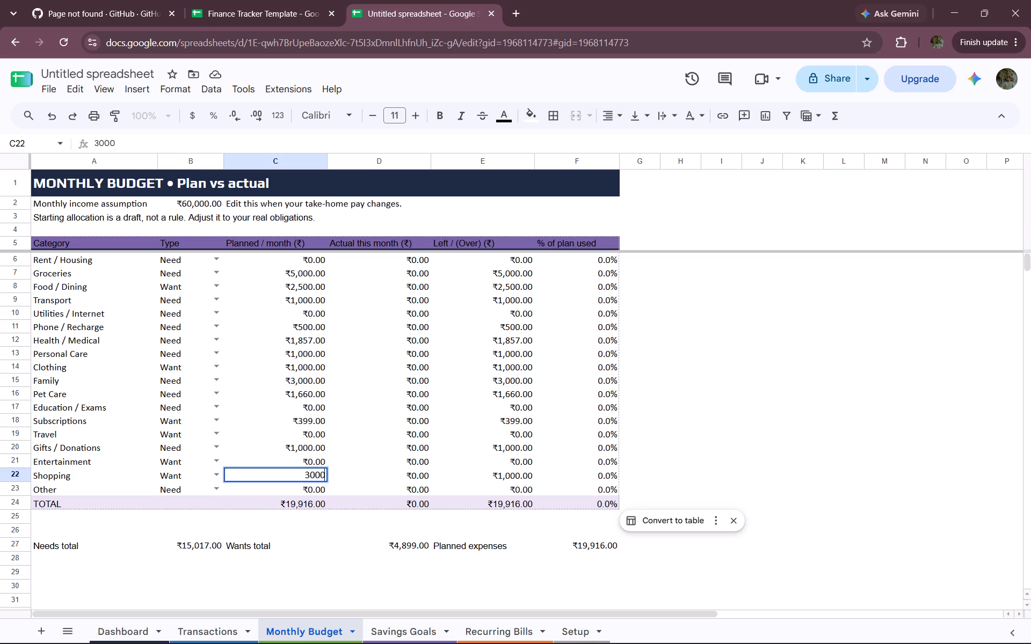
{"action": "key", "text": "Up"}
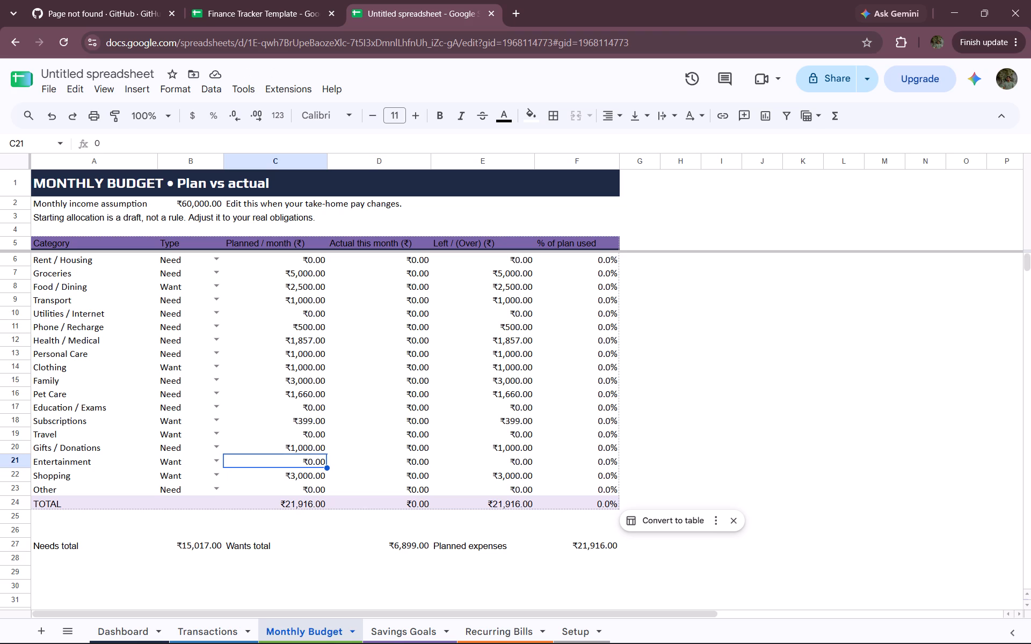
Set the planned monthly amount for Family to 4000.
{"action": "key", "text": "Down"}
{"action": "key", "text": "Down"}
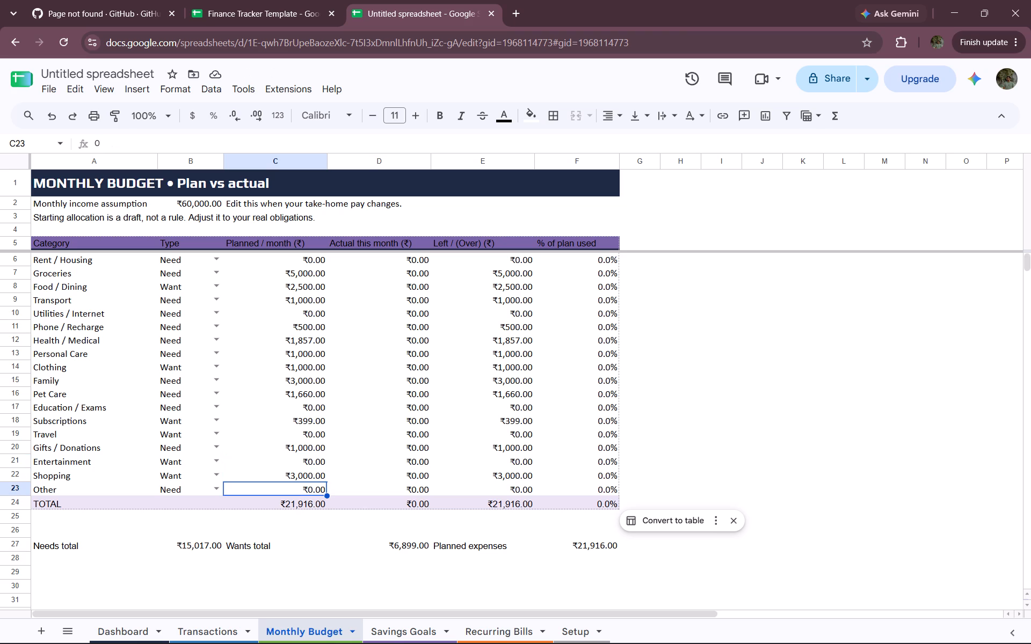
{"action": "key", "text": "Up"}
{"action": "key", "text": "Up"}
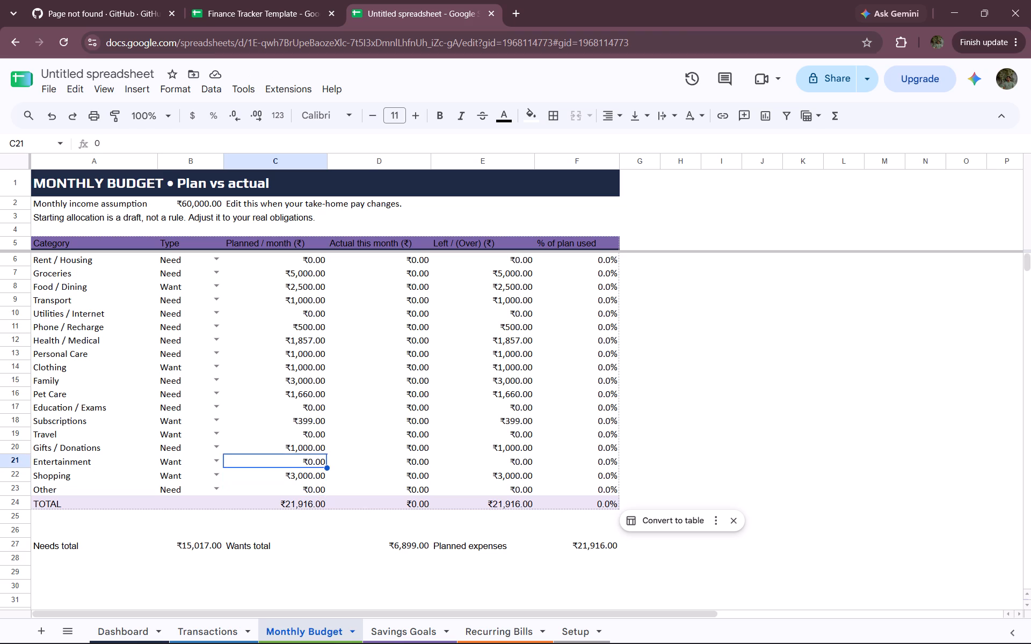
{"action": "key", "text": "Up"}
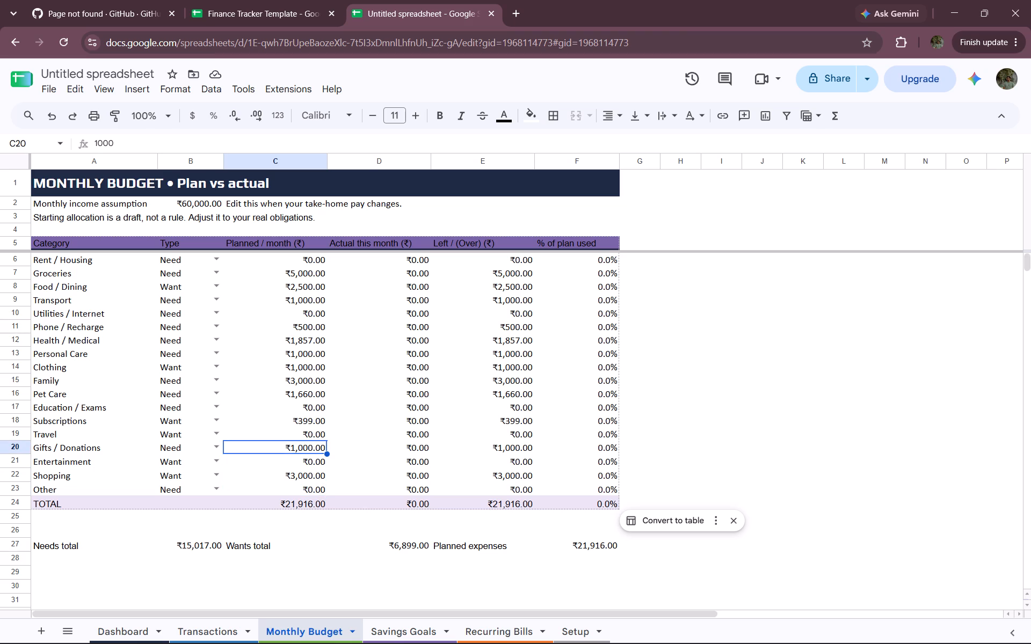
{"action": "key", "text": "Up"}
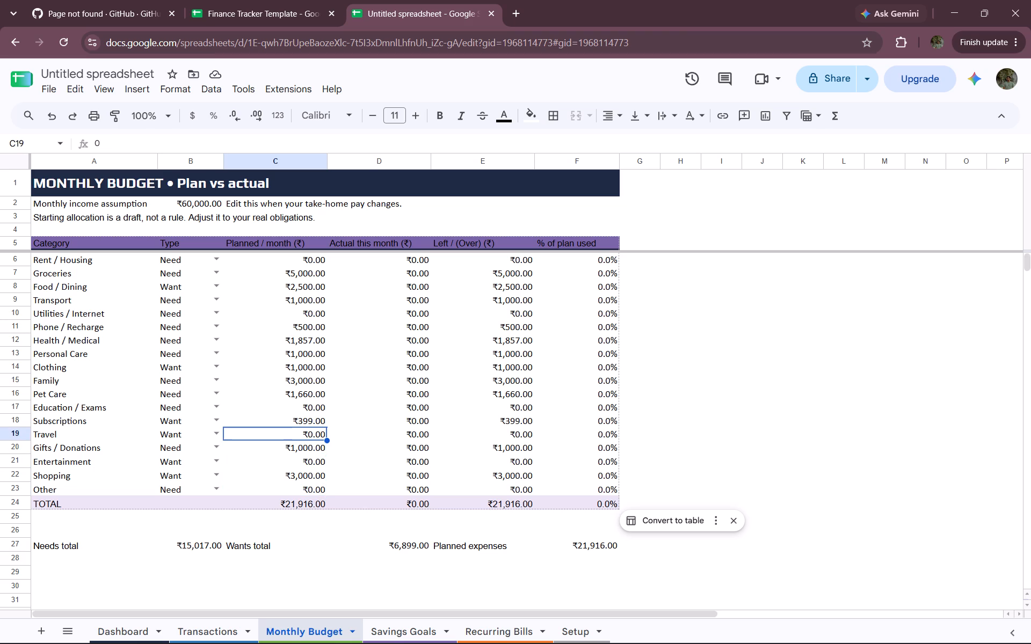
{"action": "key", "text": "Up"}
{"action": "key", "text": "Up"}
{"action": "key", "text": "Down"}
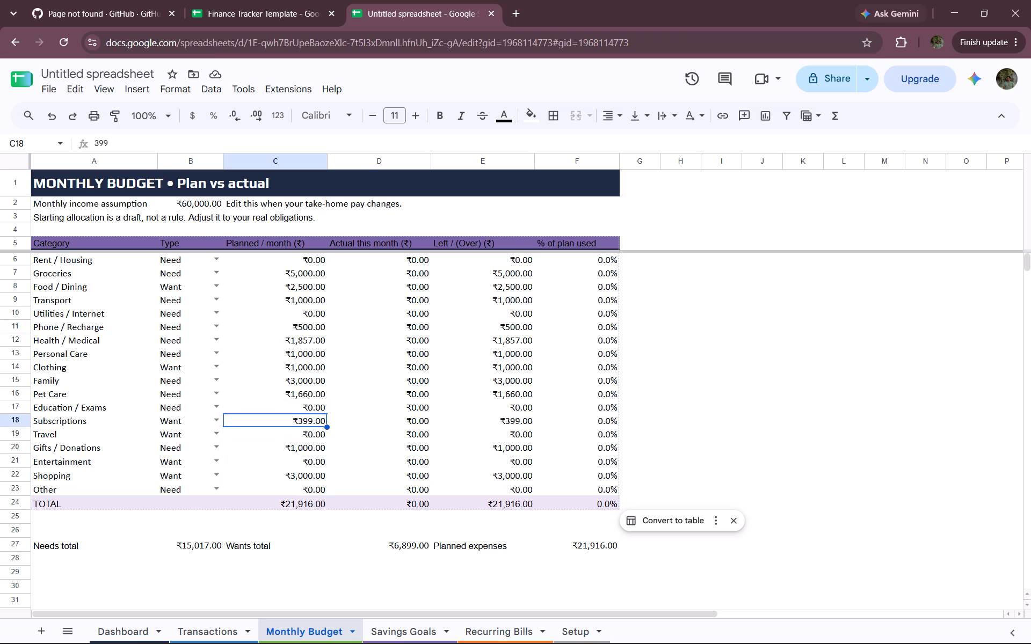
{"action": "key", "text": "Up"}
{"action": "key", "text": "Up"}
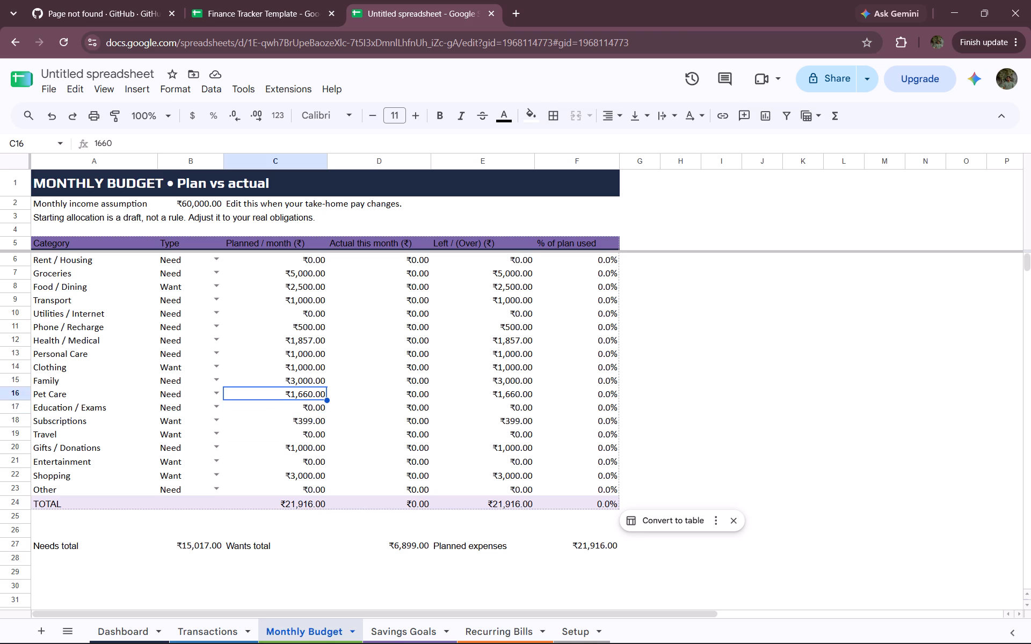
{"action": "key", "text": "Up"}
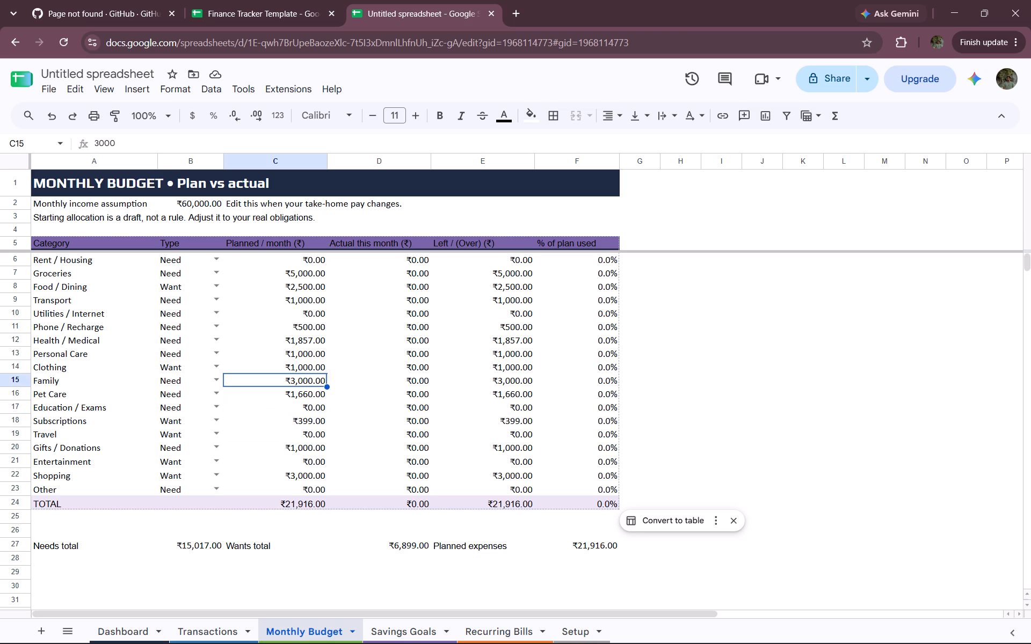
{"action": "type", "text": "4000"}
{"action": "key", "text": "Up"}
{"action": "key", "text": "Down"}
{"action": "key", "text": "Up"}
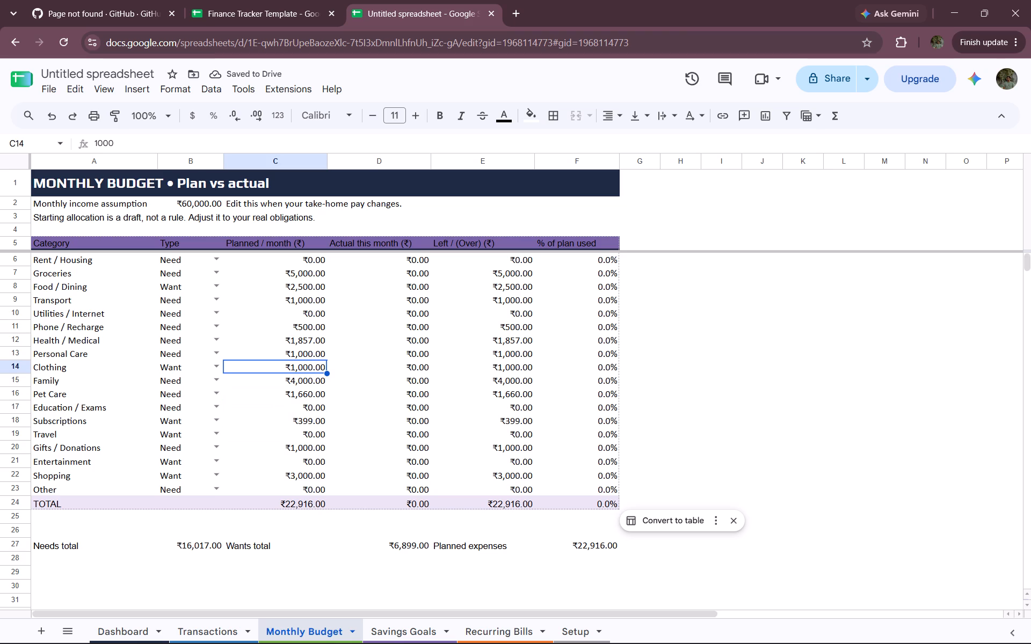
Go back up through the planned monthly amounts from Clothing to Phone / Recharge.
{"action": "key", "text": "Up"}
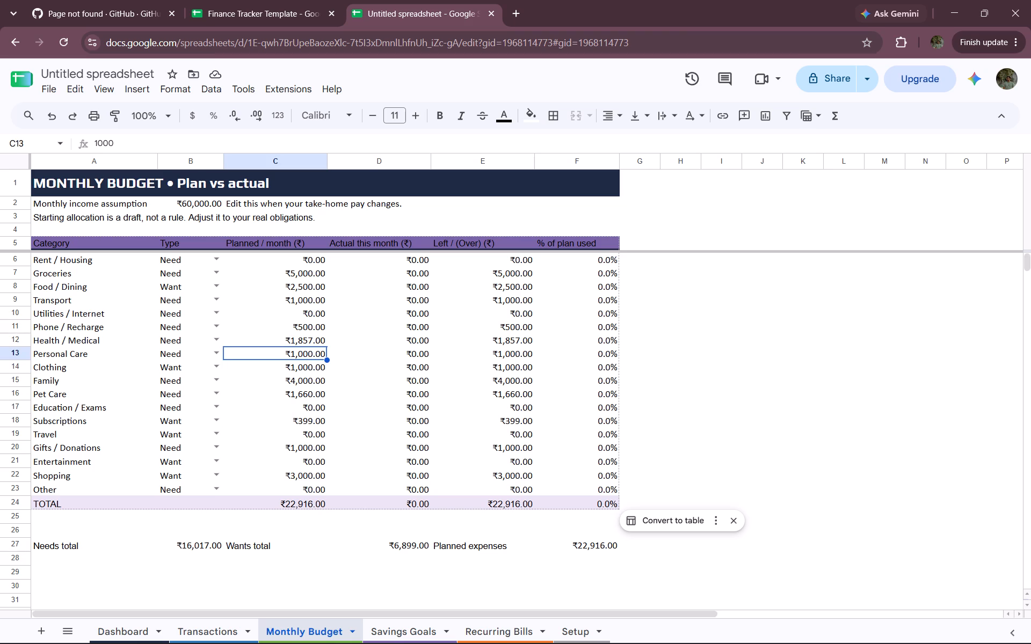
{"action": "key", "text": "Up"}
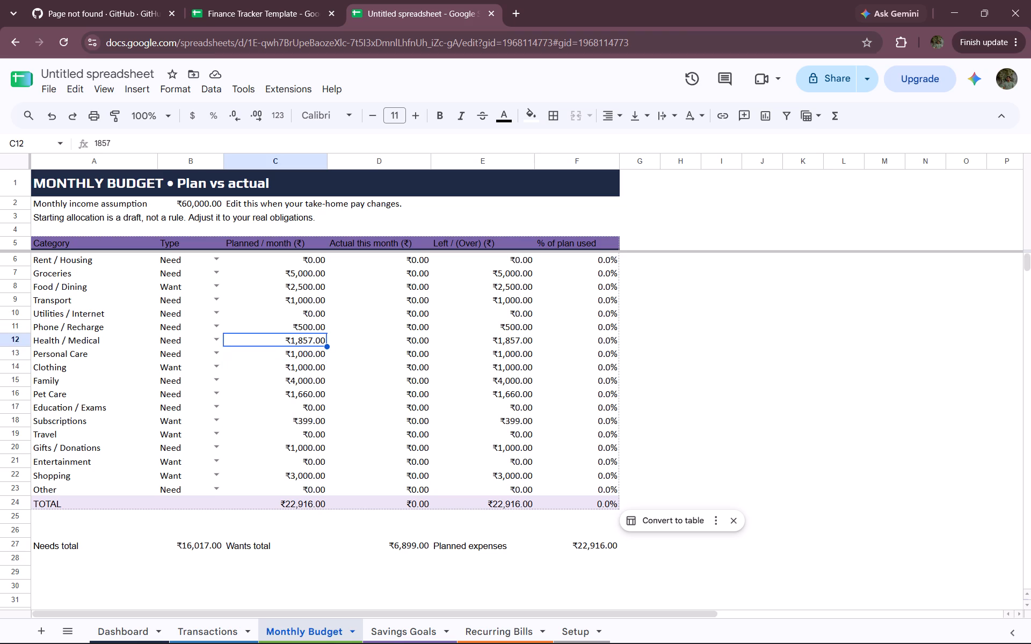
{"action": "key", "text": "Up"}
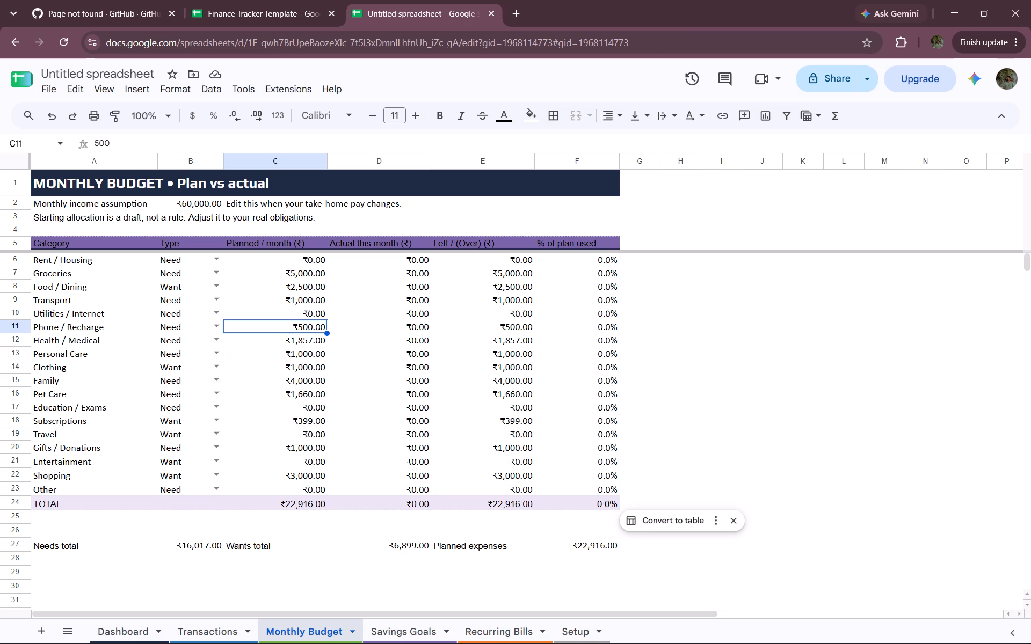
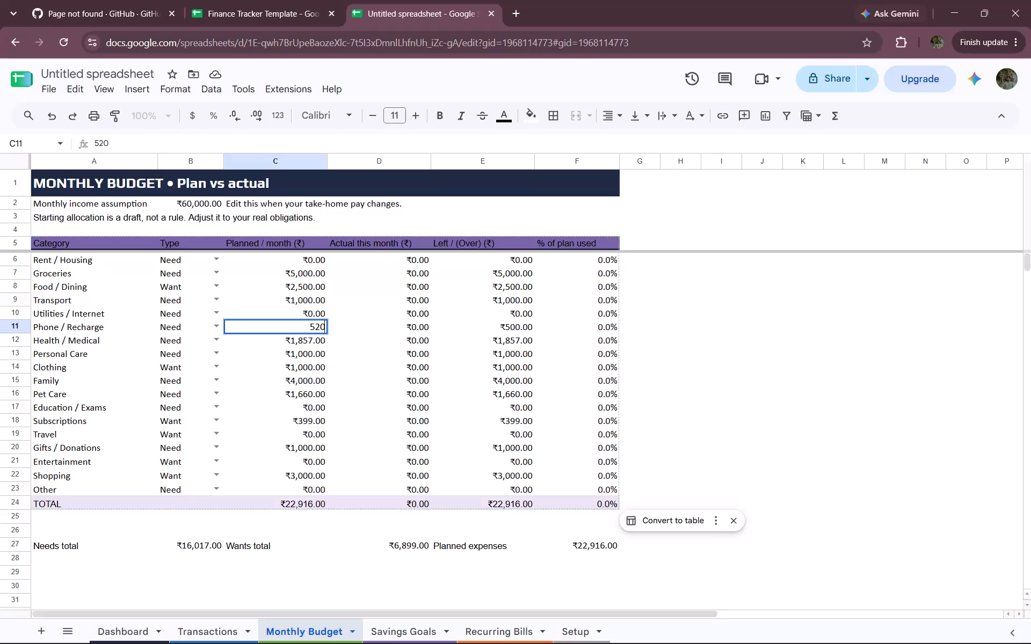
Set the planned monthly amount for Phone / Recharge to 520.
{"action": "key", "text": "Down"}
Set the planned monthly amount for Groceries to 3000.
{"action": "key", "text": "Up"}
{"action": "key", "text": "Up"}
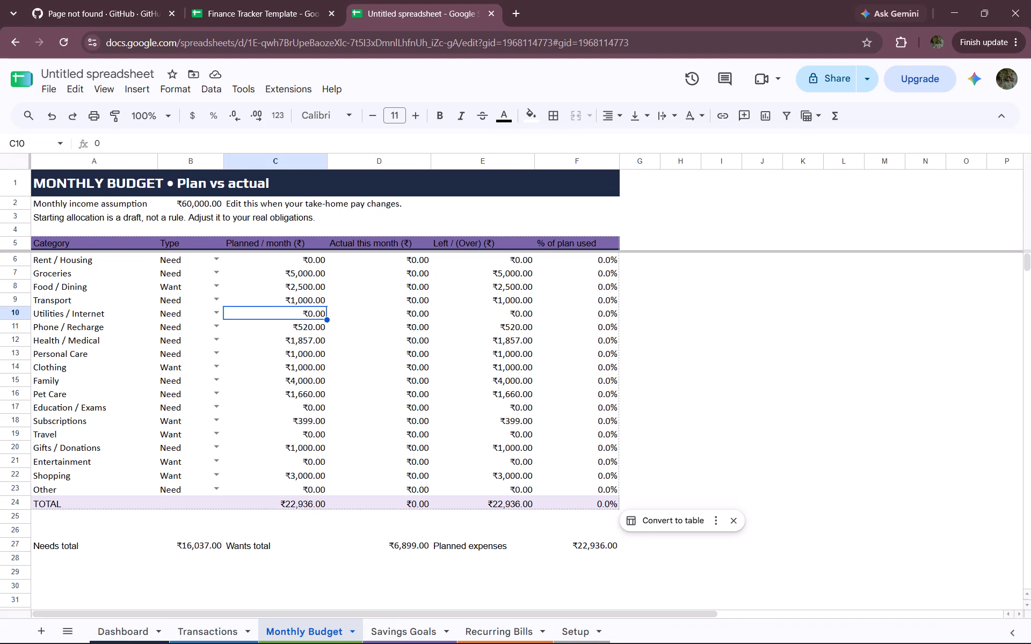
{"action": "key", "text": "Down"}
{"action": "key", "text": "Up"}
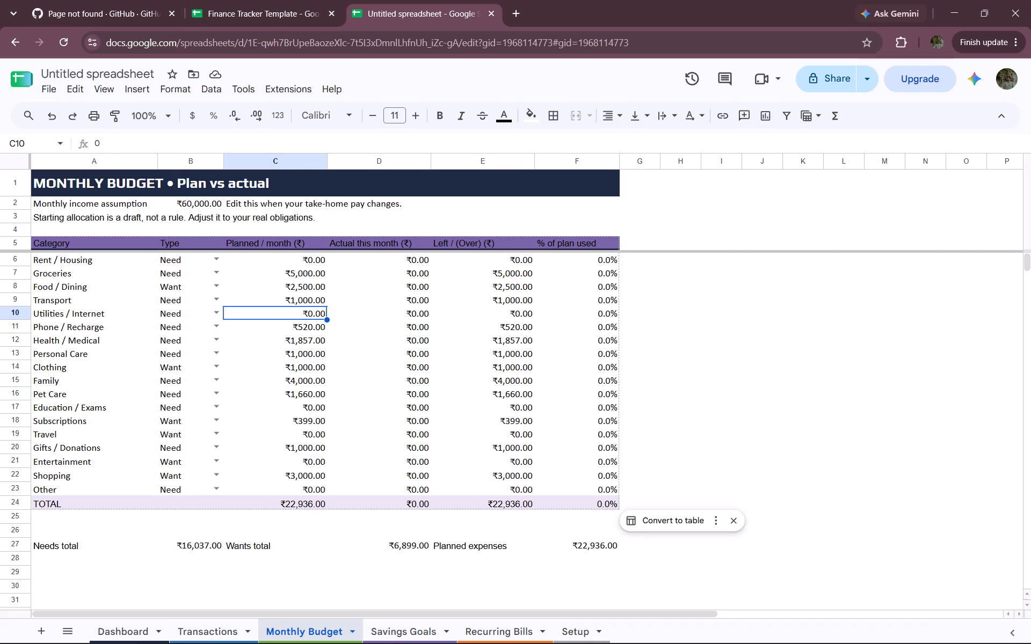
{"action": "key", "text": "Up"}
{"action": "key", "text": "Up"}
{"action": "key", "text": "Up"}
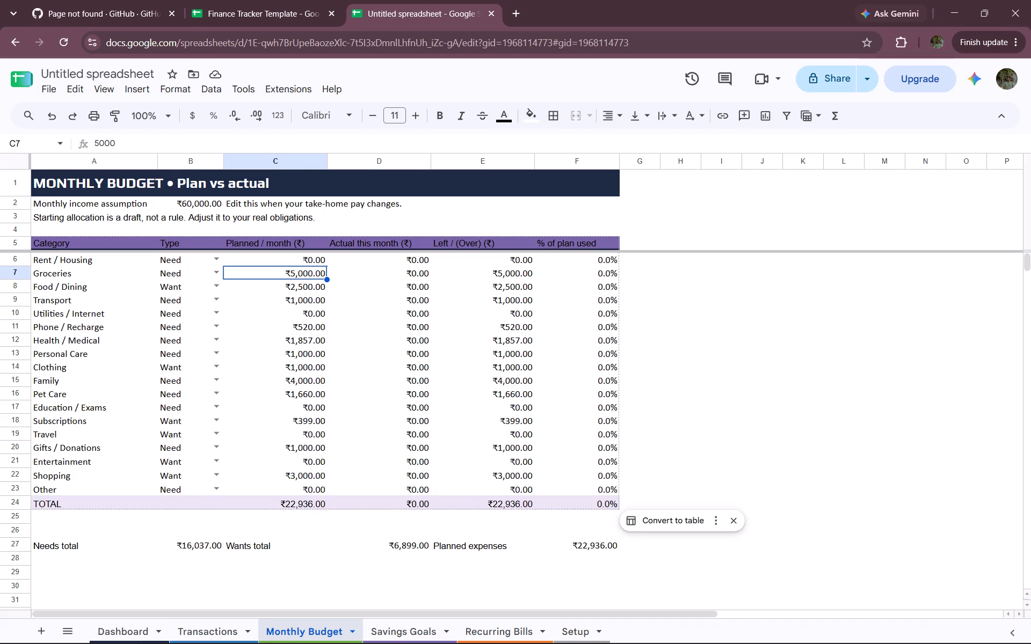
{"action": "type", "text": "3000"}
{"action": "key", "text": "Down"}
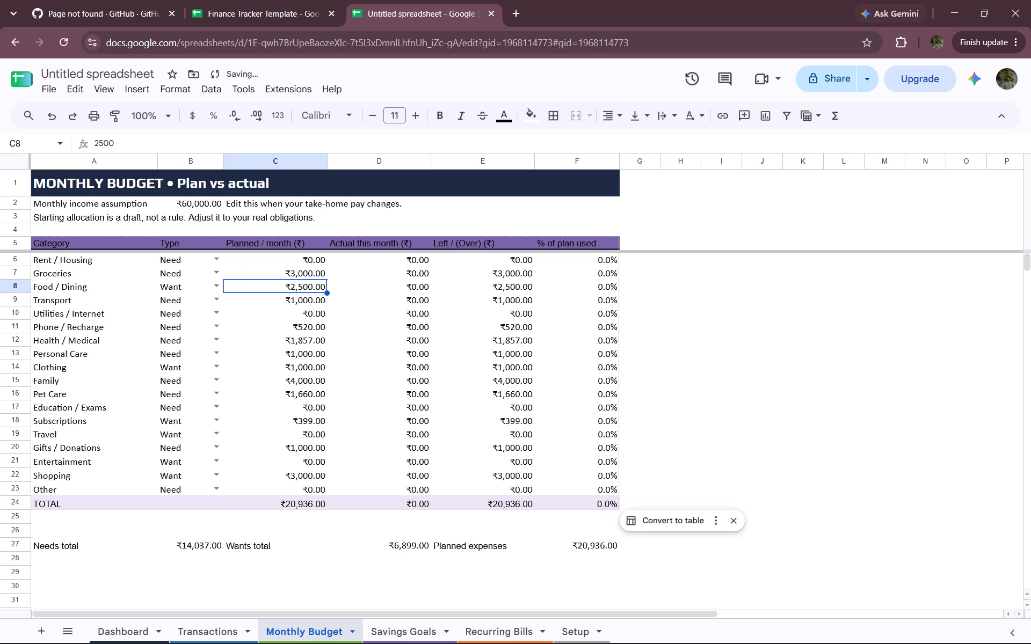
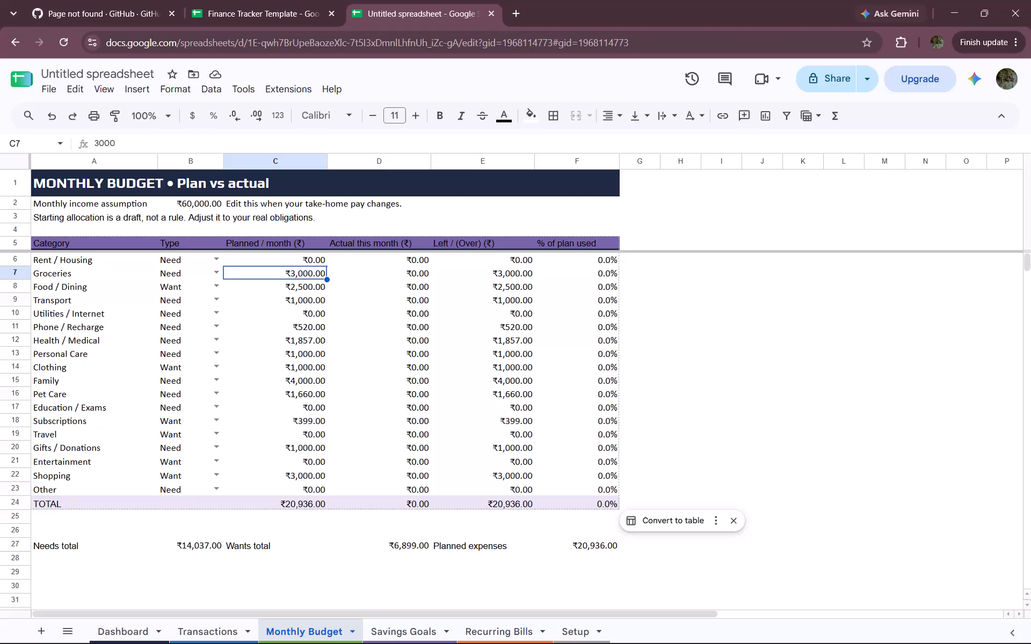
Review the planned monthly amounts category by category, from Food / Dining down to Entertainment, on the Monthly Budget sheet.
{"action": "key", "text": "Down"}
{"action": "key", "text": "Down"}
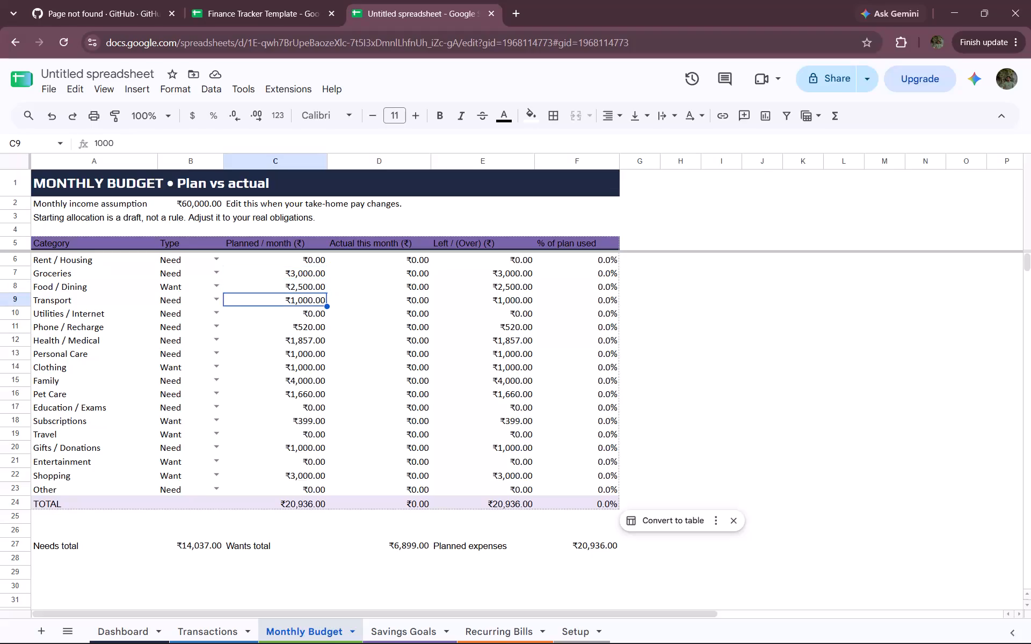
{"action": "key", "text": "Down"}
{"action": "key", "text": "Down"}
{"action": "key", "text": "Down"}
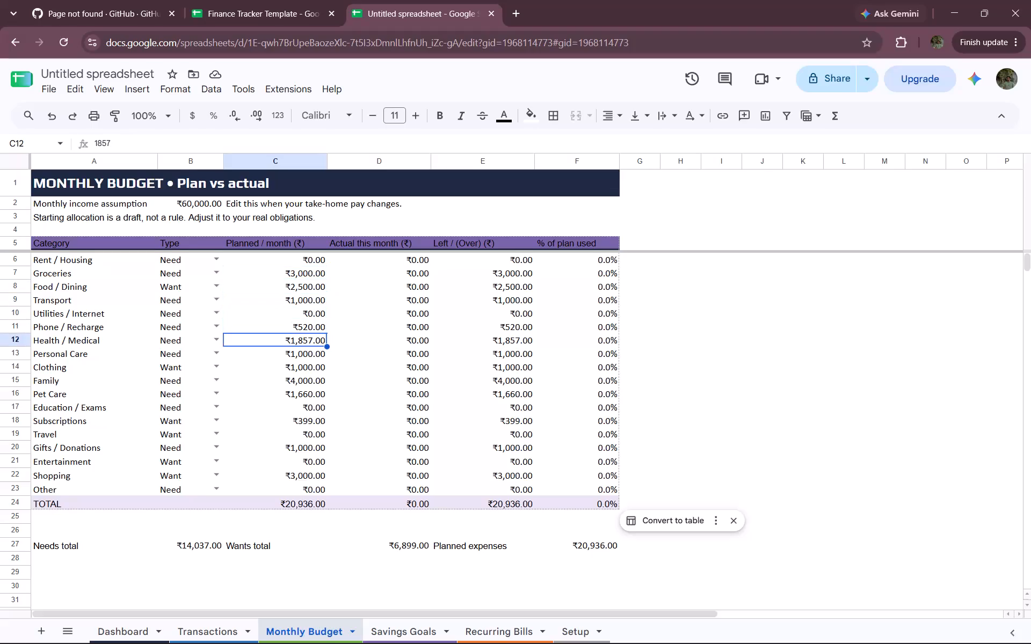
{"action": "key", "text": "Down"}
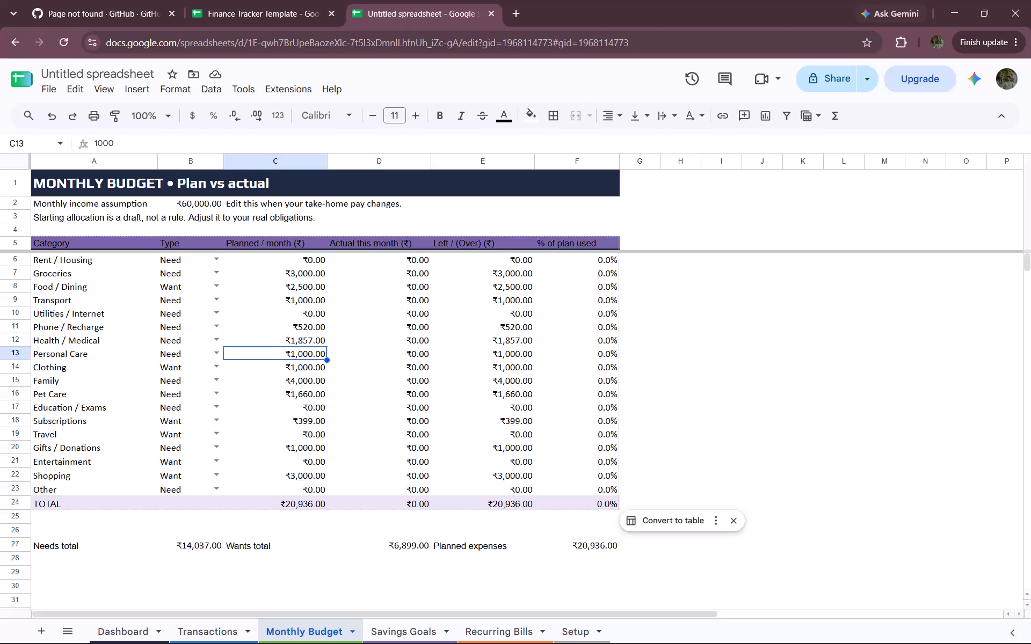
{"action": "key", "text": "Down"}
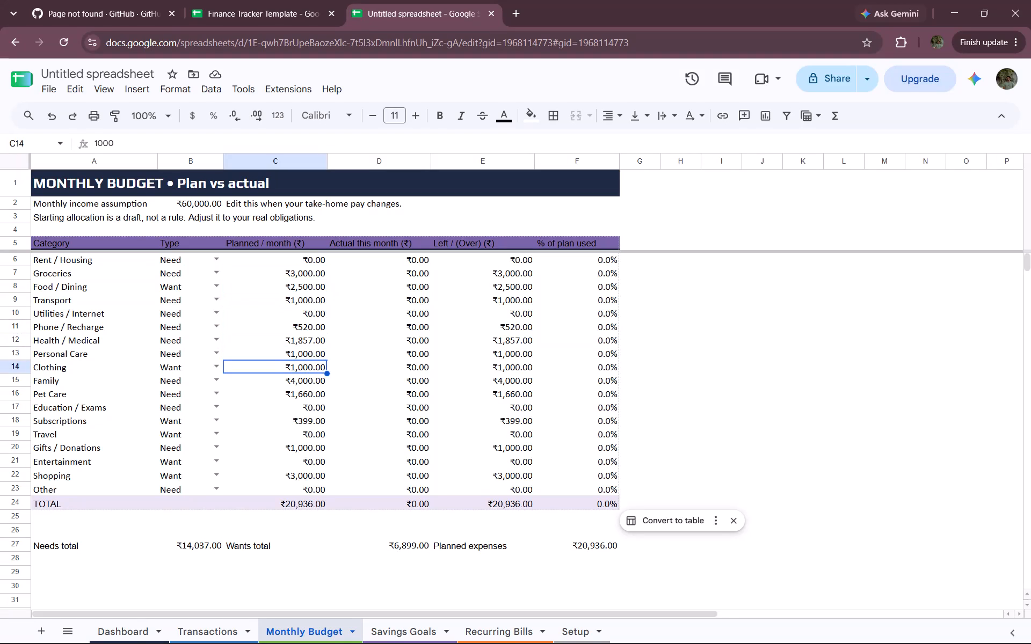
{"action": "key", "text": "Down"}
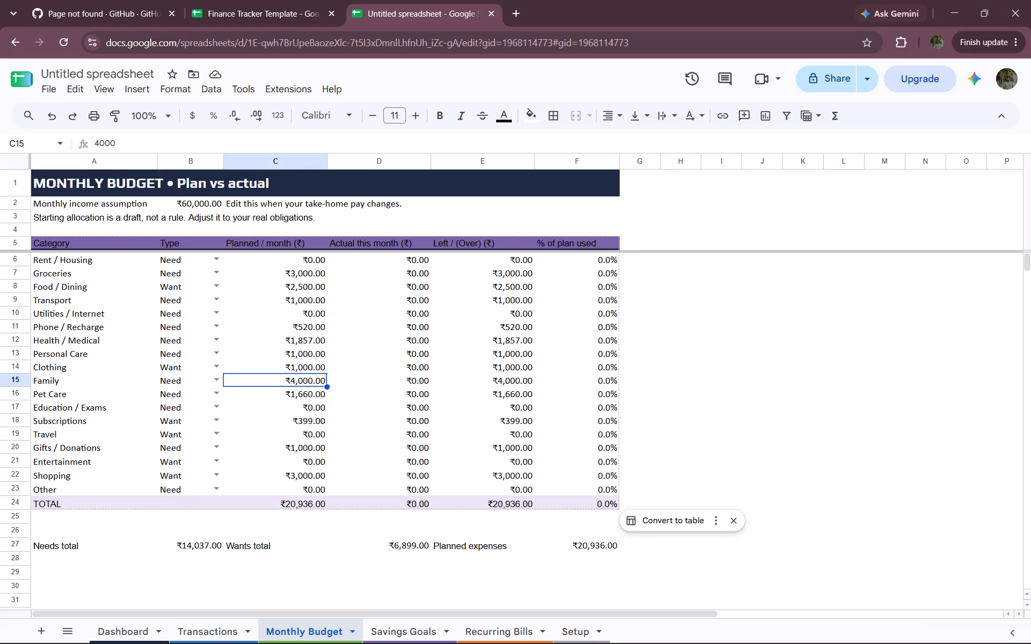
{"action": "key", "text": "Down"}
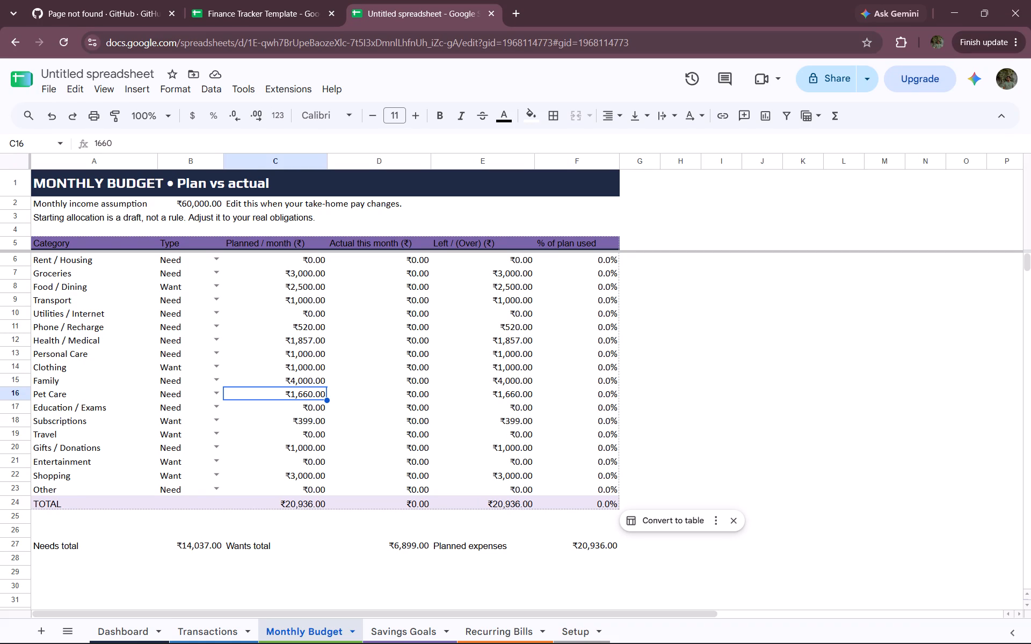
{"action": "key", "text": "Down"}
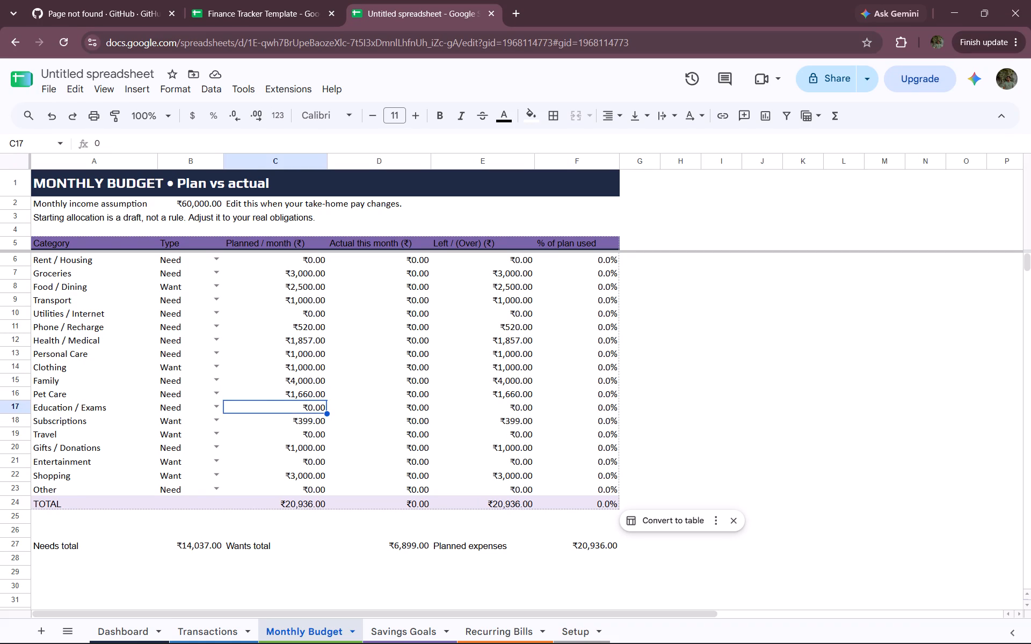
{"action": "key", "text": "Down"}
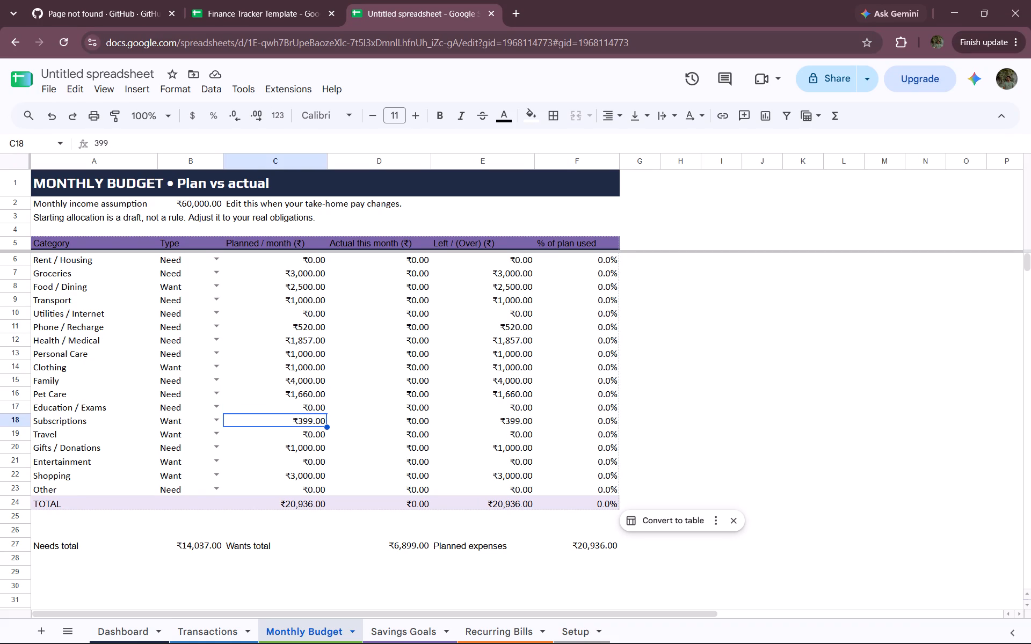
{"action": "key", "text": "Down"}
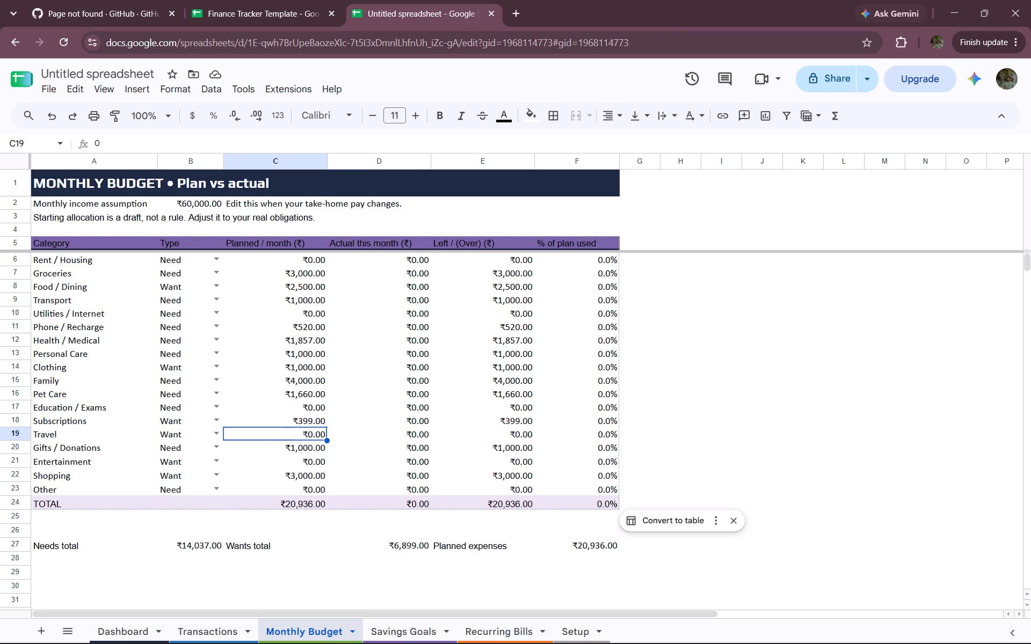
{"action": "key", "text": "Down"}
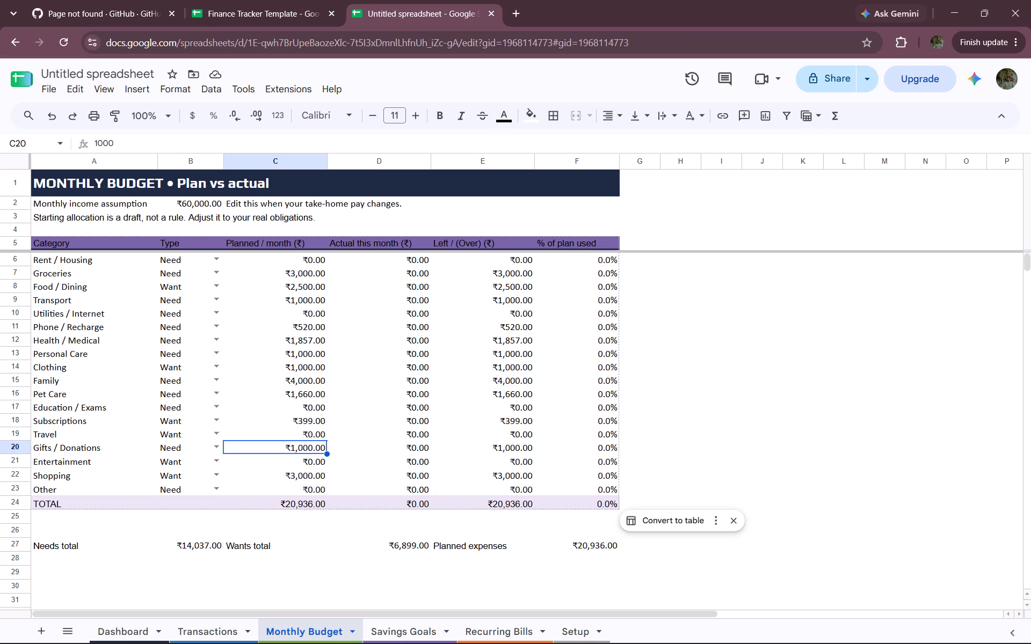
{"action": "key", "text": "Down"}
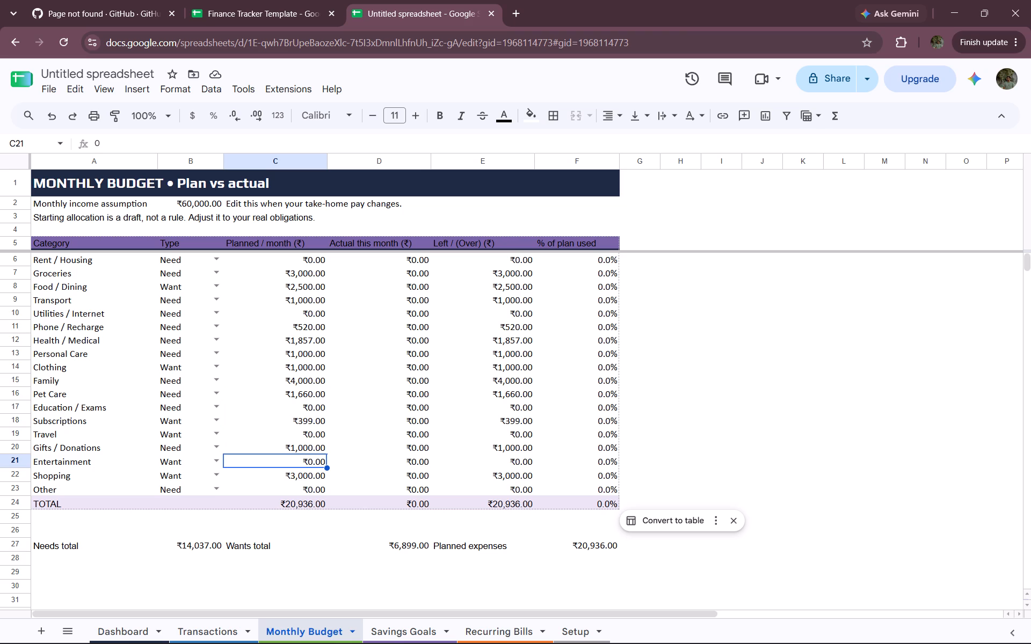
{"action": "key", "text": "Up"}
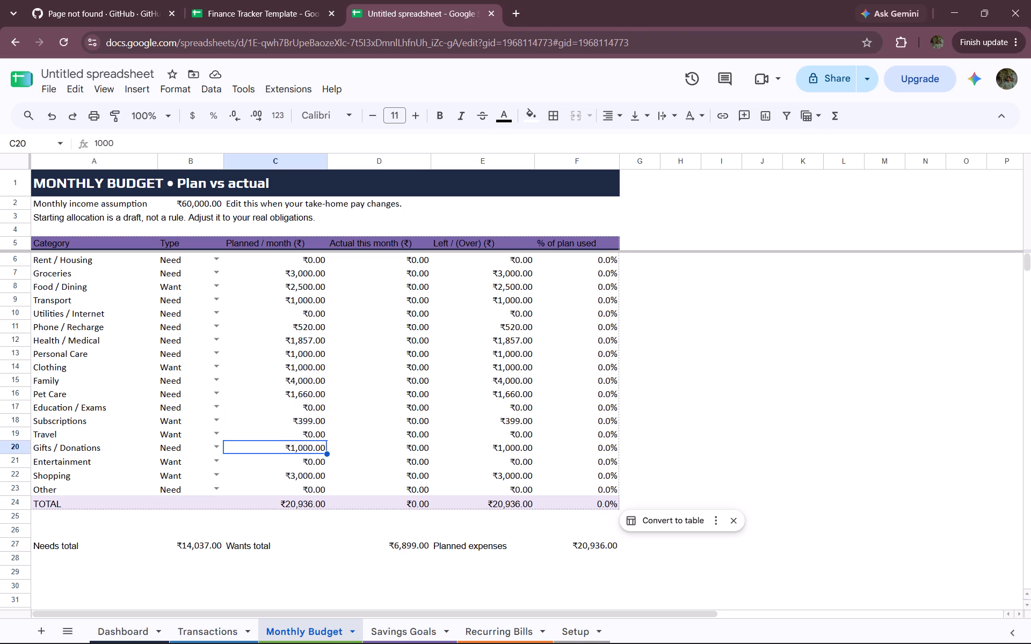
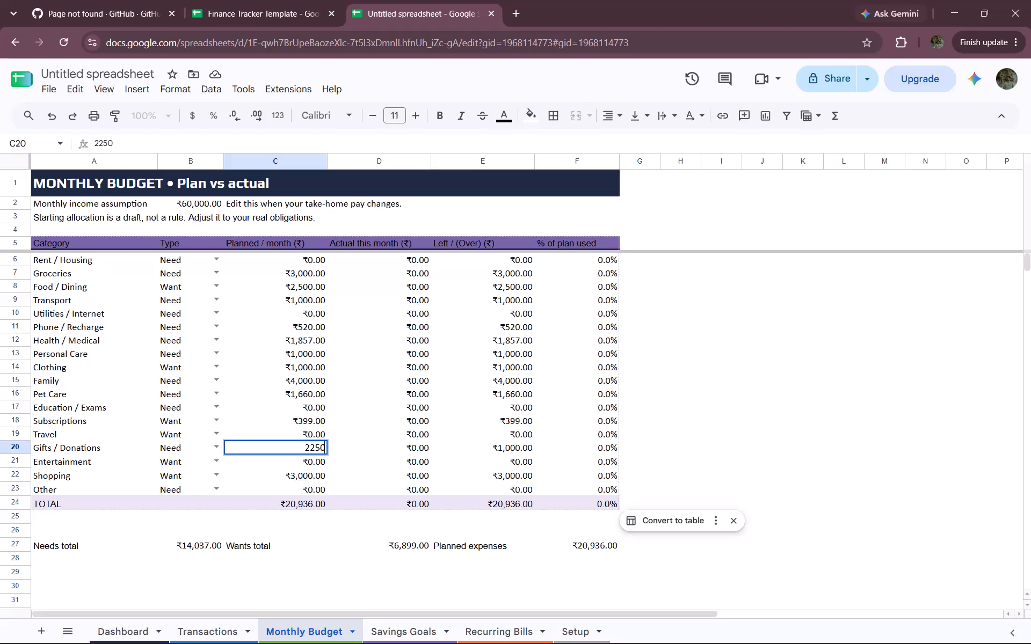
Set the planned monthly amount for Gifts / Donations to 2250.
{"action": "key", "text": "Down"}
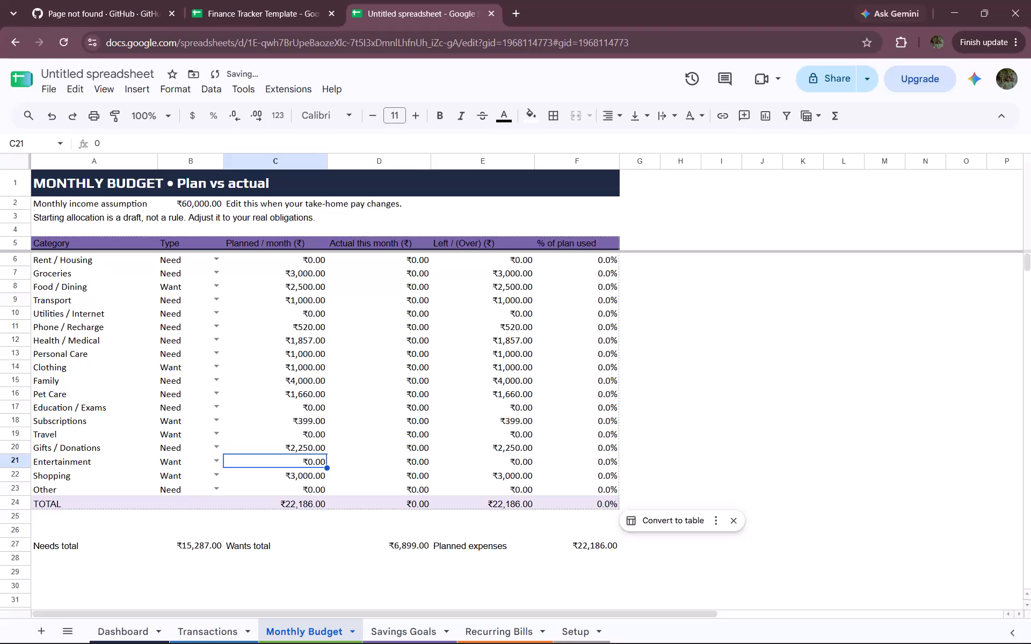
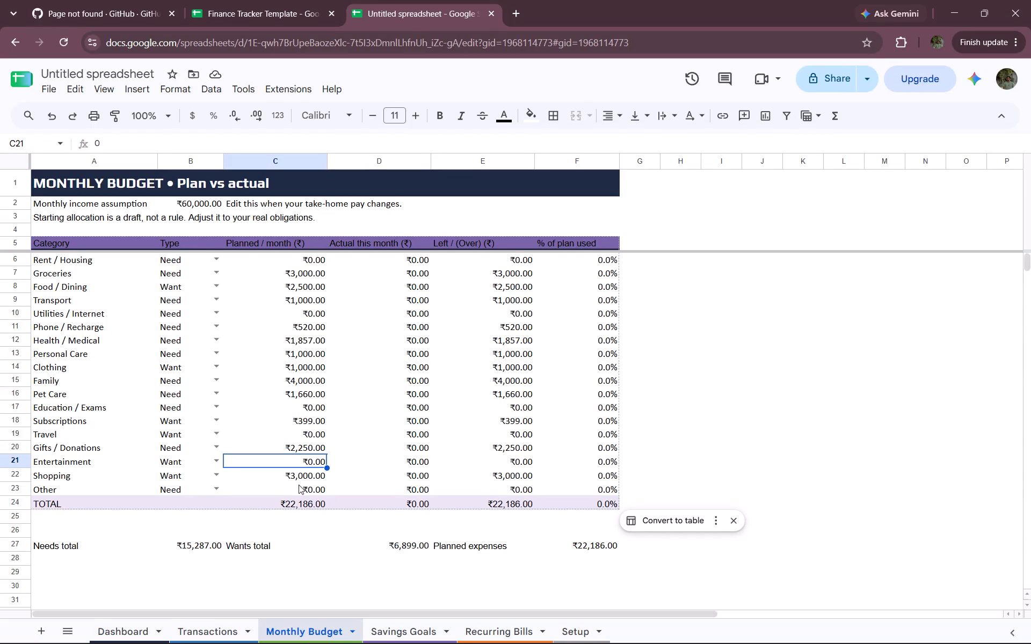
Review the planned monthly amounts across the spending categories on the Monthly Budget sheet.
{"action": "key", "text": "Down"}
{"action": "key", "text": "Down"}
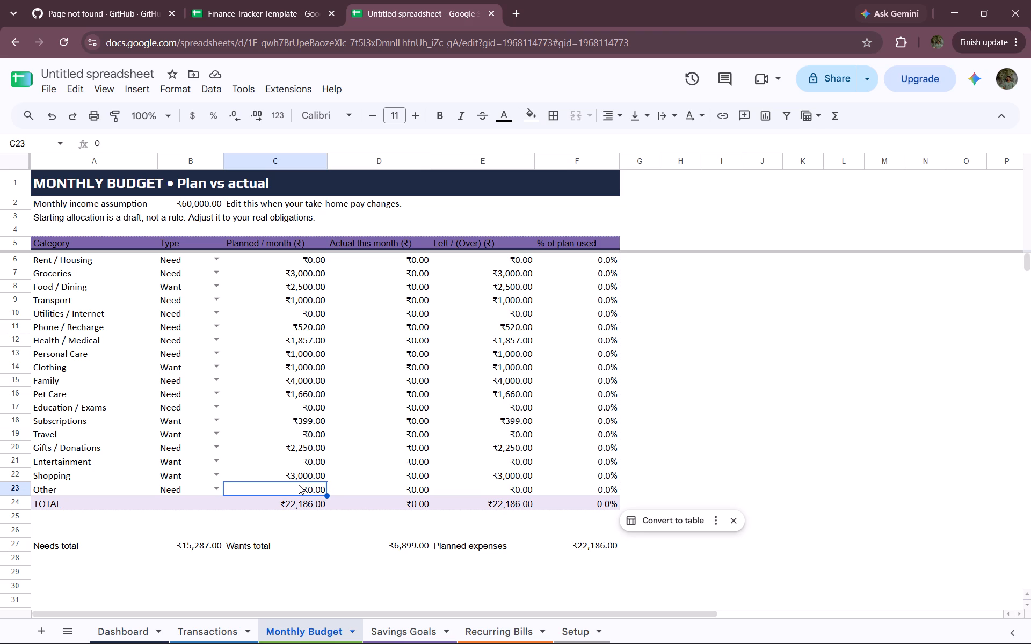
{"action": "key", "text": "Up"}
{"action": "key", "text": "Up"}
{"action": "key", "text": "Up"}
{"action": "key", "text": "Up"}
{"action": "key", "text": "Up"}
{"action": "key", "text": "Up"}
{"action": "key", "text": "Up"}
{"action": "key", "text": "Up"}
{"action": "key", "text": "Up"}
{"action": "key", "text": "Up"}
{"action": "key", "text": "Up"}
{"action": "key", "text": "Up"}
{"action": "key", "text": "Up"}
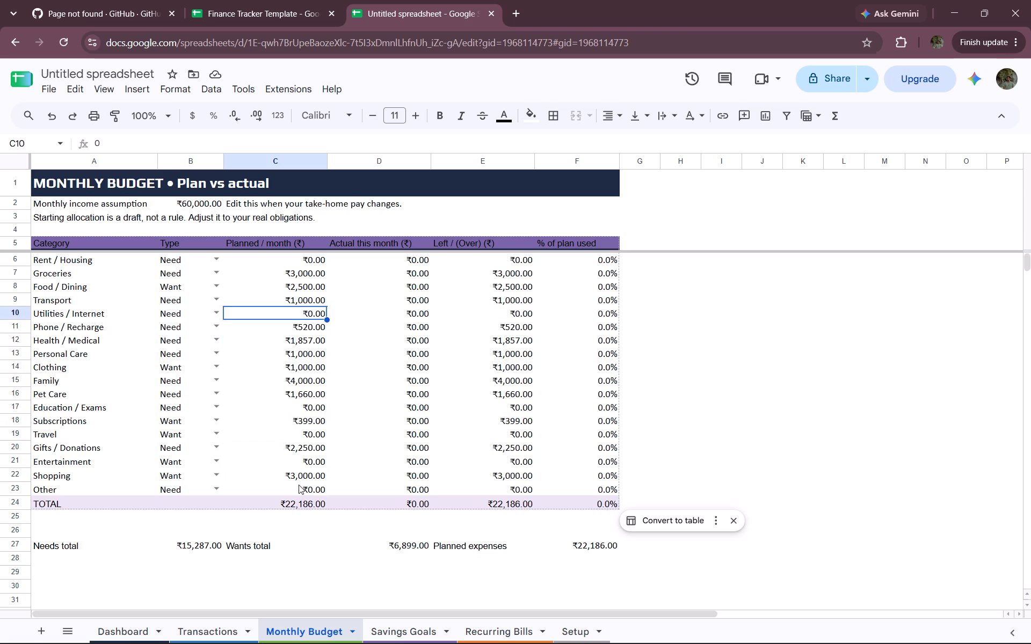
{"action": "key", "text": "Up"}
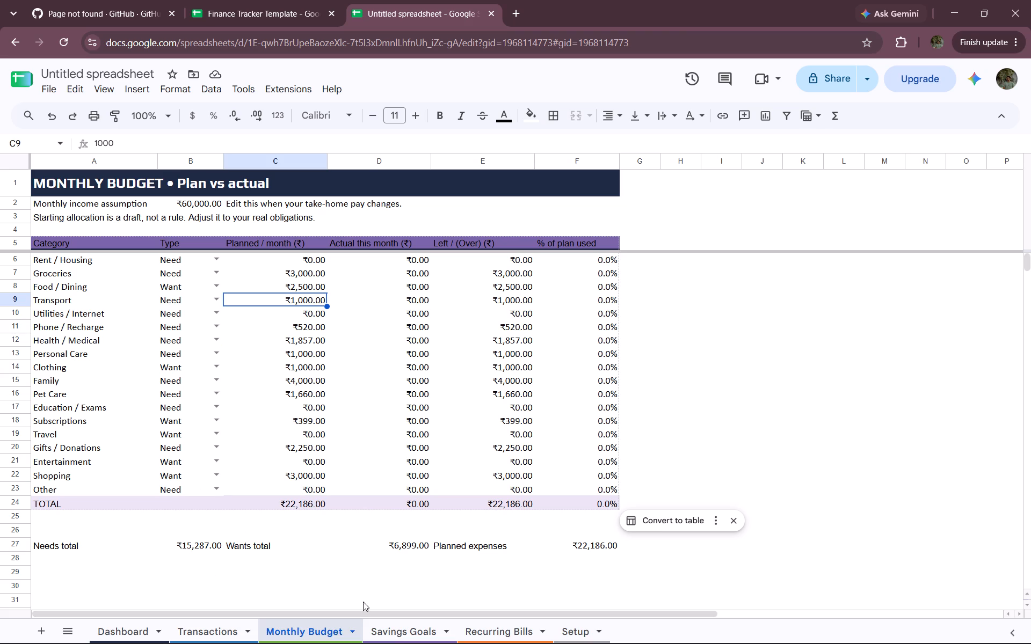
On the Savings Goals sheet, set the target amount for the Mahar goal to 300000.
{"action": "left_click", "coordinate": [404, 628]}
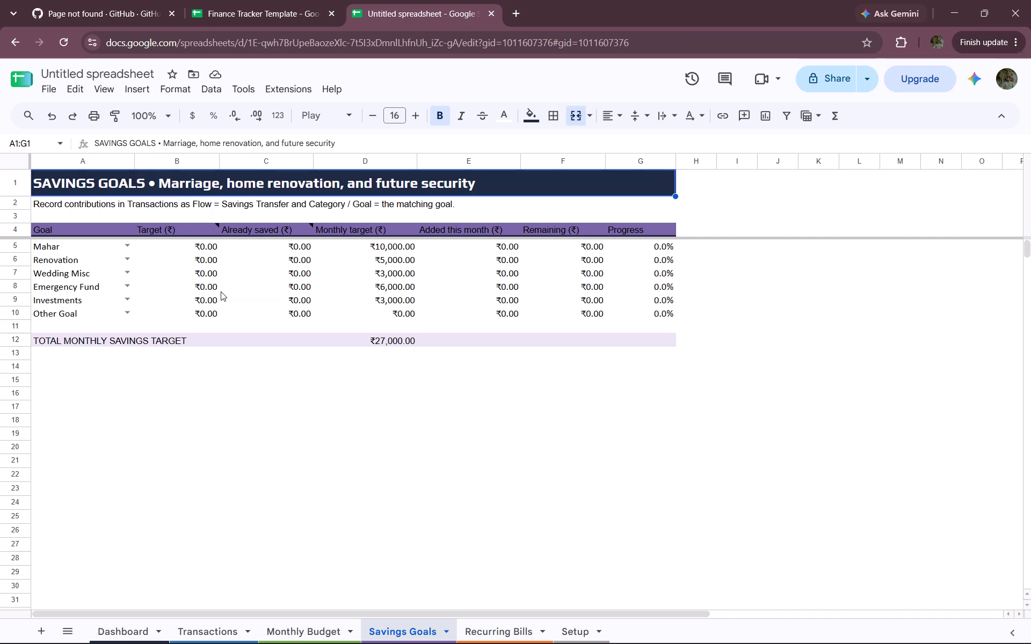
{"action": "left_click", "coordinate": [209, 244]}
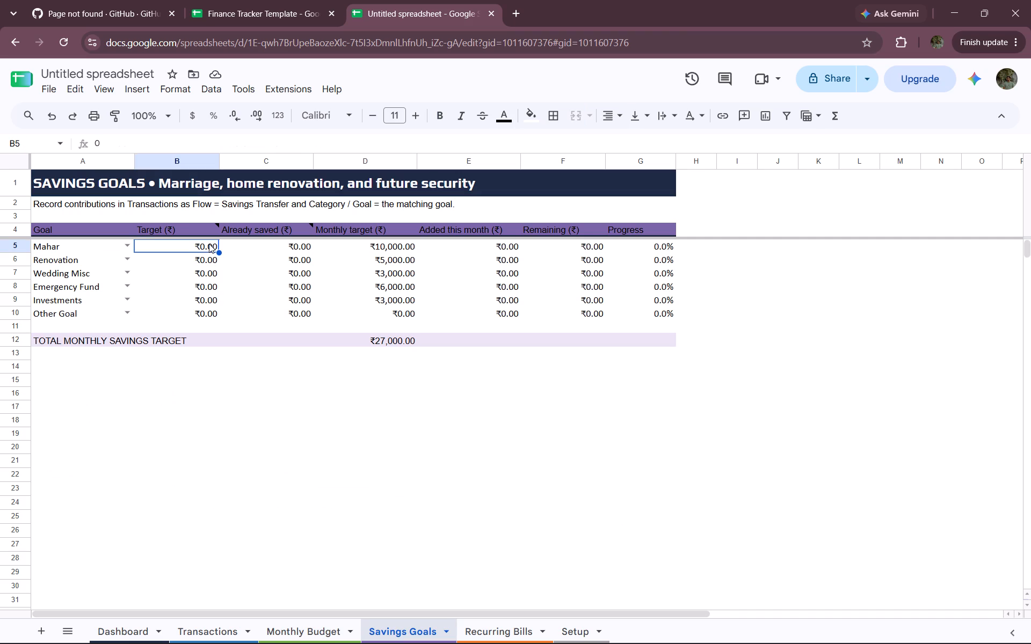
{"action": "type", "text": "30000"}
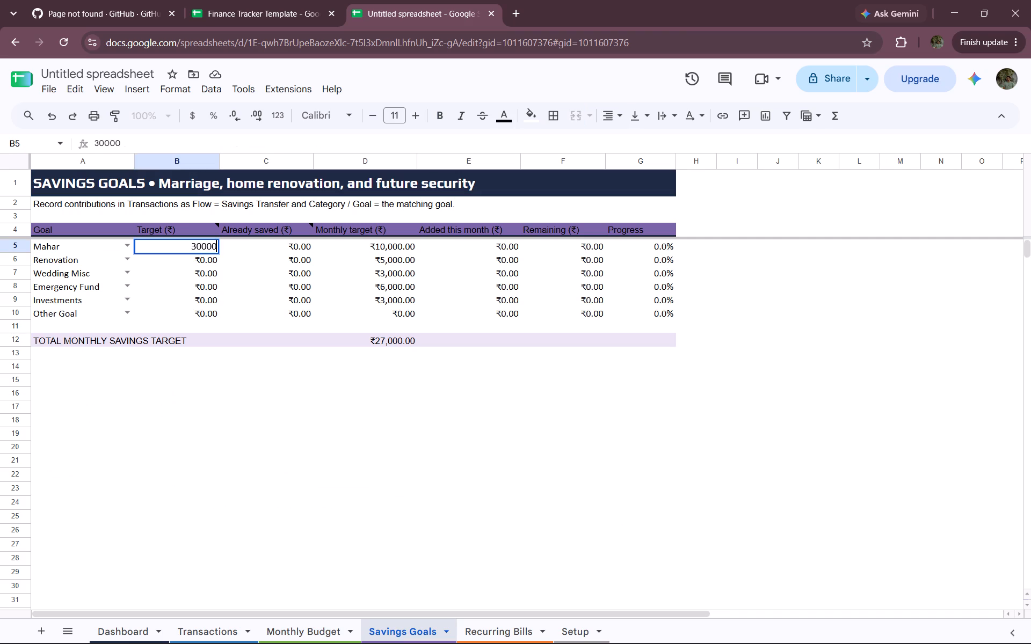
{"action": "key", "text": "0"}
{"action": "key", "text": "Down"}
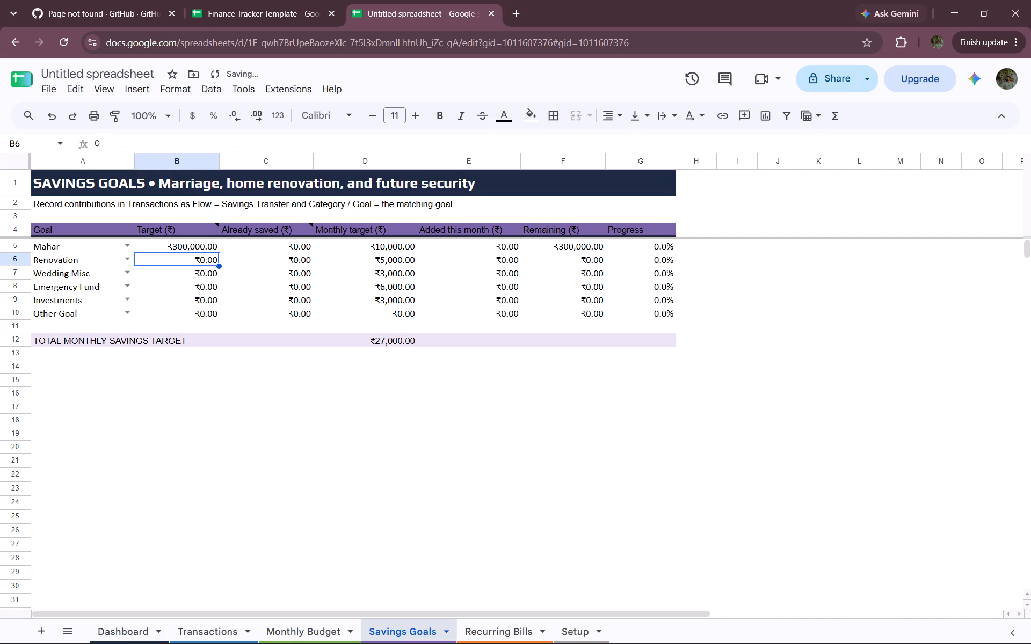
Change the target amount for the Mahar goal on the Savings Goals sheet to 250000.
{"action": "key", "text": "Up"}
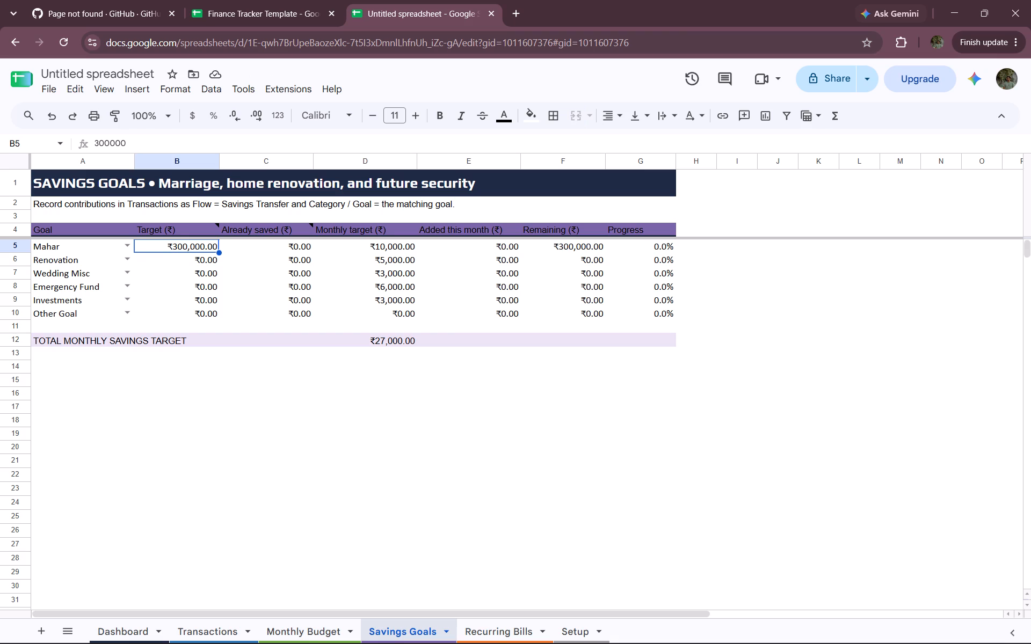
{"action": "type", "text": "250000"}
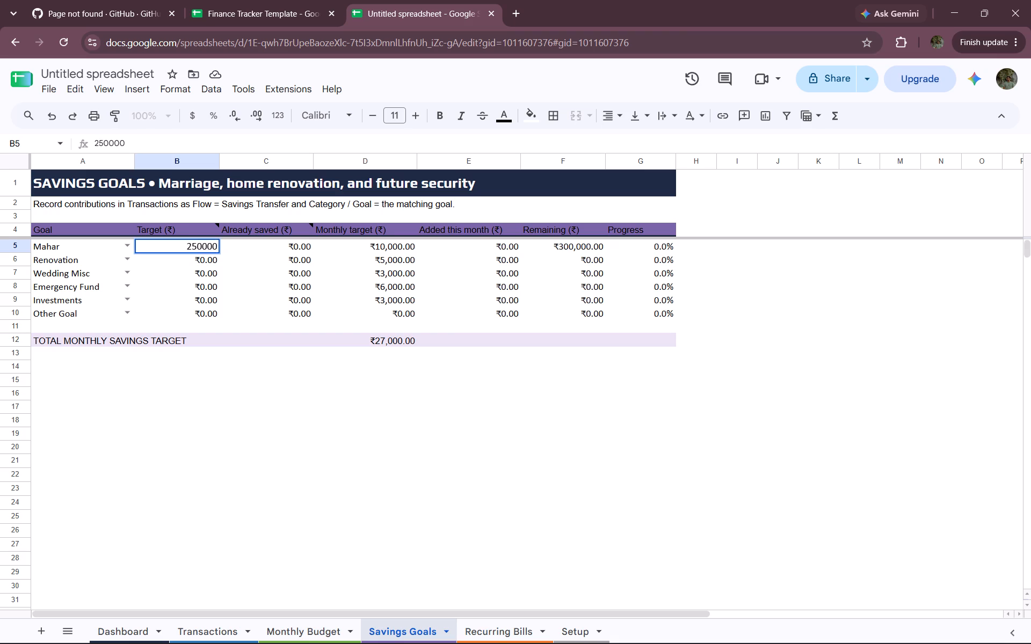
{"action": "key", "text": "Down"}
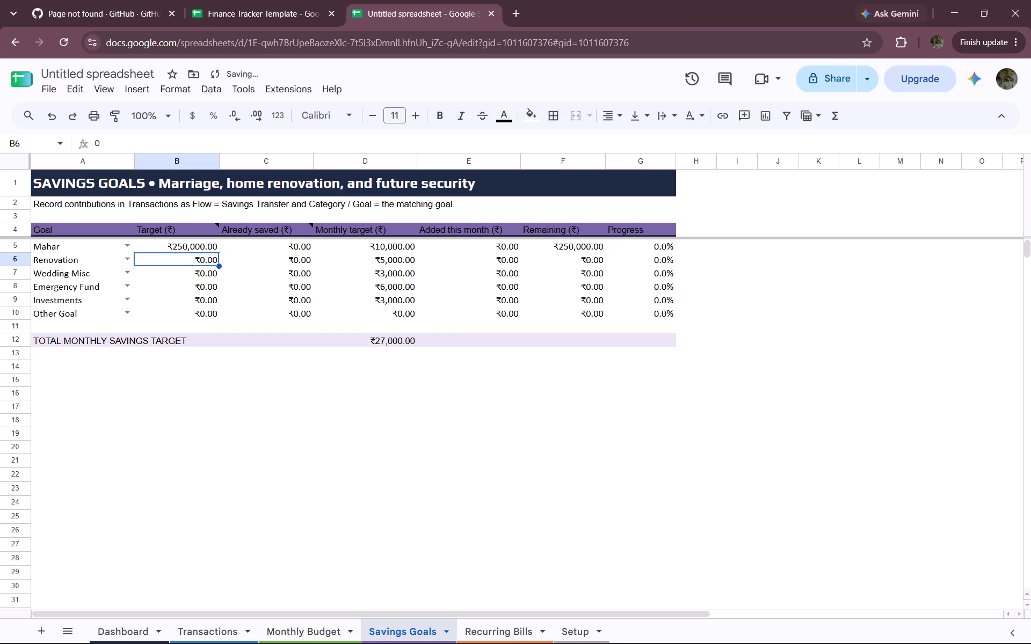
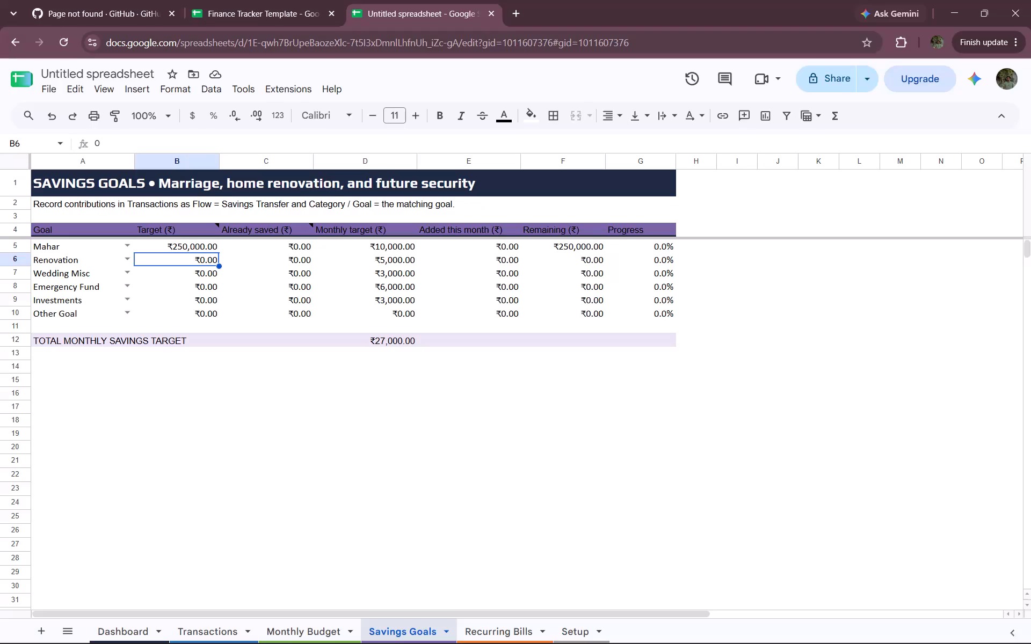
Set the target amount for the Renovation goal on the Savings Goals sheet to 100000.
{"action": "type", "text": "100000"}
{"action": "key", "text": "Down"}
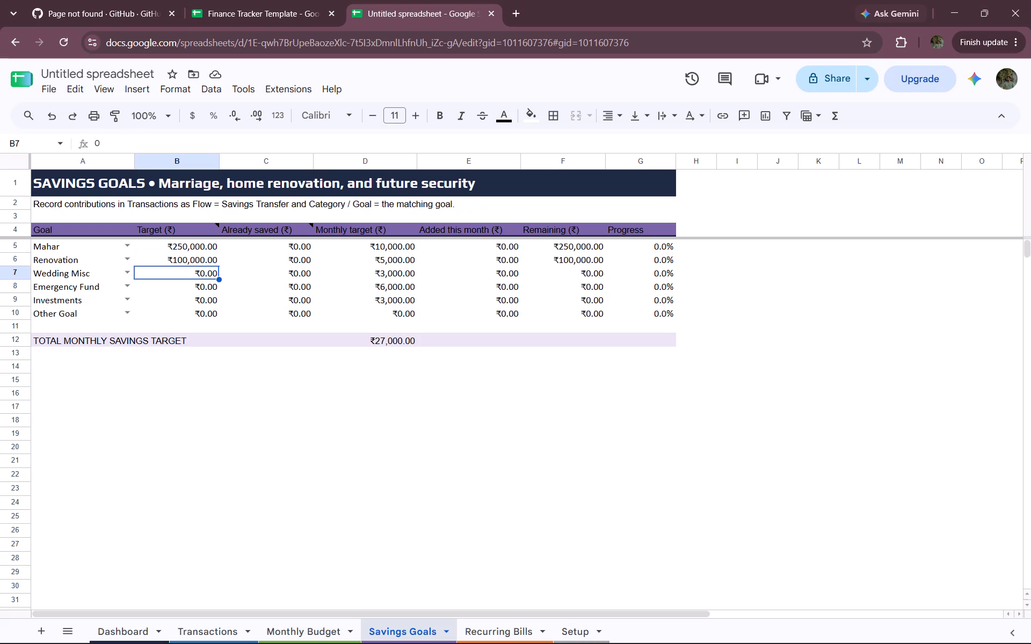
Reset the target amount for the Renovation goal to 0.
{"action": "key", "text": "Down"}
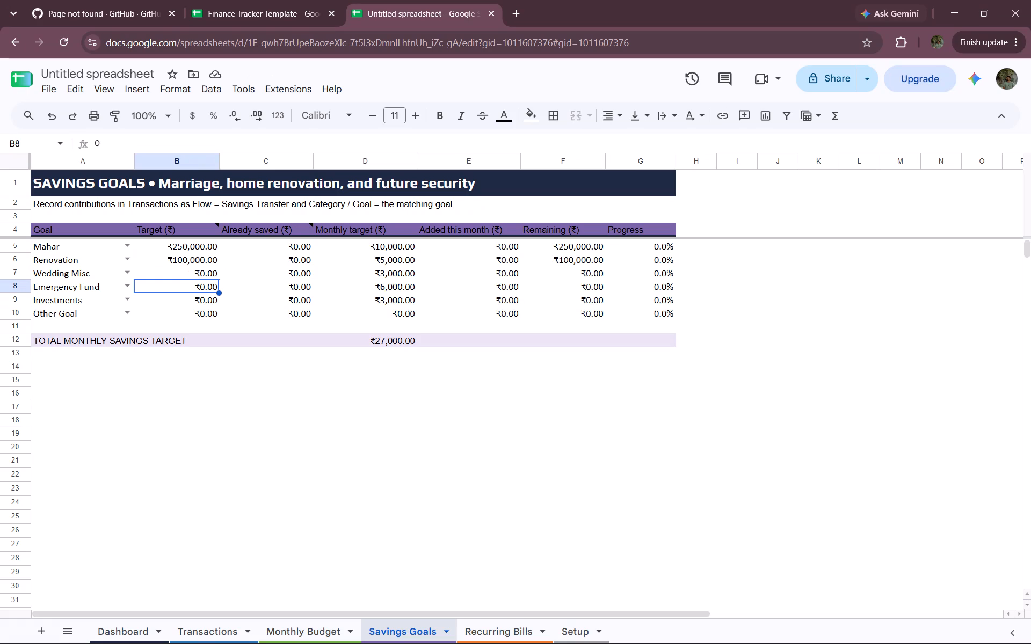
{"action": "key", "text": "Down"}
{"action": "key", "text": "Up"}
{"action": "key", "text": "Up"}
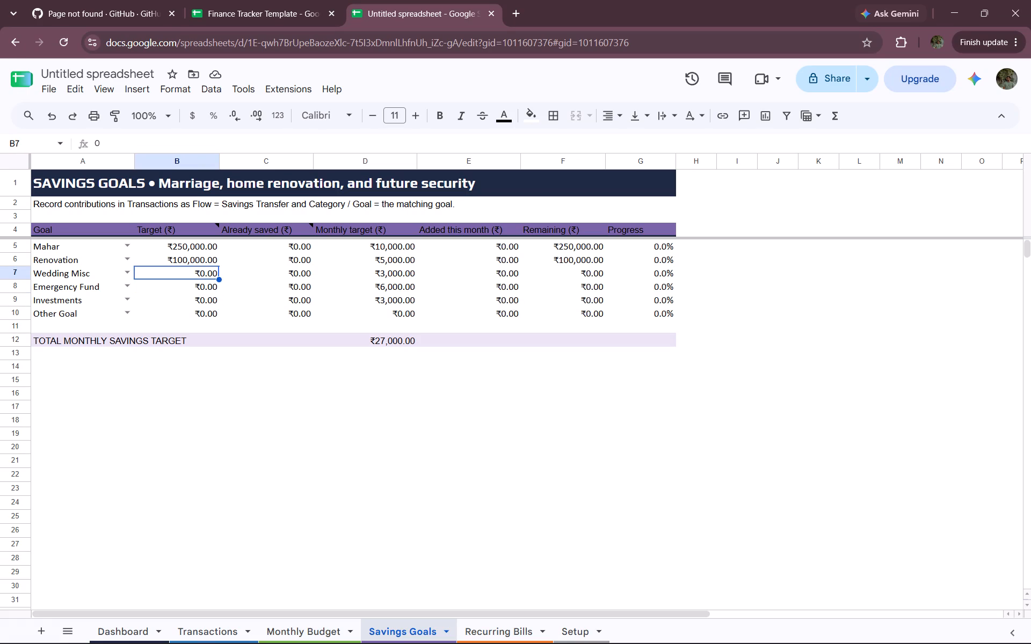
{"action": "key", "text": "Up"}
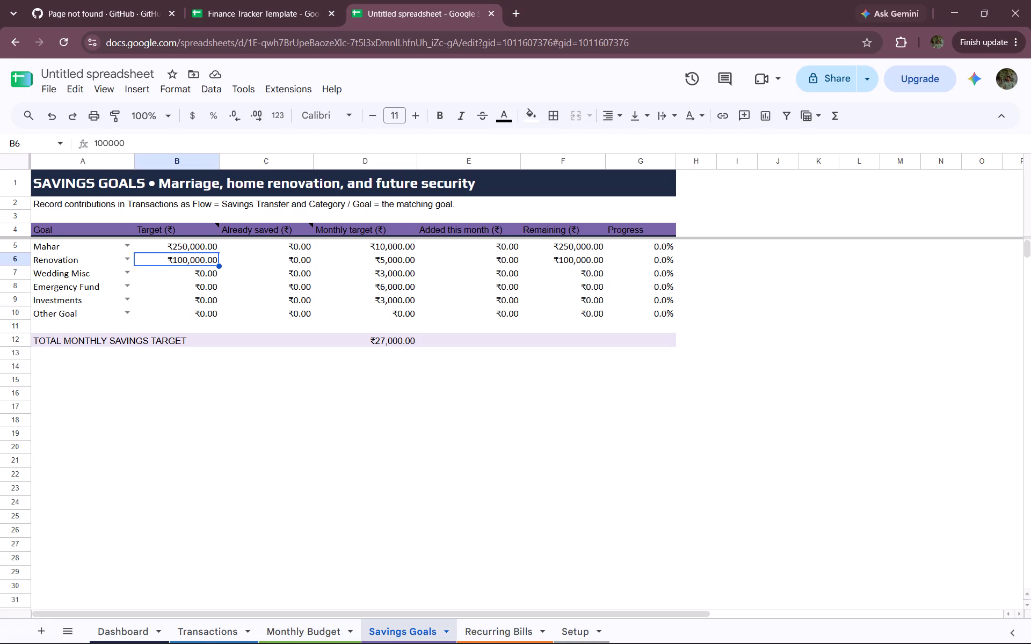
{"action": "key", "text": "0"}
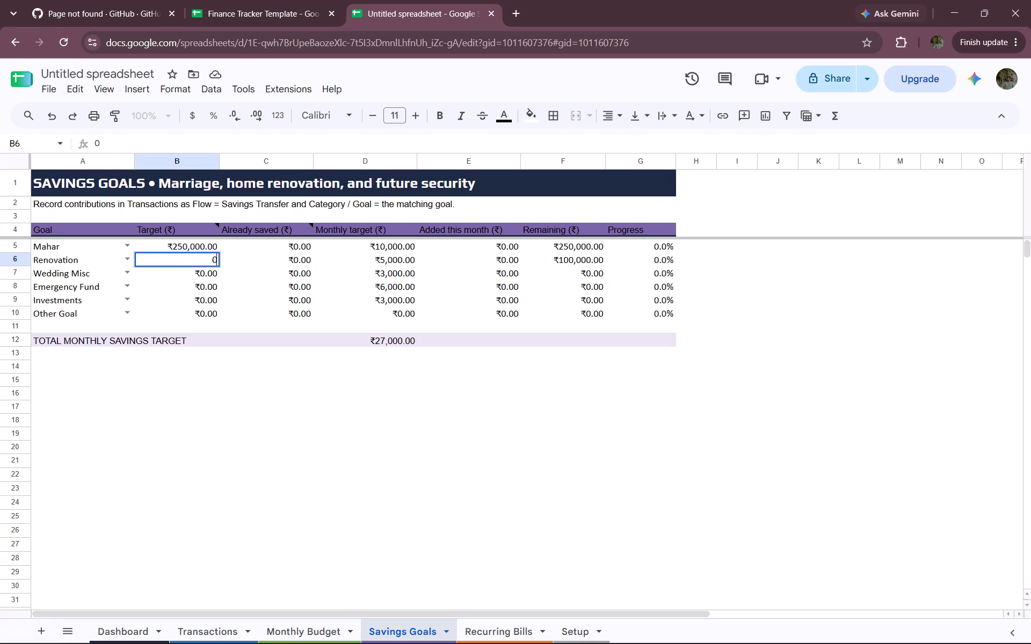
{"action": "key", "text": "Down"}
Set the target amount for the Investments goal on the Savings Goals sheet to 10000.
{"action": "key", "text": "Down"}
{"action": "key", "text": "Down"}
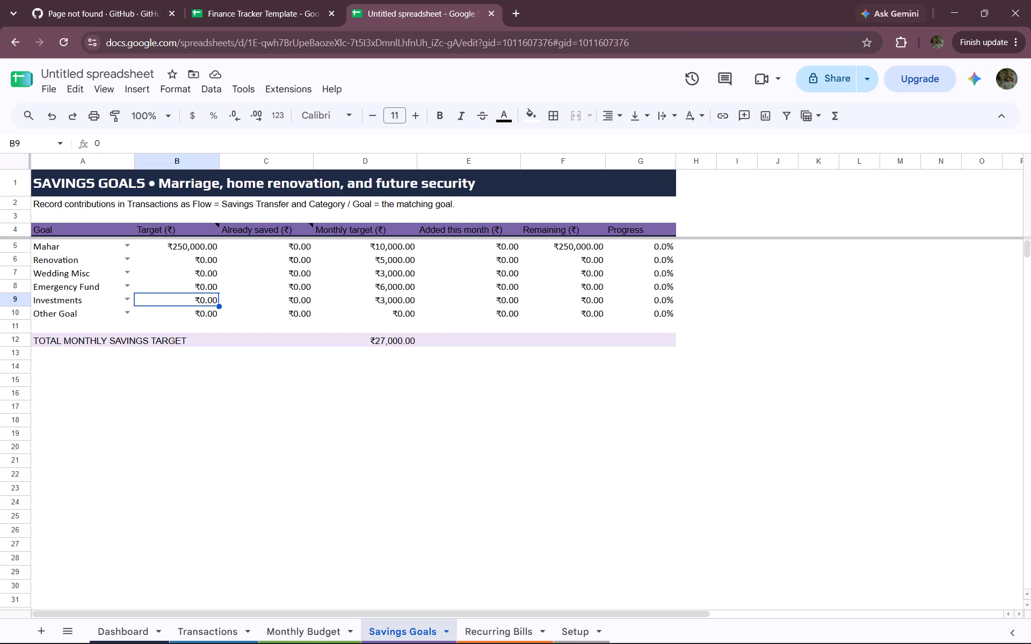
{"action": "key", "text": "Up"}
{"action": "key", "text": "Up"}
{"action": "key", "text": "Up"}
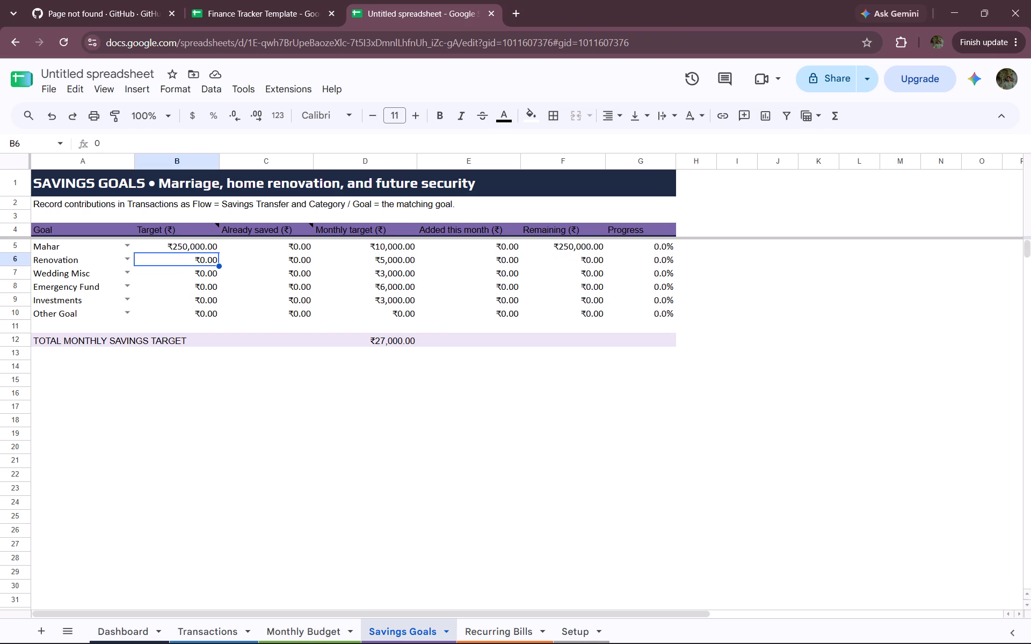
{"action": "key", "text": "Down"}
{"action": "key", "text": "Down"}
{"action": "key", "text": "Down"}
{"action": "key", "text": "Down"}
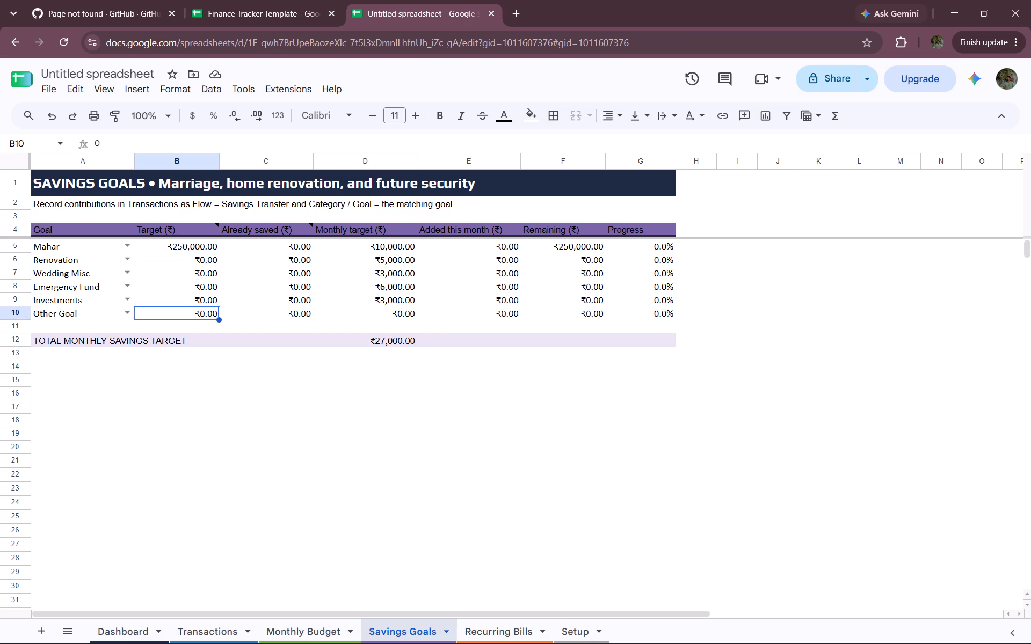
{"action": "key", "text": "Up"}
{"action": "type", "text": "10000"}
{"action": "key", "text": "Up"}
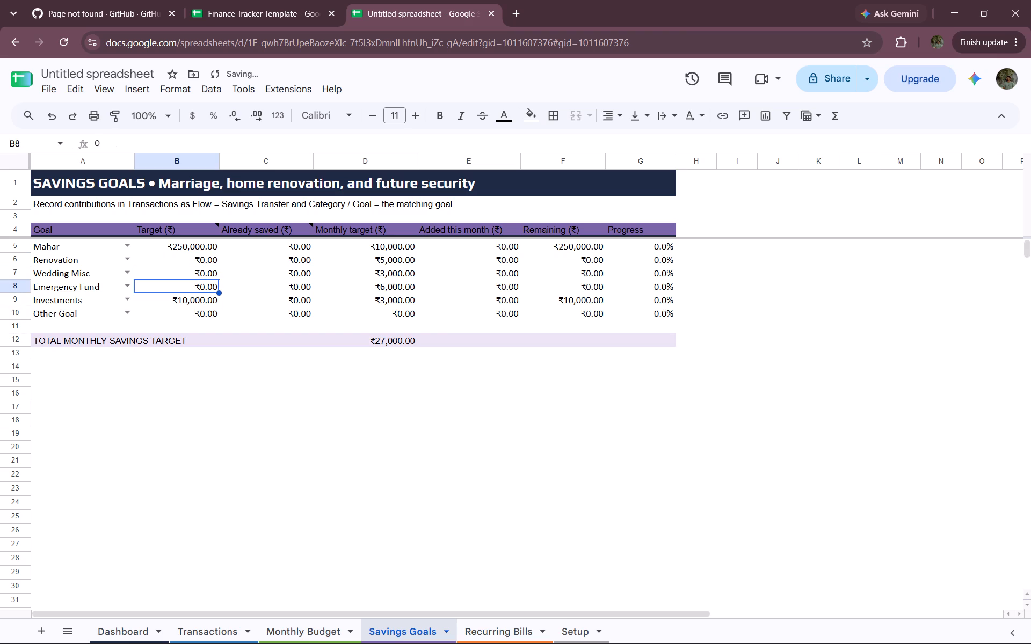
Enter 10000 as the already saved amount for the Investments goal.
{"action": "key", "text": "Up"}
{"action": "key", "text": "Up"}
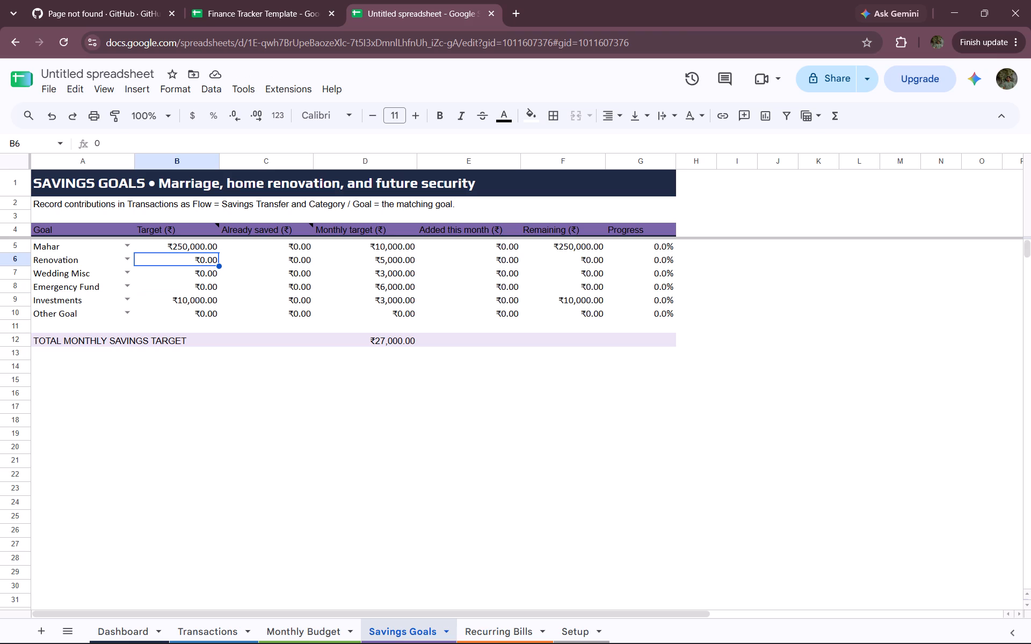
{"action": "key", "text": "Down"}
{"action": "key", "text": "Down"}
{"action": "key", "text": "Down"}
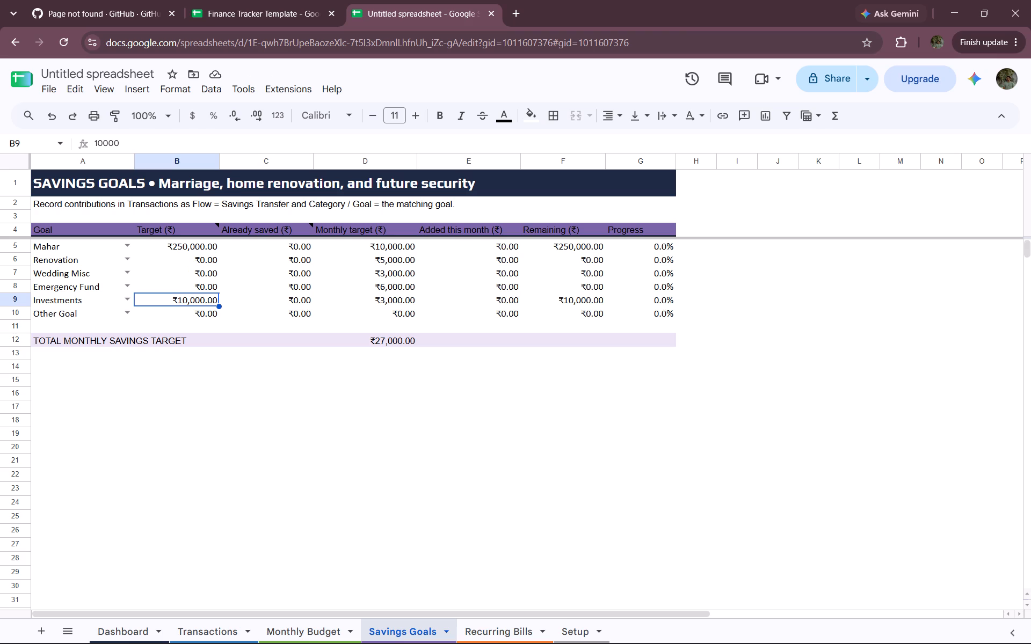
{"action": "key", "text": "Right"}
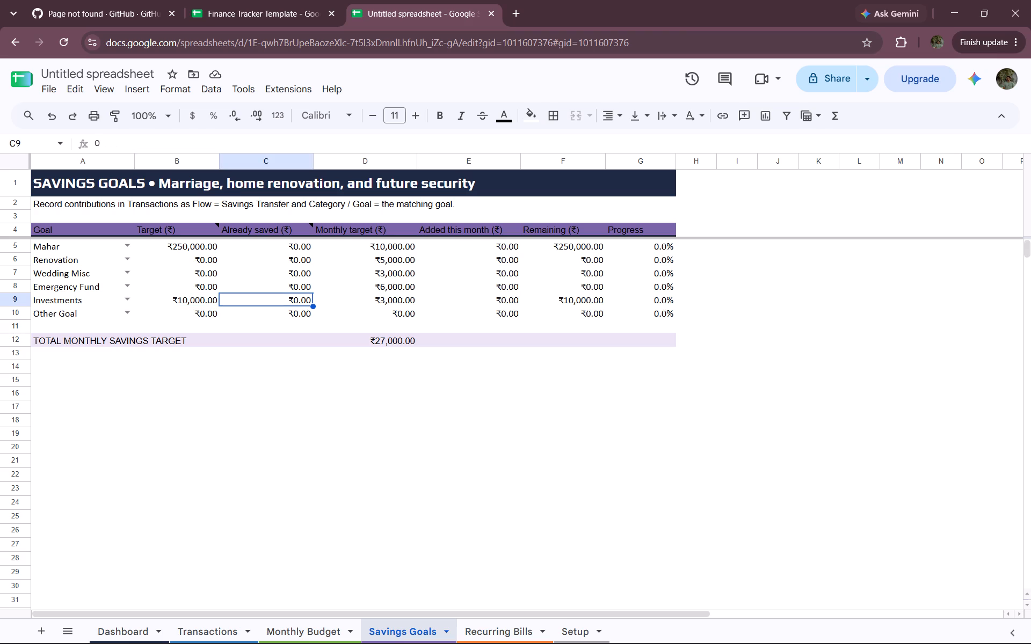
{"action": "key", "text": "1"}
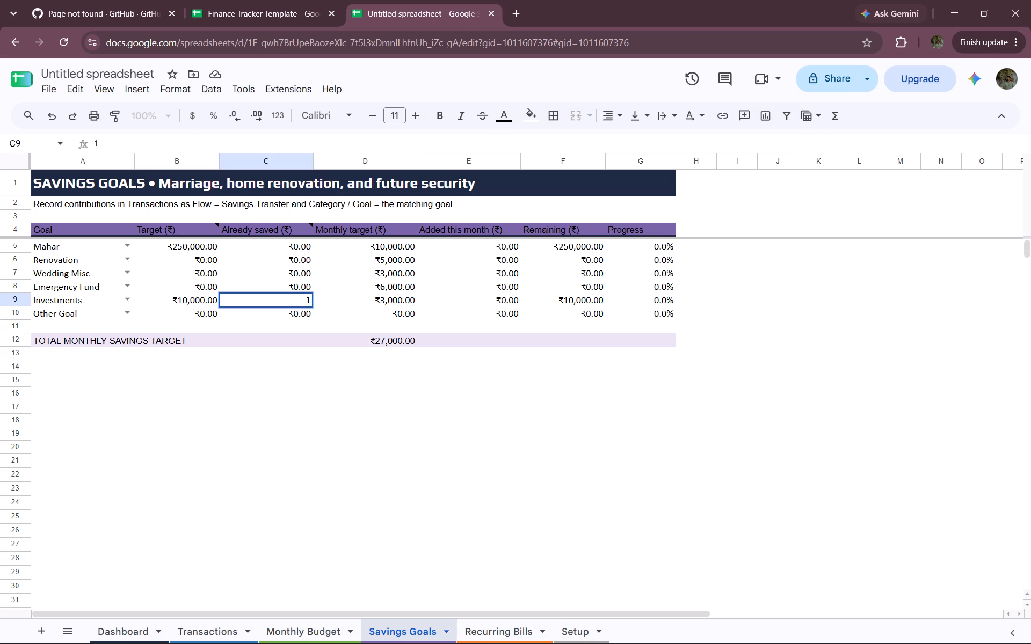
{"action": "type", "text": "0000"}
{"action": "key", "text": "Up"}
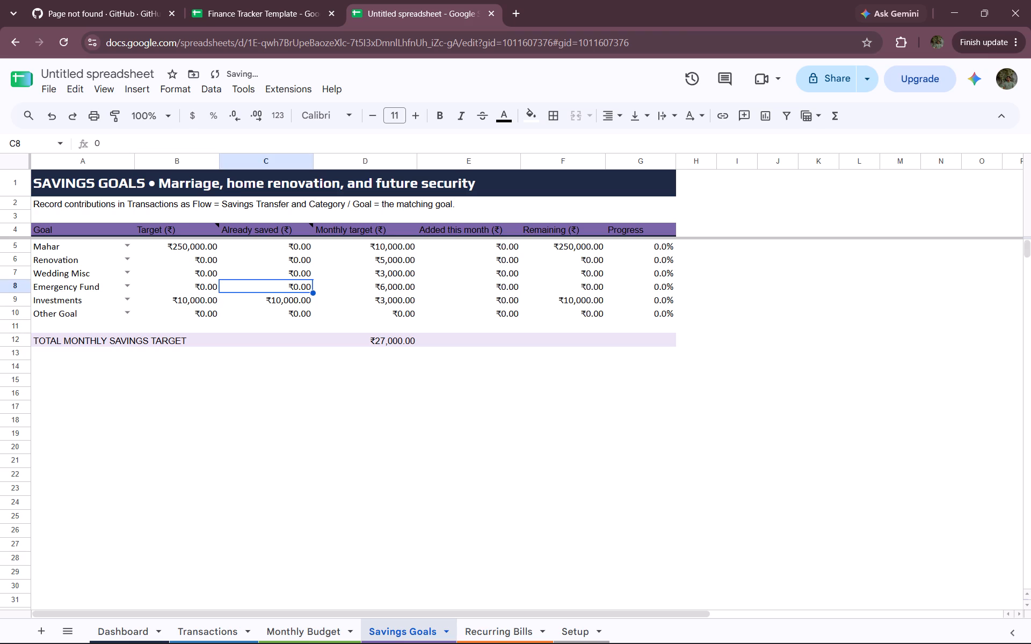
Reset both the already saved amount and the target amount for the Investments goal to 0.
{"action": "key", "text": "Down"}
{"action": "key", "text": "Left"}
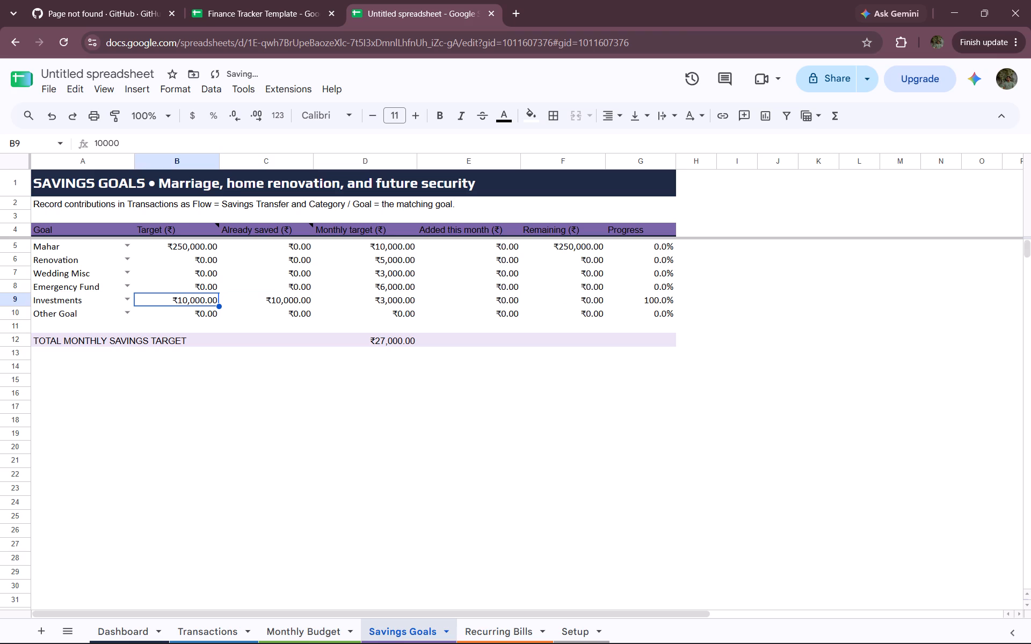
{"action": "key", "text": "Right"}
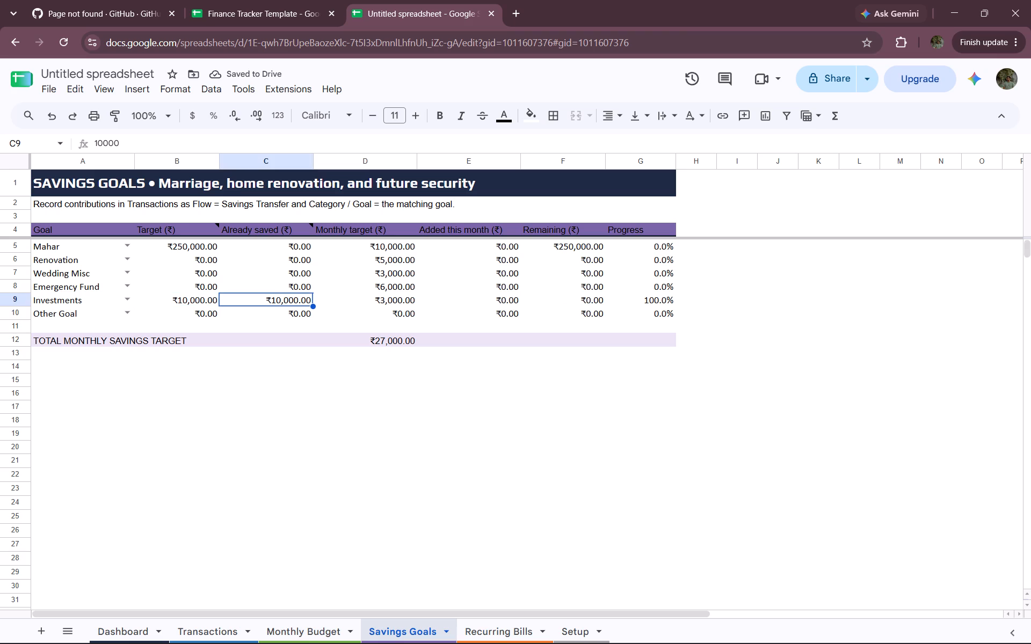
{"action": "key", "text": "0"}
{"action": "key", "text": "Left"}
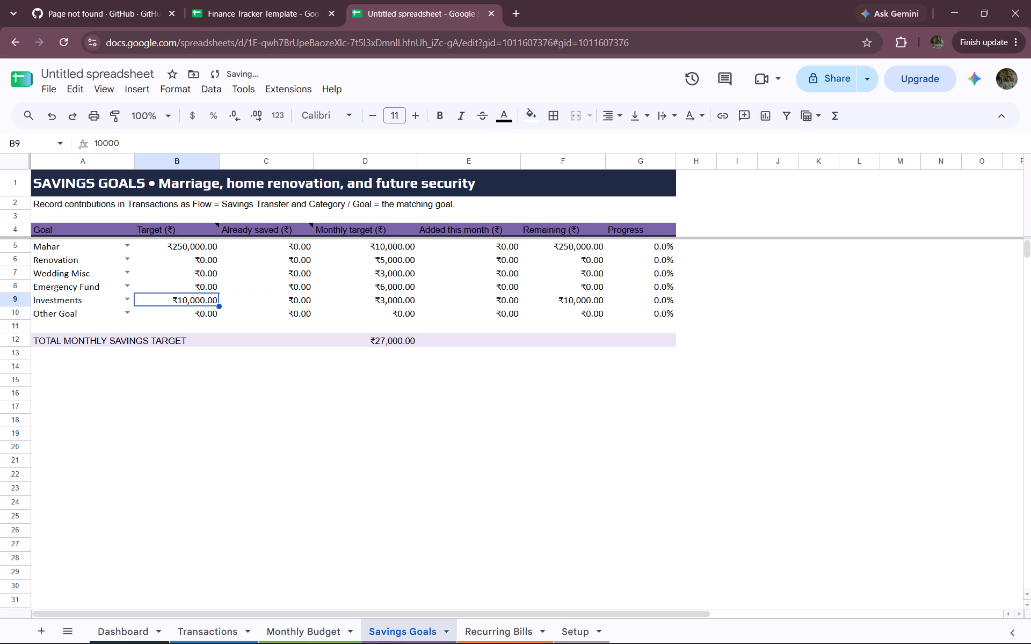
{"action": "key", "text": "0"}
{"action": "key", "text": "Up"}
For the Renovation goal, set the target amount to 100000 and the already saved amount to 10000.
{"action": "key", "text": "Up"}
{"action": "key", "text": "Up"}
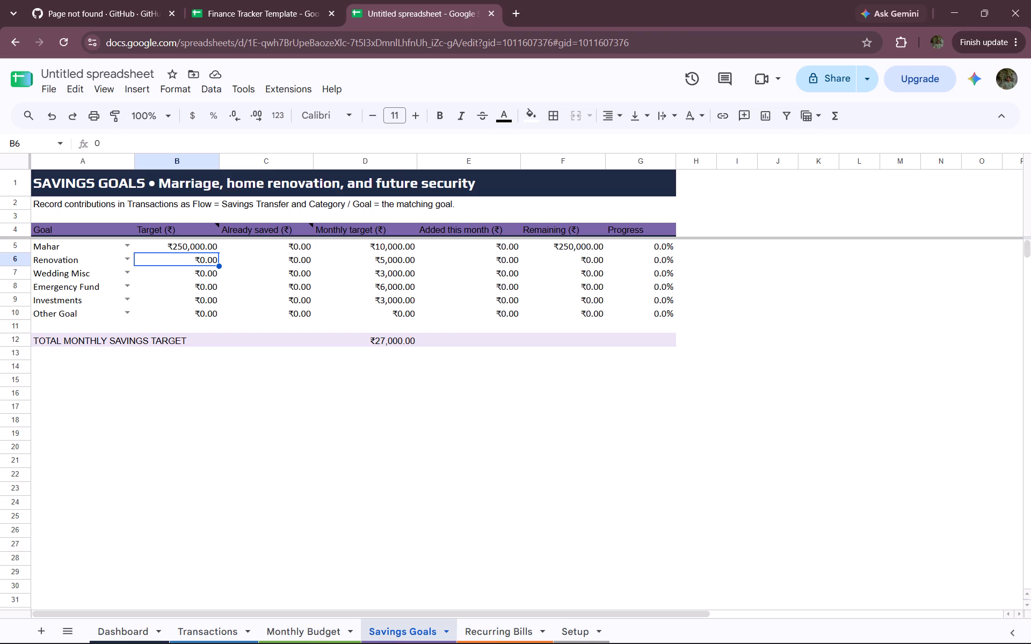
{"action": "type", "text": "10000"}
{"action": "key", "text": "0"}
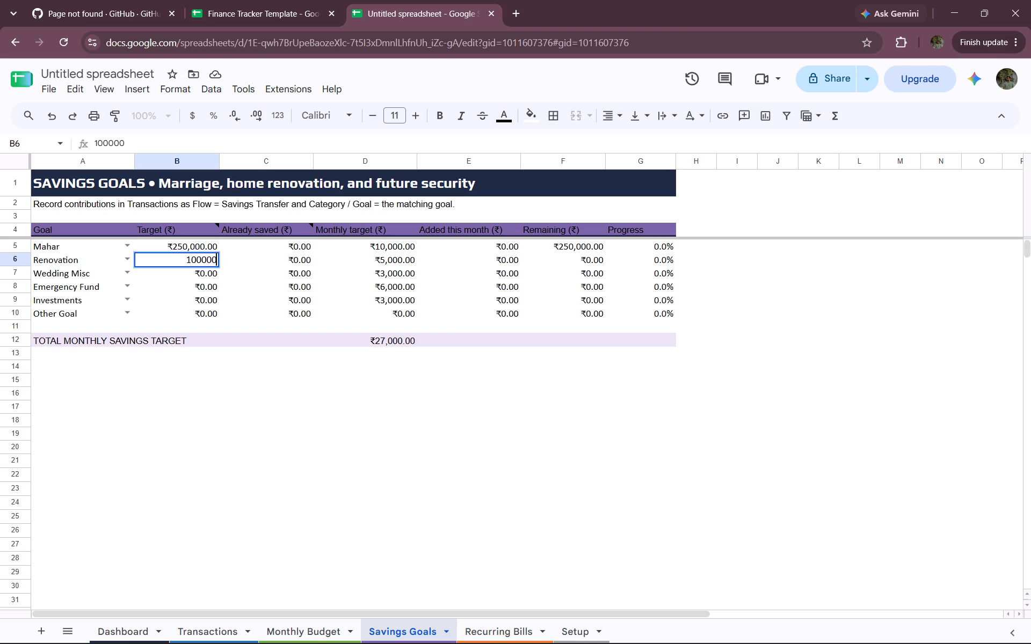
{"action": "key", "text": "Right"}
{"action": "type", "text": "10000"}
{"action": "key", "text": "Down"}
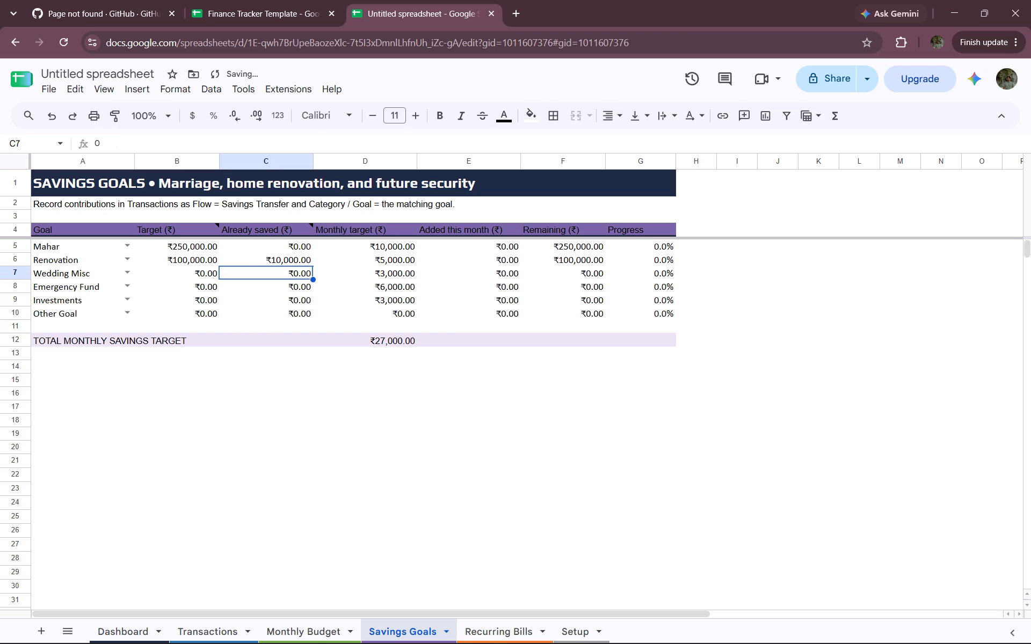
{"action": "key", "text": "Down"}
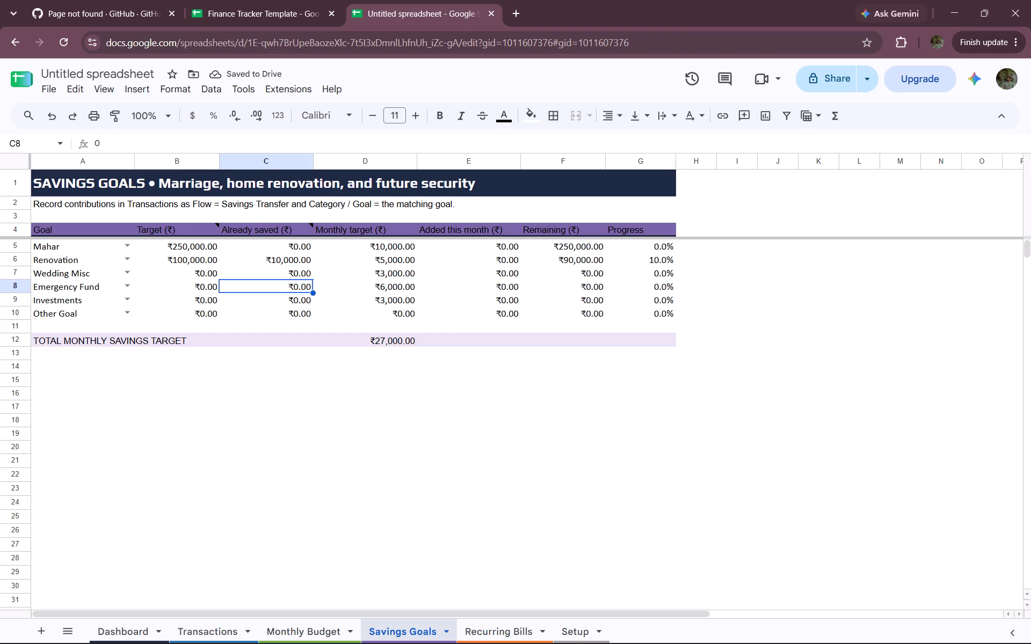
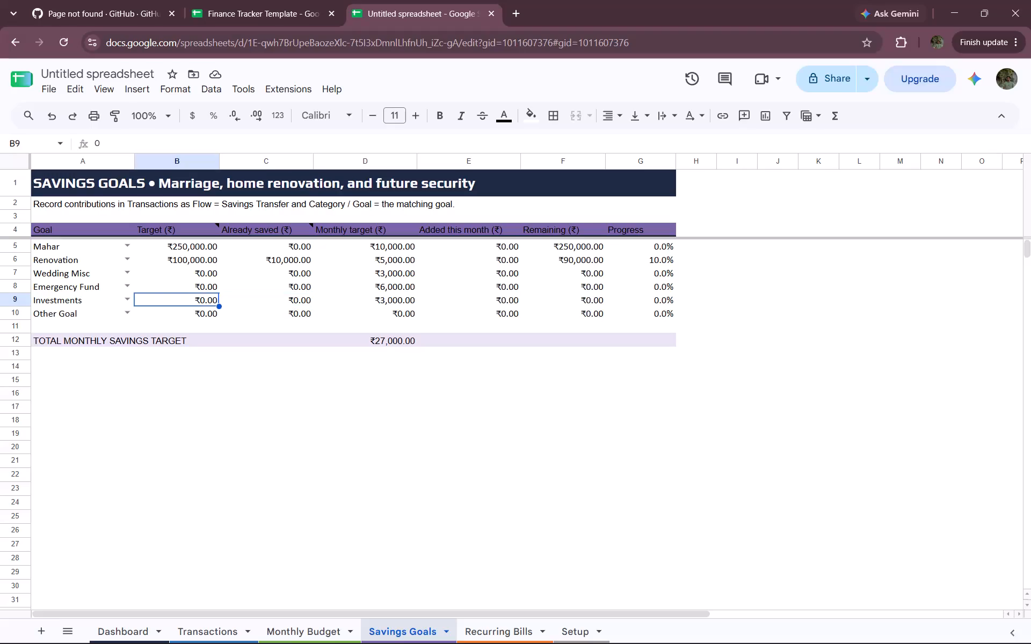
Set the monthly target for the Renovation goal to 10000.
{"action": "key", "text": "Down"}
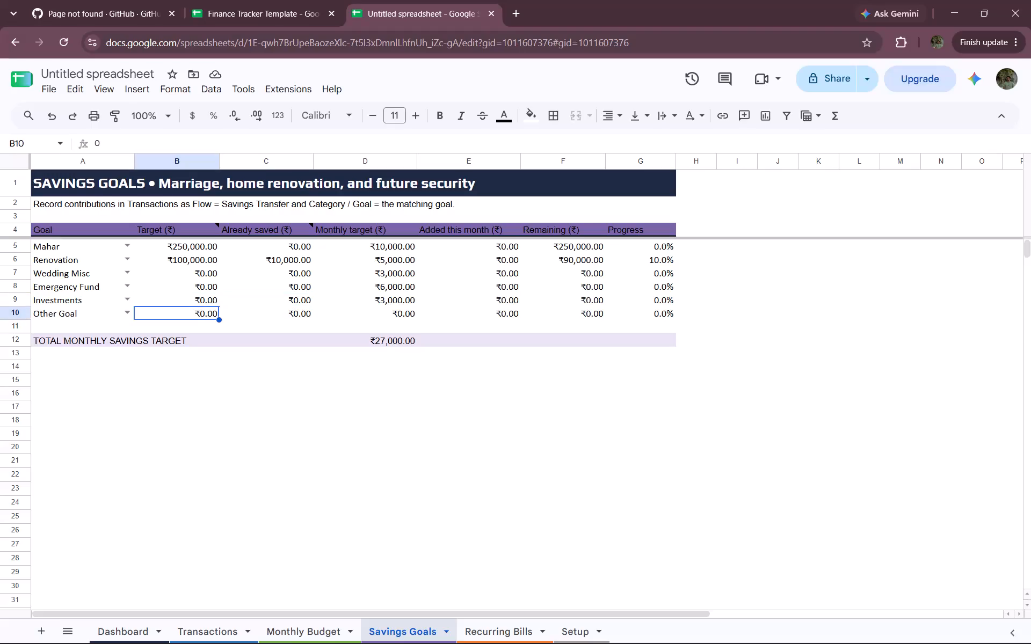
{"action": "key", "text": "Up"}
{"action": "key", "text": "Up"}
{"action": "key", "text": "Up"}
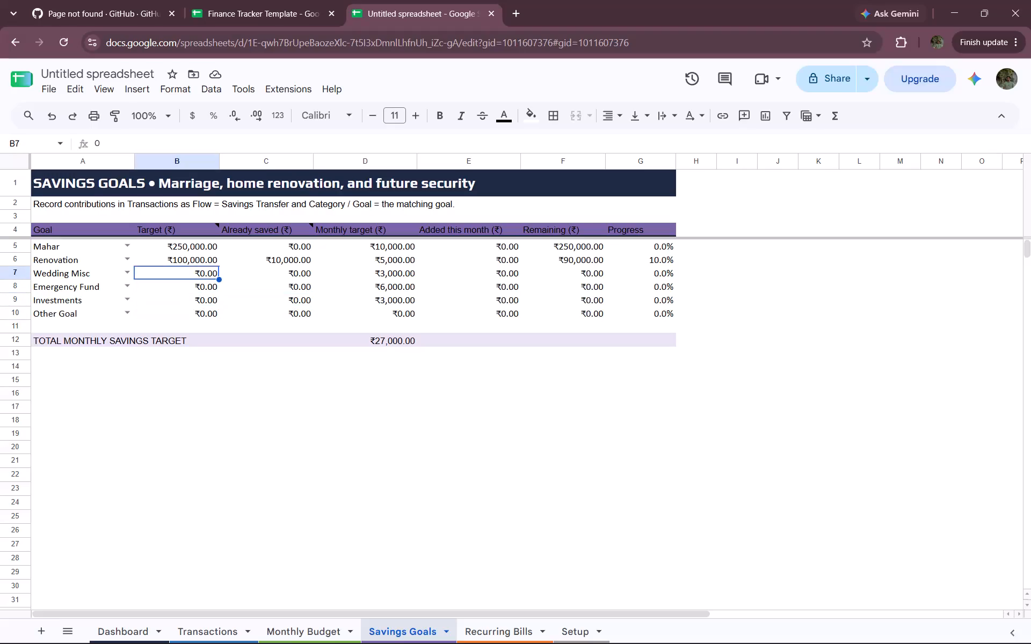
{"action": "key", "text": "Up"}
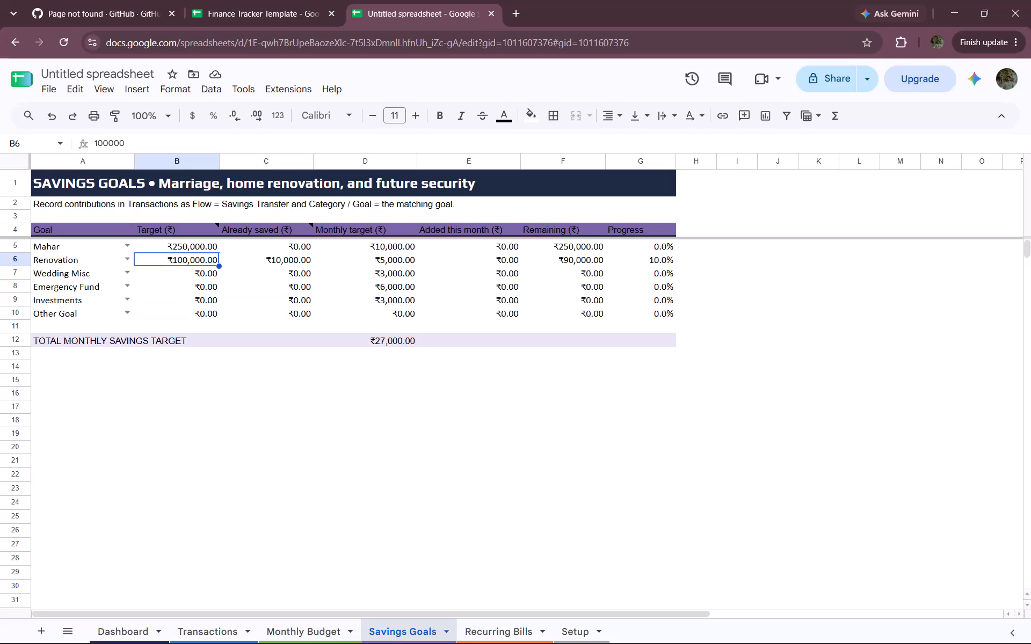
{"action": "key", "text": "Right"}
{"action": "key", "text": "Right"}
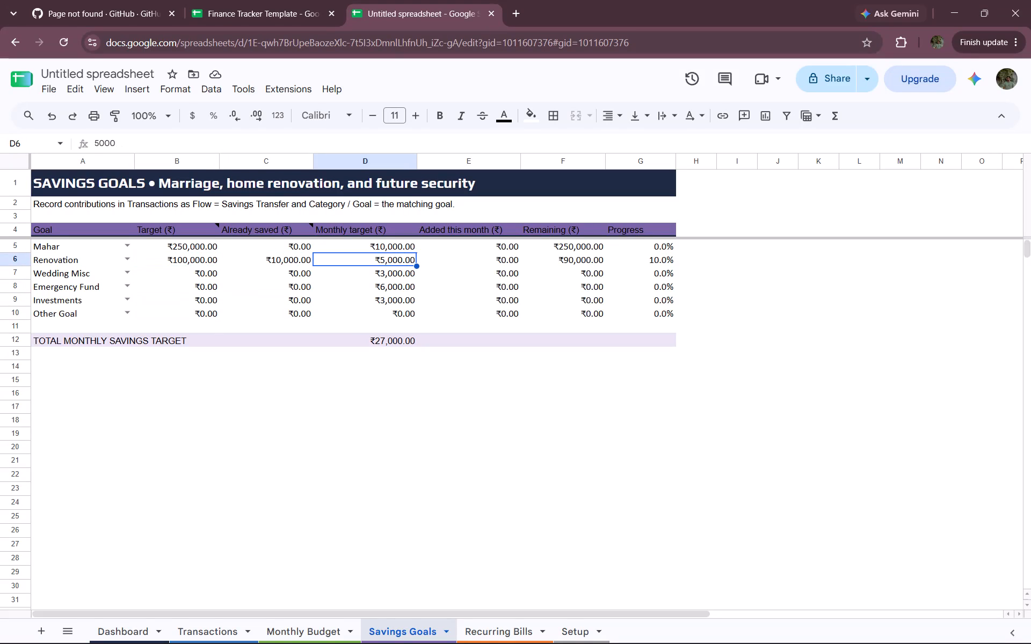
{"action": "type", "text": "10000"}
{"action": "key", "text": "Down"}
Set the monthly targets for the Wedding Misc, Emergency Fund and Investments goals to 0.
{"action": "key", "text": "Left"}
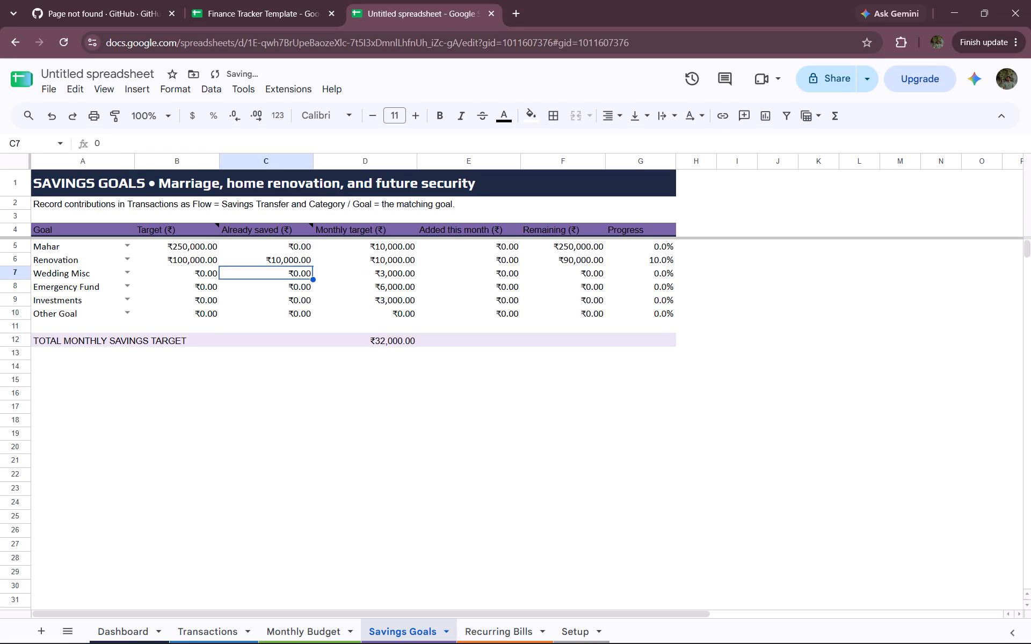
{"action": "key", "text": "Left"}
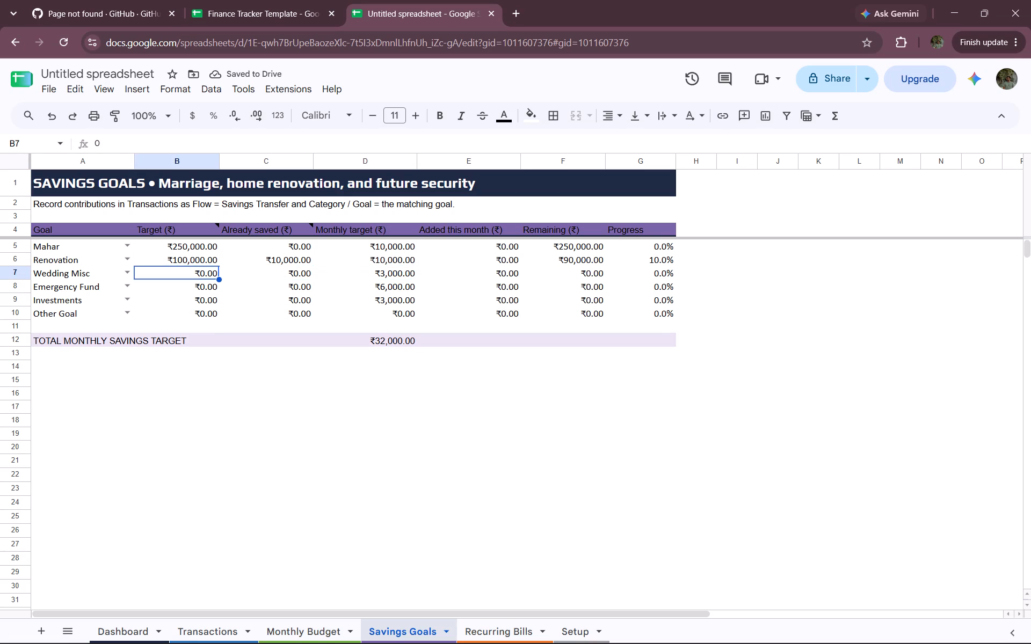
{"action": "key", "text": "Up"}
{"action": "key", "text": "Right"}
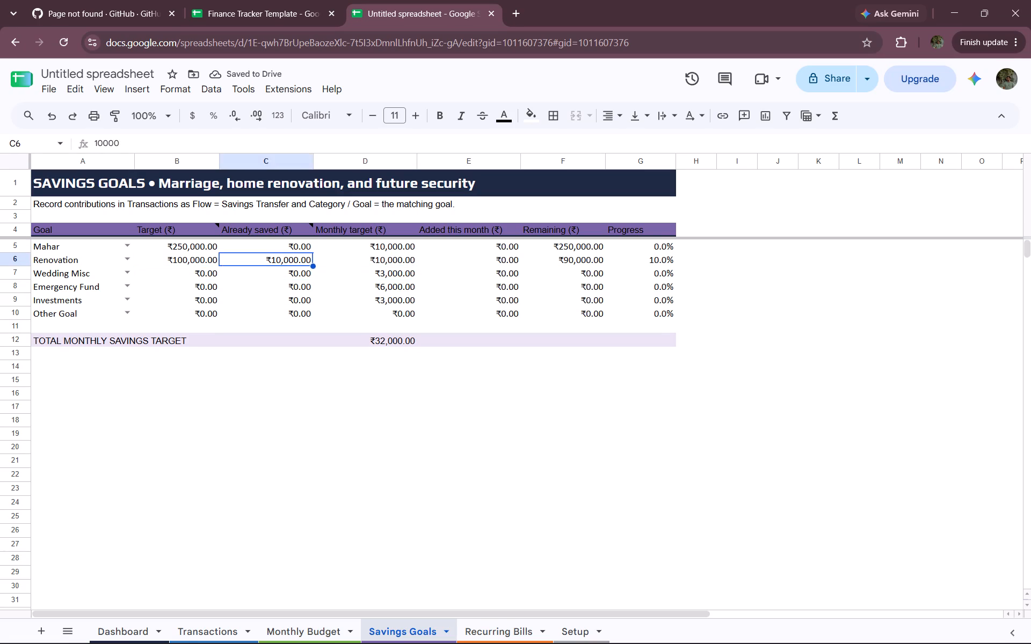
{"action": "key", "text": "Up"}
{"action": "key", "text": "Right"}
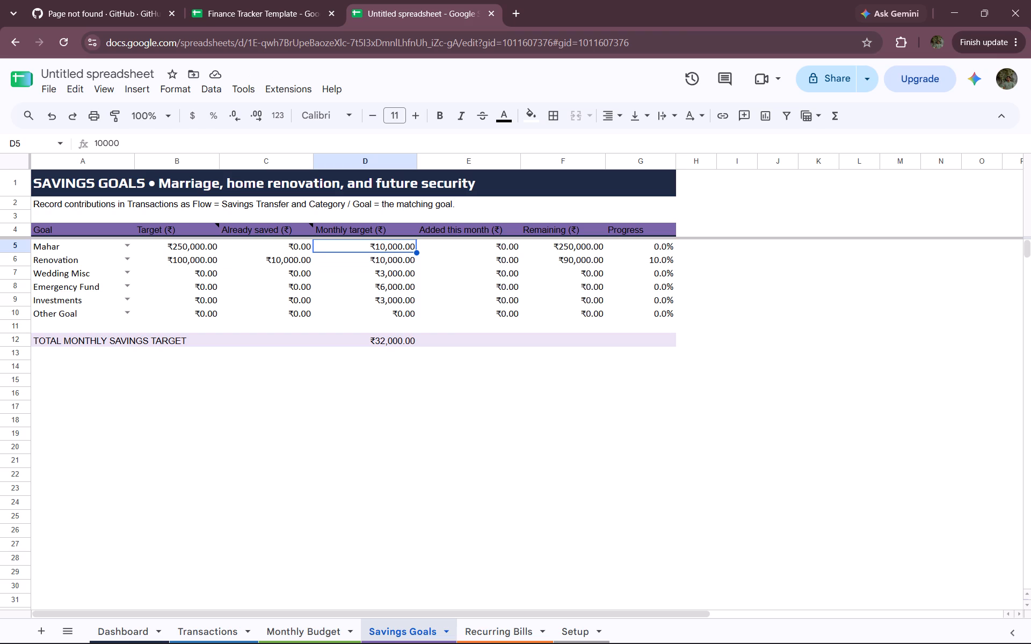
{"action": "key", "text": "Down"}
{"action": "key", "text": "Down"}
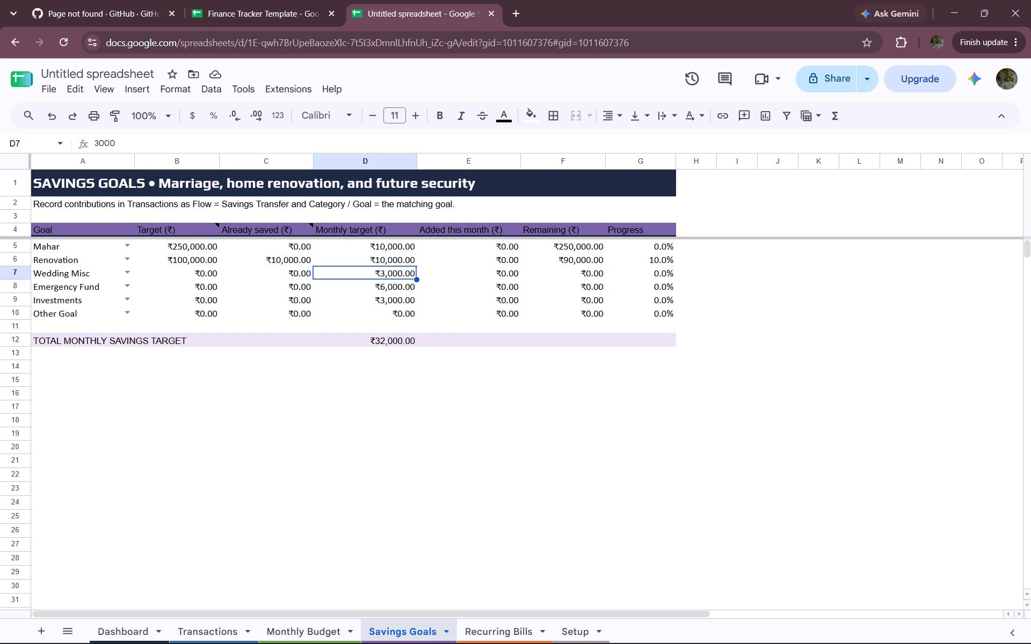
{"action": "key", "text": "0"}
{"action": "key", "text": "Down"}
{"action": "key", "text": "0"}
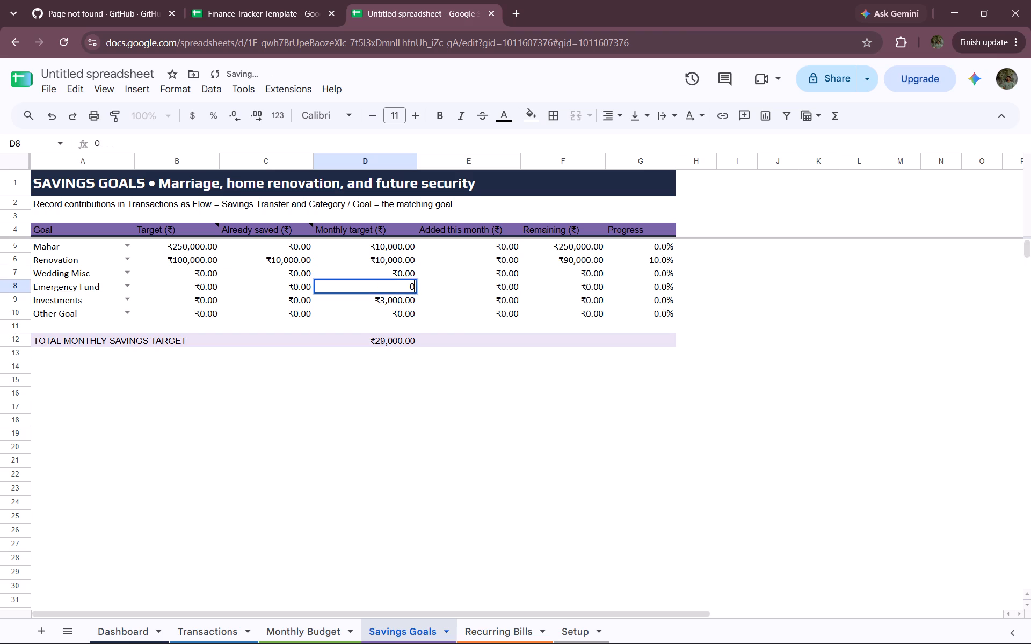
{"action": "key", "text": "Down"}
{"action": "key", "text": "0"}
{"action": "key", "text": "Up"}
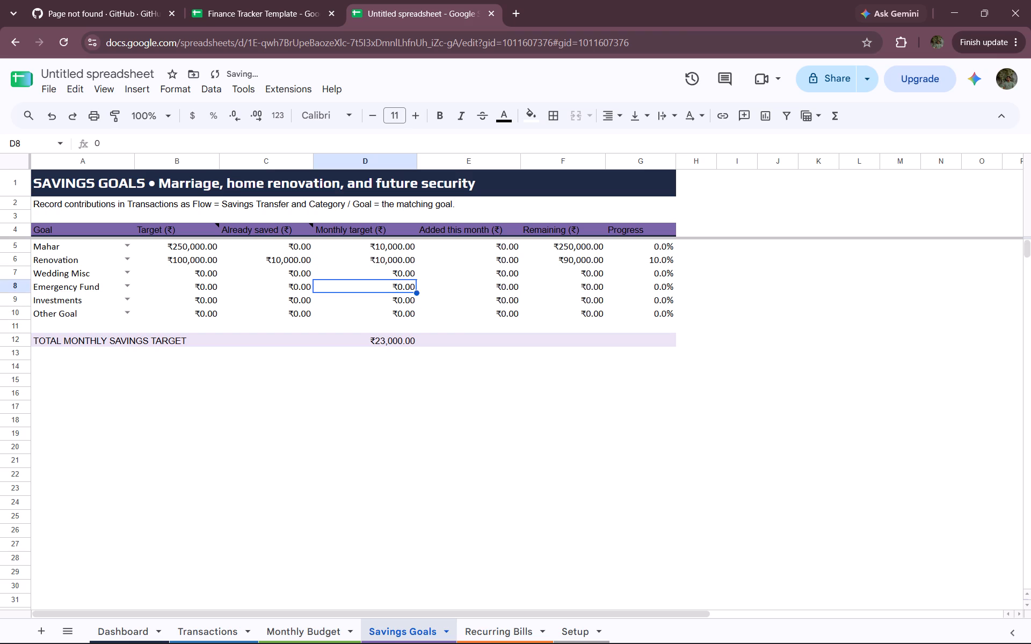
Set the monthly target for the Emergency Fund goal to 3000.
{"action": "key", "text": "Up"}
{"action": "key", "text": "Down"}
{"action": "type", "text": "3000"}
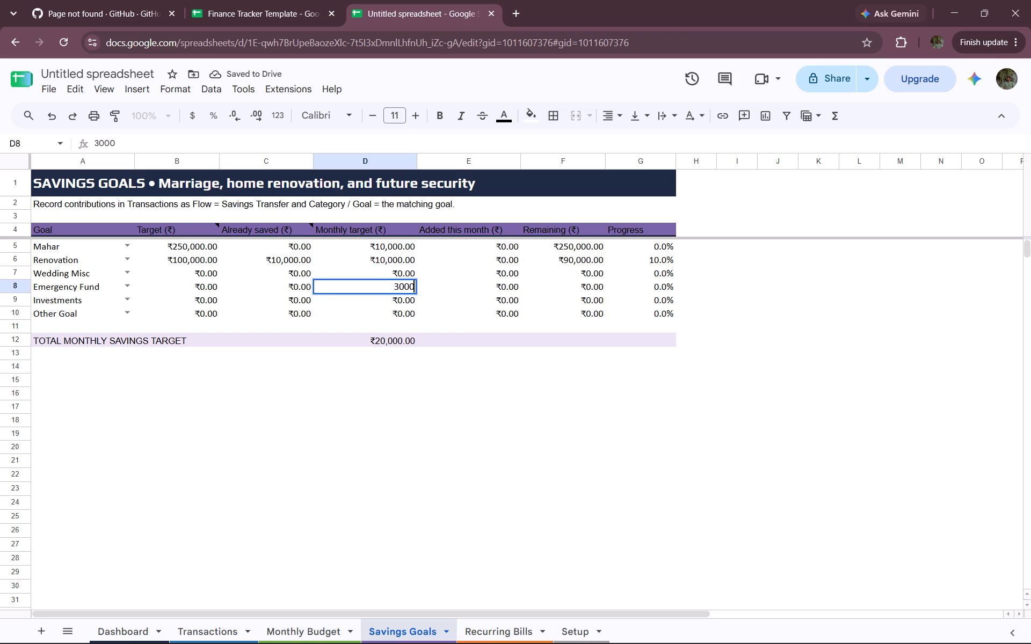
{"action": "key", "text": "Down"}
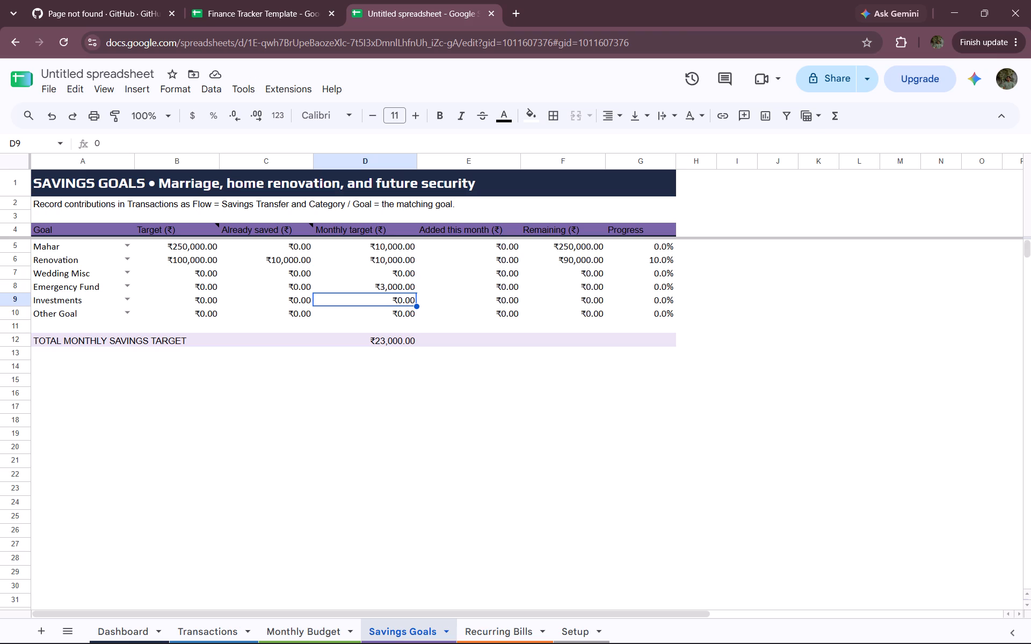
{"action": "key", "text": "Up"}
{"action": "key", "text": "Up"}
{"action": "key", "text": "Up"}
{"action": "key", "text": "Up"}
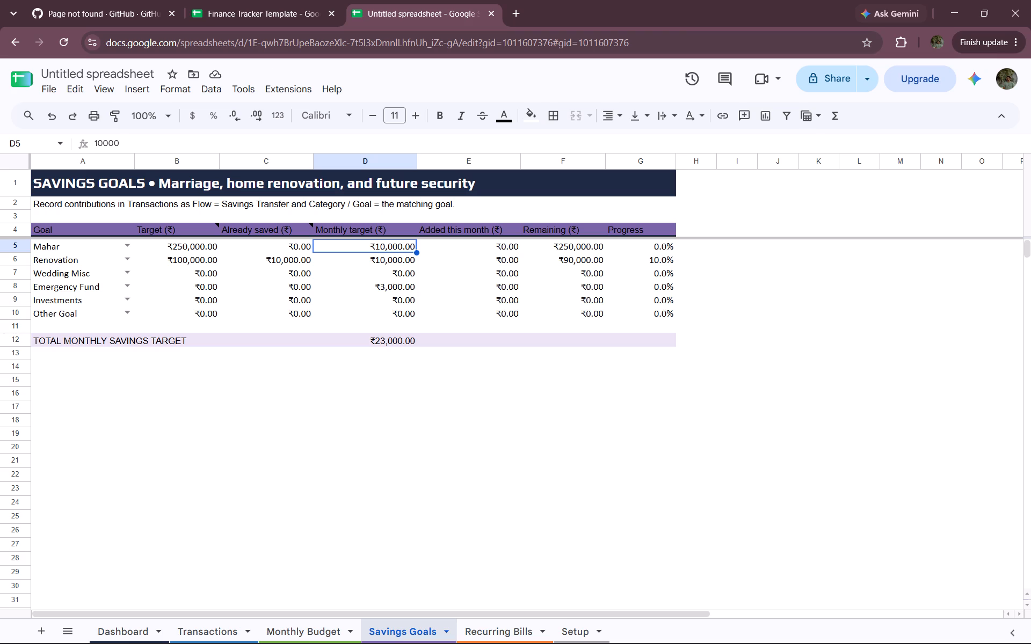
Review the Monthly Budget and Recurring Bills sheets, including the filter options of the Bill / Commitment column.
{"action": "left_click", "coordinate": [299, 630]}
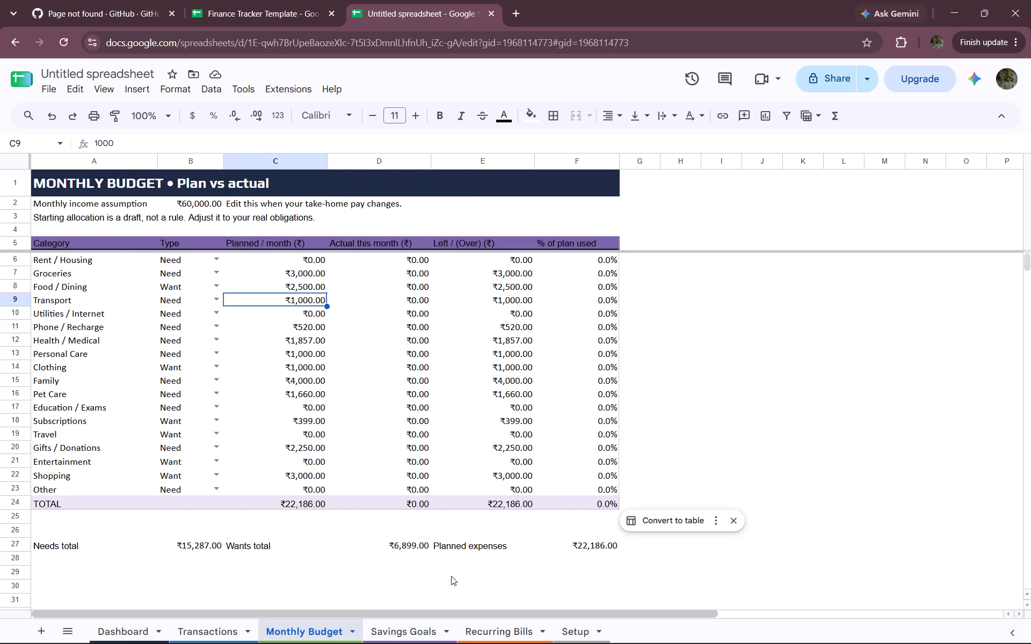
{"action": "left_click", "coordinate": [485, 630]}
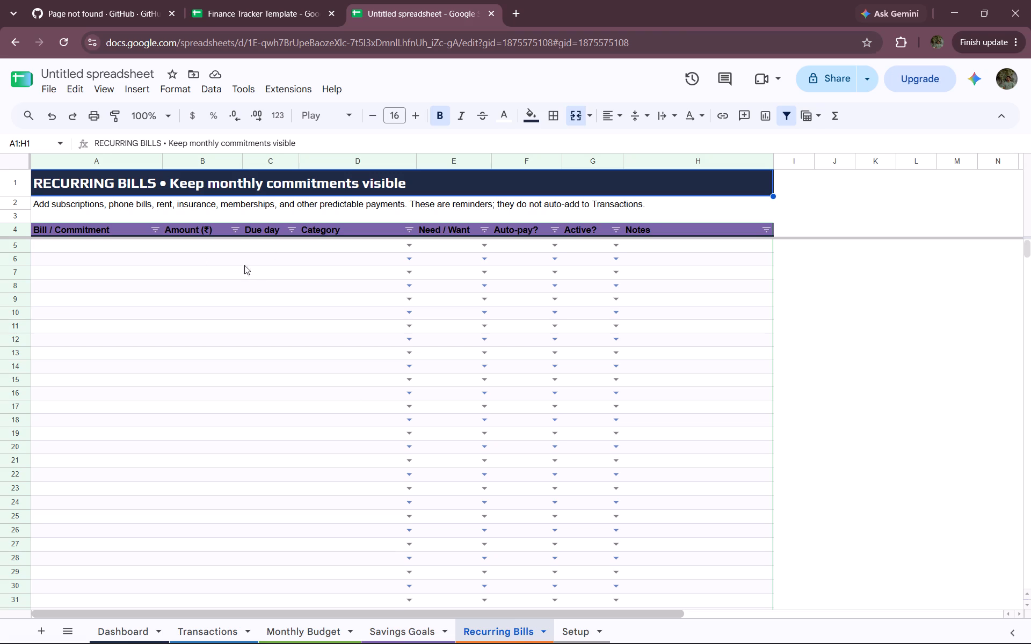
{"action": "left_click", "coordinate": [89, 248]}
{"action": "scroll", "coordinate": [89, 248], "scroll_direction": "right", "scroll_amount": 1}
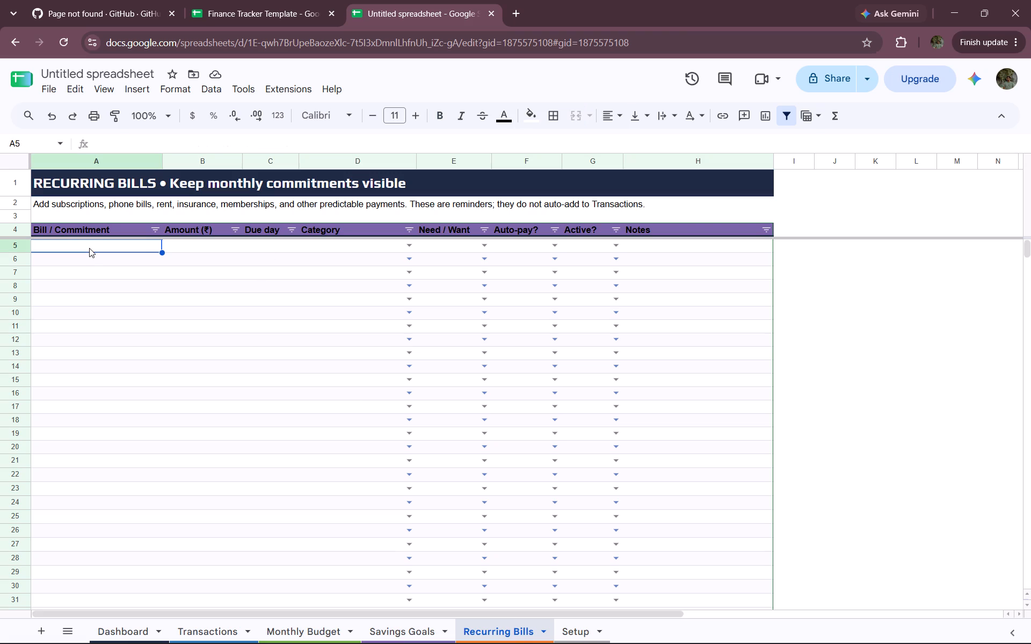
{"action": "scroll", "coordinate": [89, 248], "scroll_direction": "right", "scroll_amount": 1}
{"action": "left_click", "coordinate": [186, 248]}
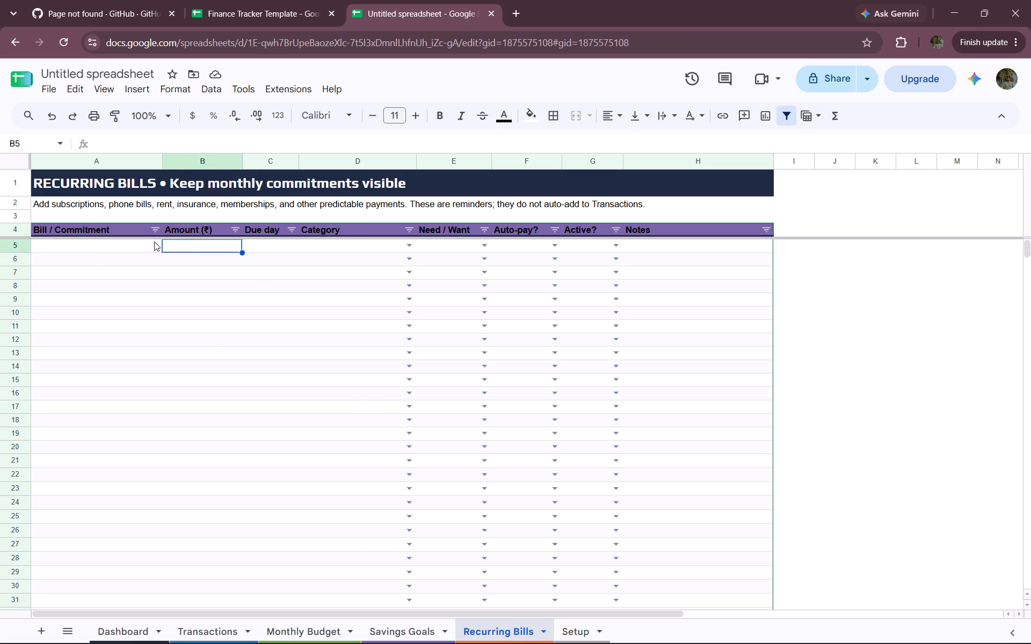
{"action": "left_click", "coordinate": [155, 232]}
{"action": "left_click", "coordinate": [155, 232]}
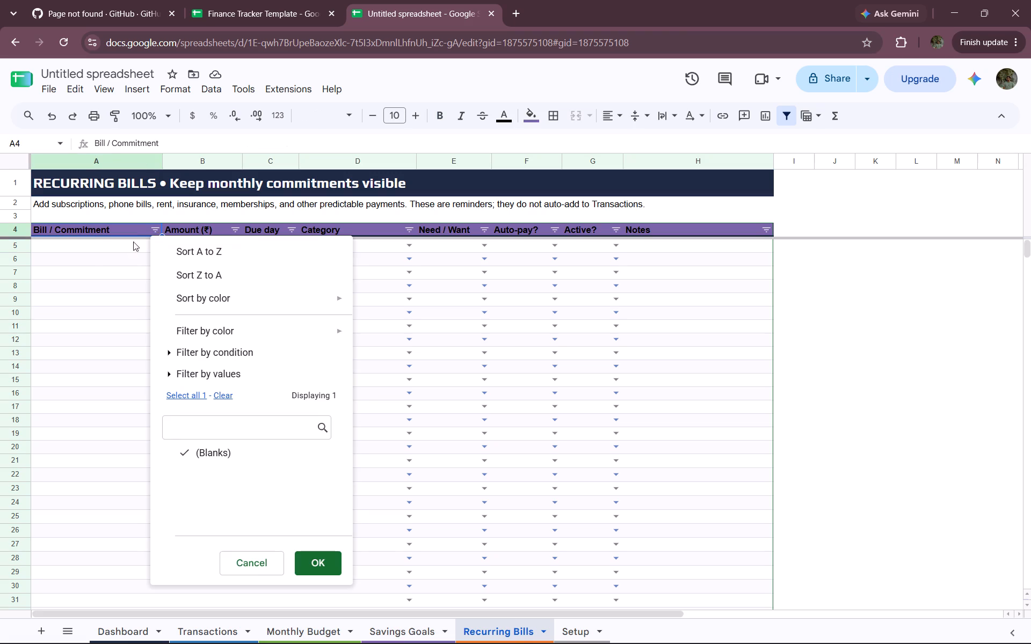
{"action": "left_click", "coordinate": [125, 242]}
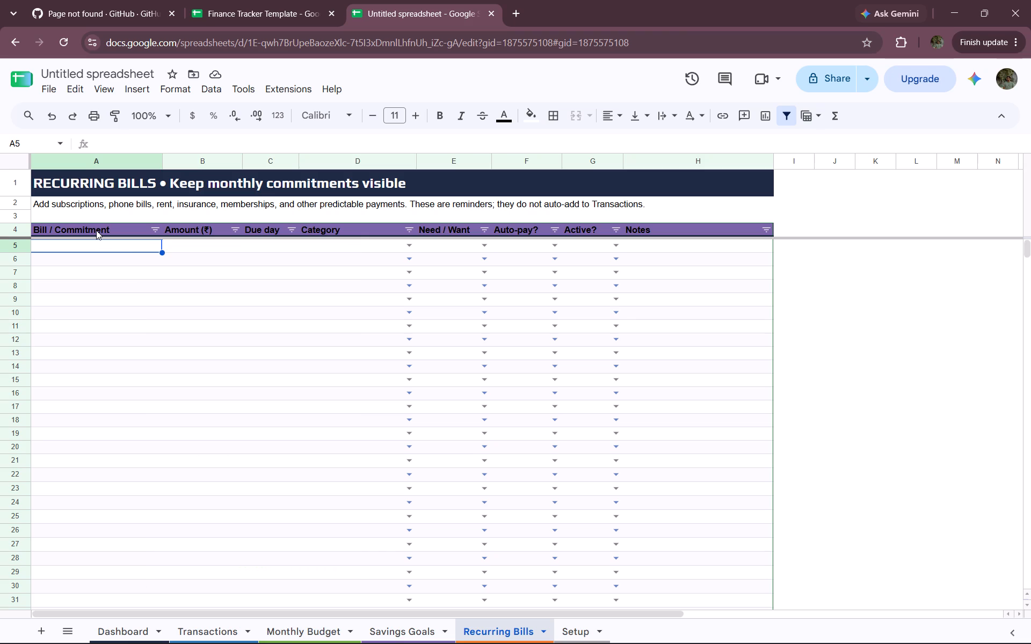
Check the data validation rules for the Bill / Commitment column and the dropdown options on Setup, and return to Recurring Bills.
{"action": "left_click", "coordinate": [96, 230]}
{"action": "left_click", "coordinate": [120, 158]}
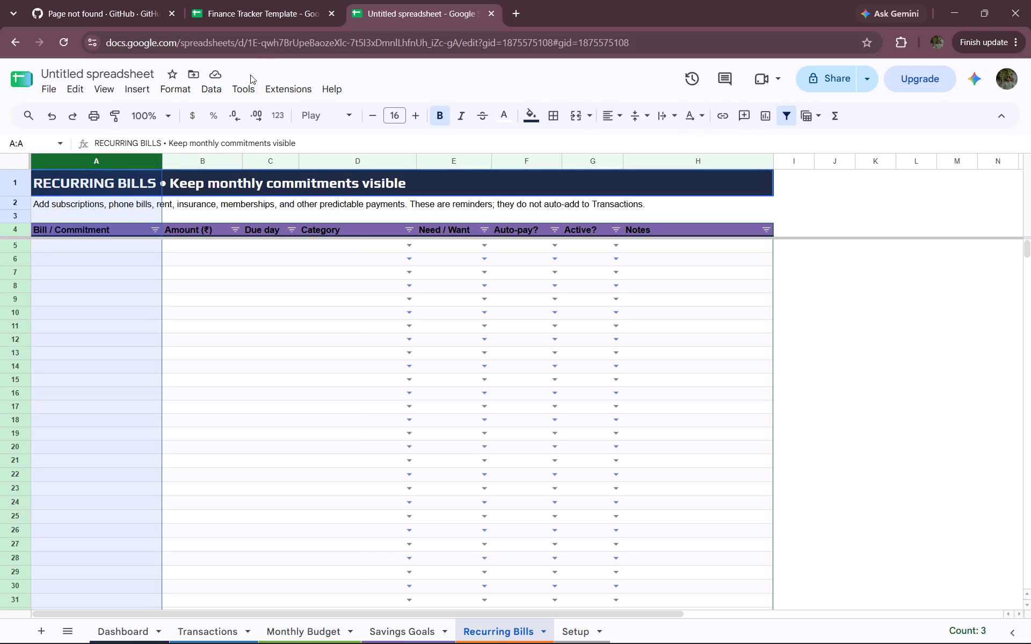
{"action": "left_click", "coordinate": [207, 86]}
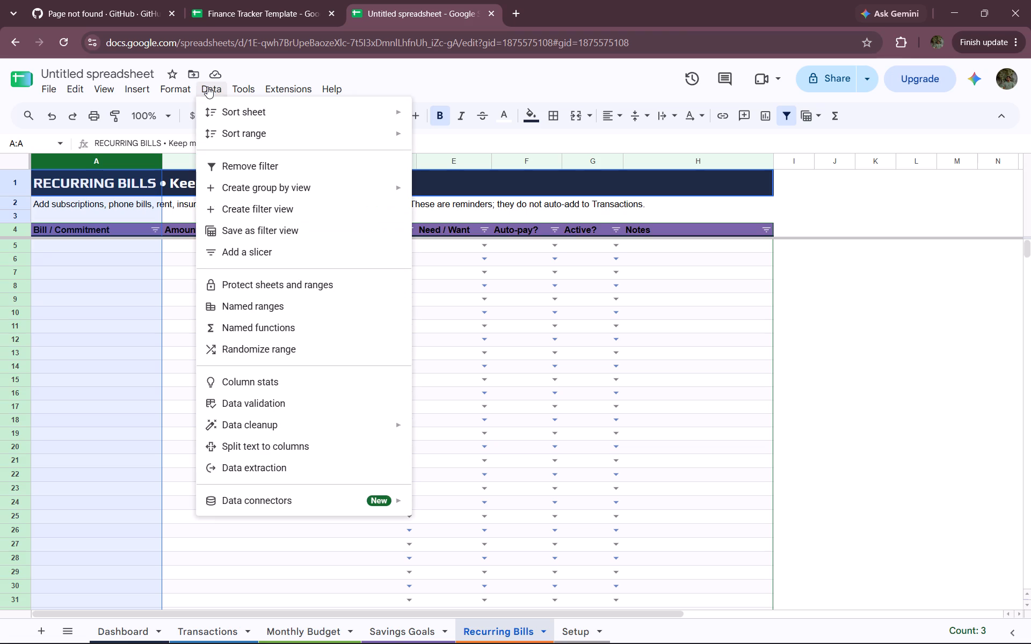
{"action": "left_click", "coordinate": [240, 406]}
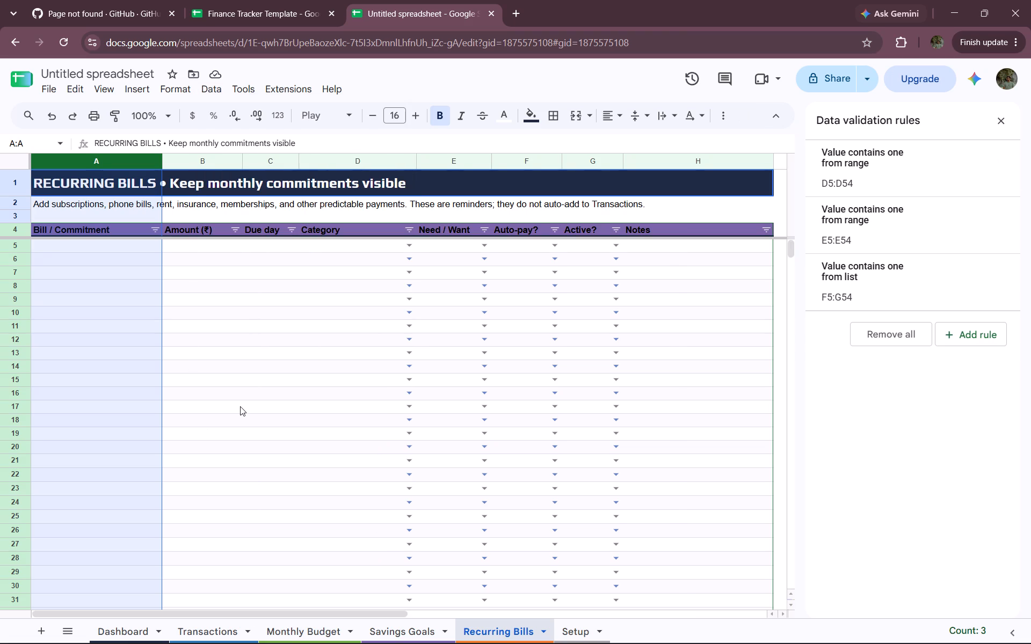
{"action": "left_click", "coordinate": [593, 630]}
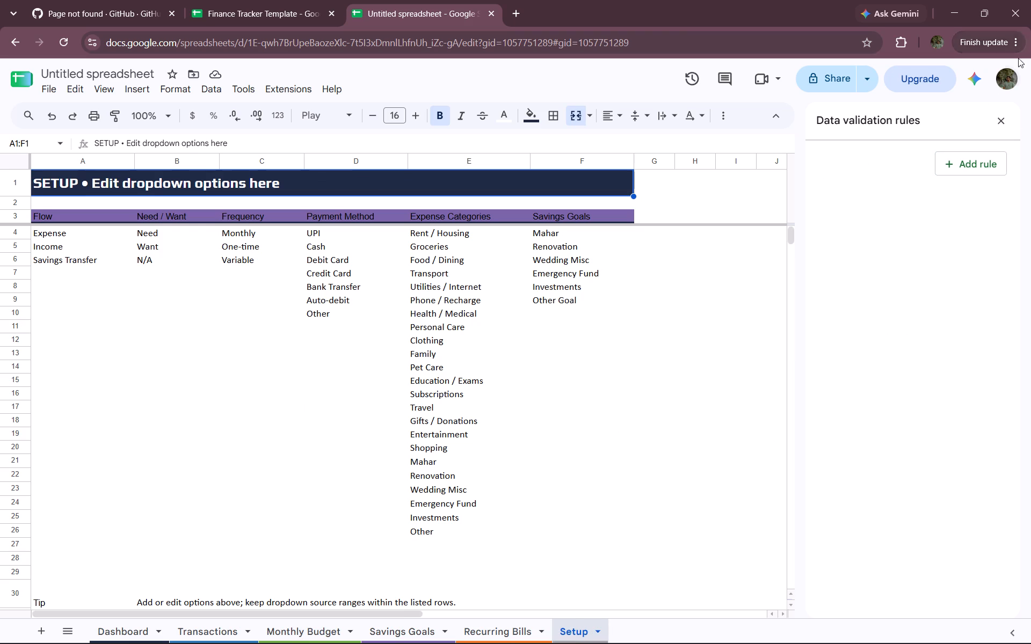
{"action": "left_click", "coordinate": [1005, 118]}
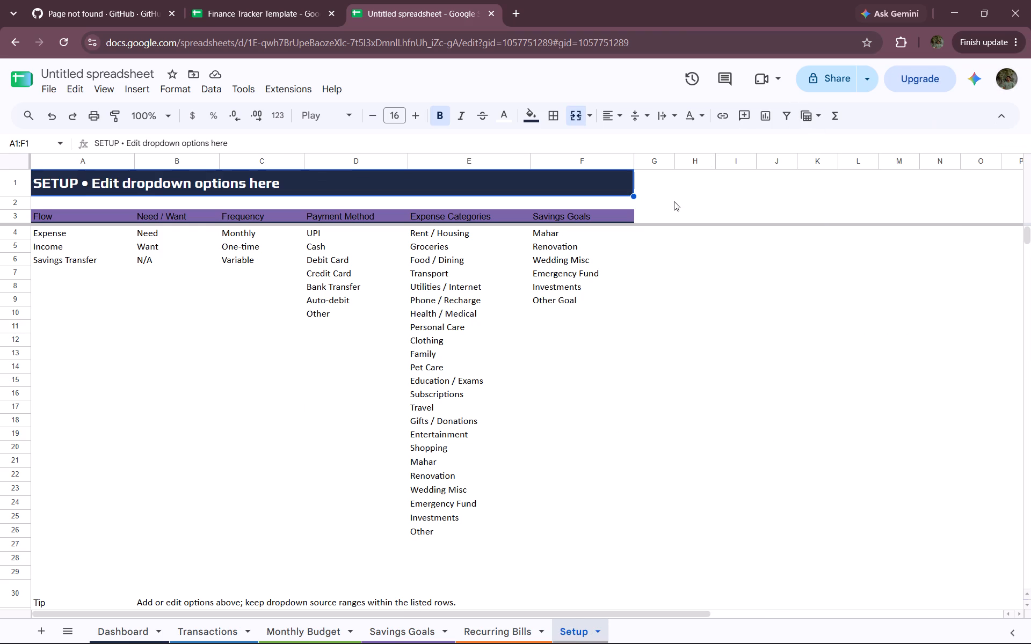
{"action": "left_click", "coordinate": [484, 620]}
{"action": "left_click", "coordinate": [144, 305]}
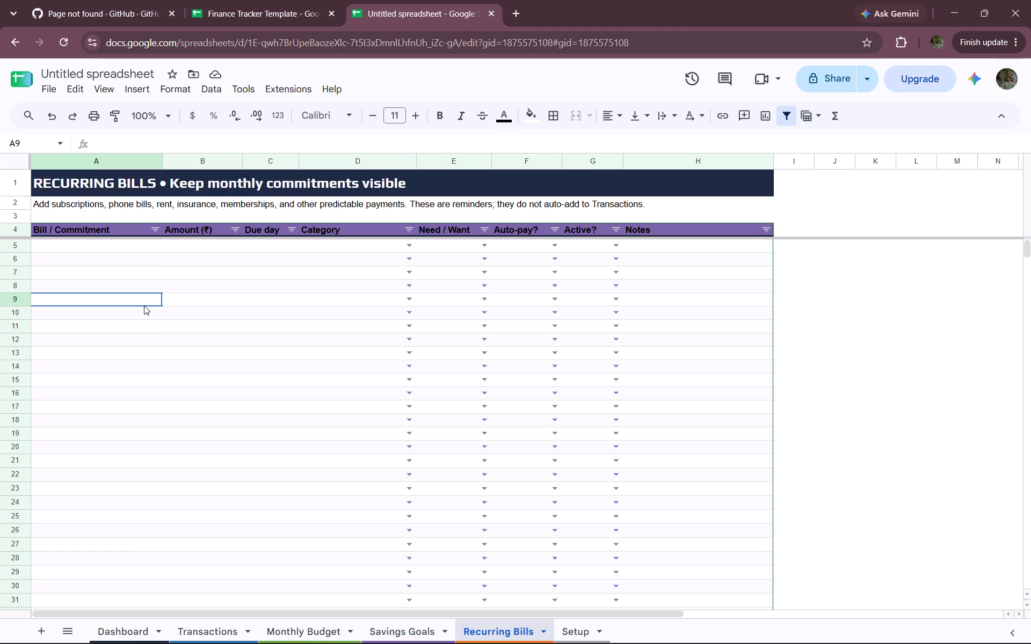
{"action": "left_click", "coordinate": [119, 243]}
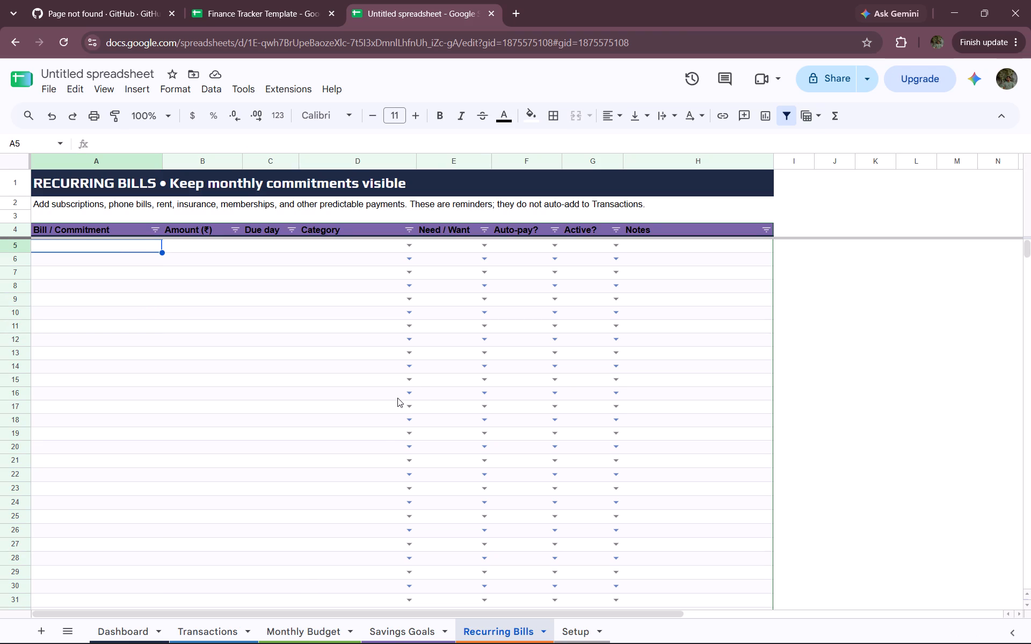
{"action": "left_click", "coordinate": [515, 634]}
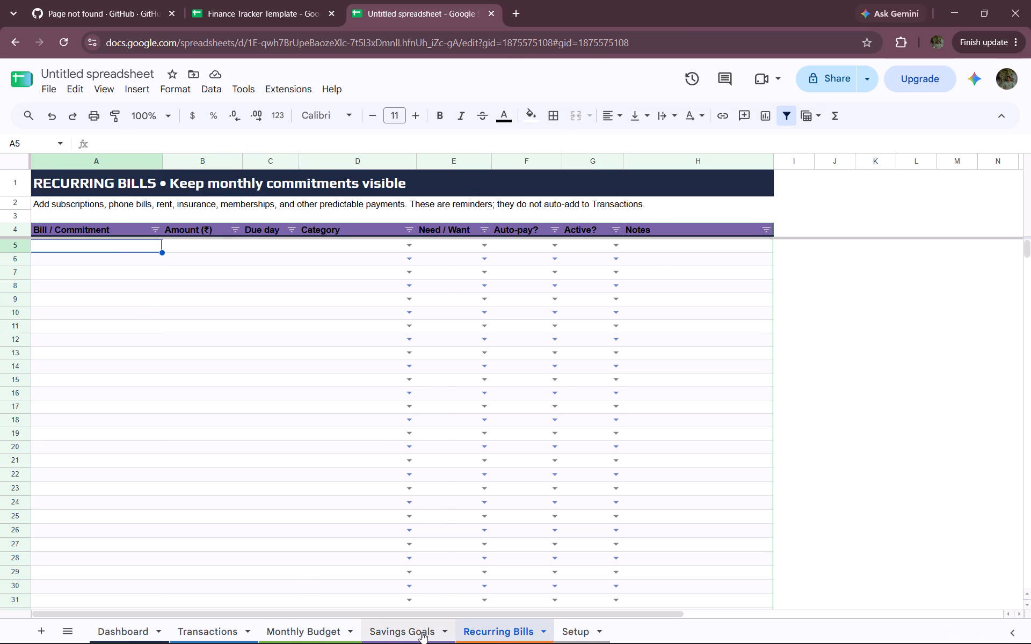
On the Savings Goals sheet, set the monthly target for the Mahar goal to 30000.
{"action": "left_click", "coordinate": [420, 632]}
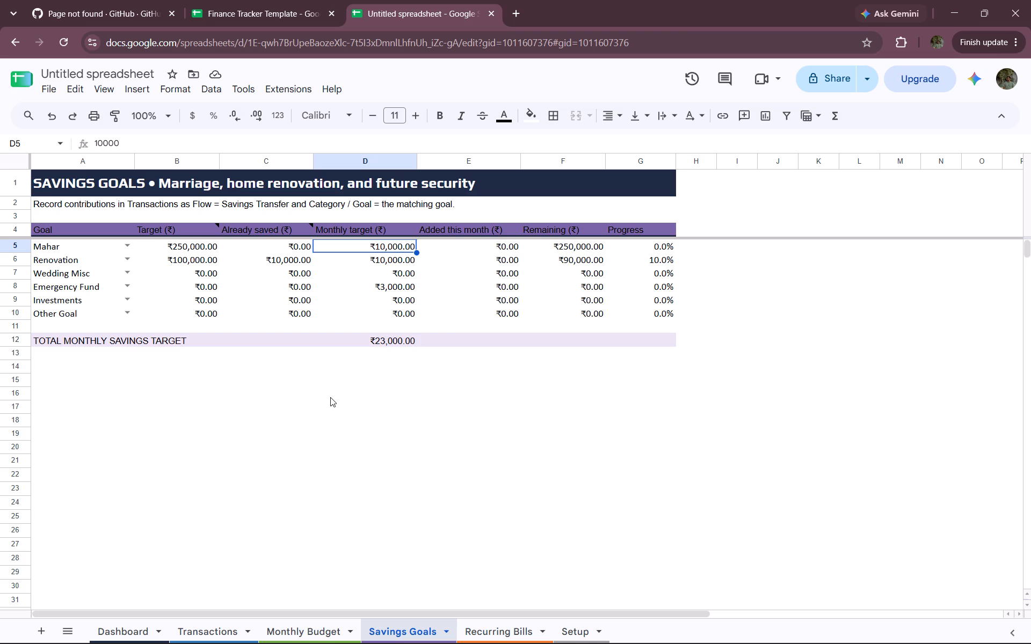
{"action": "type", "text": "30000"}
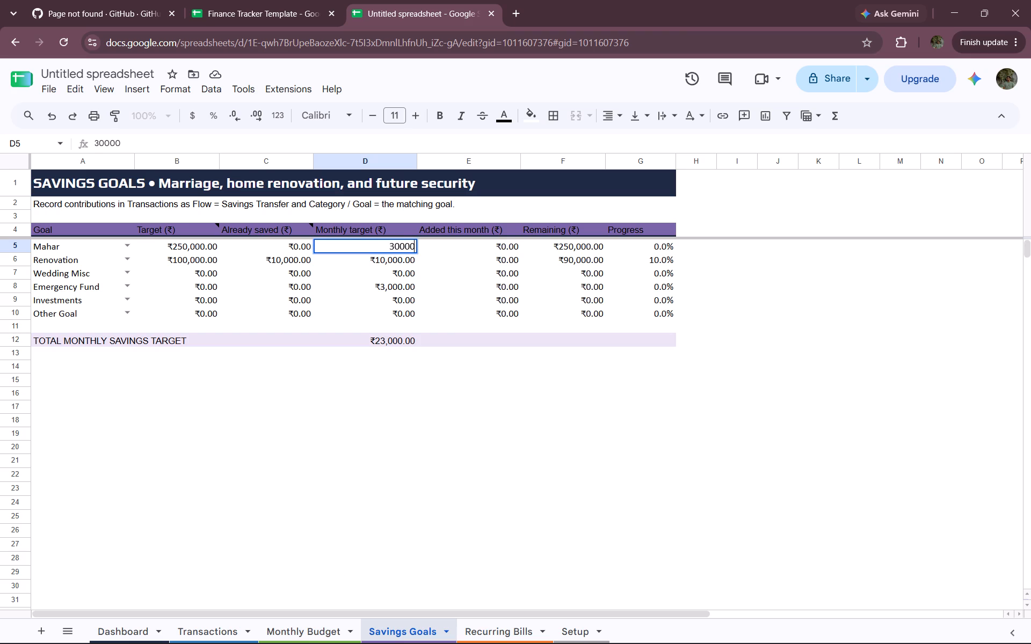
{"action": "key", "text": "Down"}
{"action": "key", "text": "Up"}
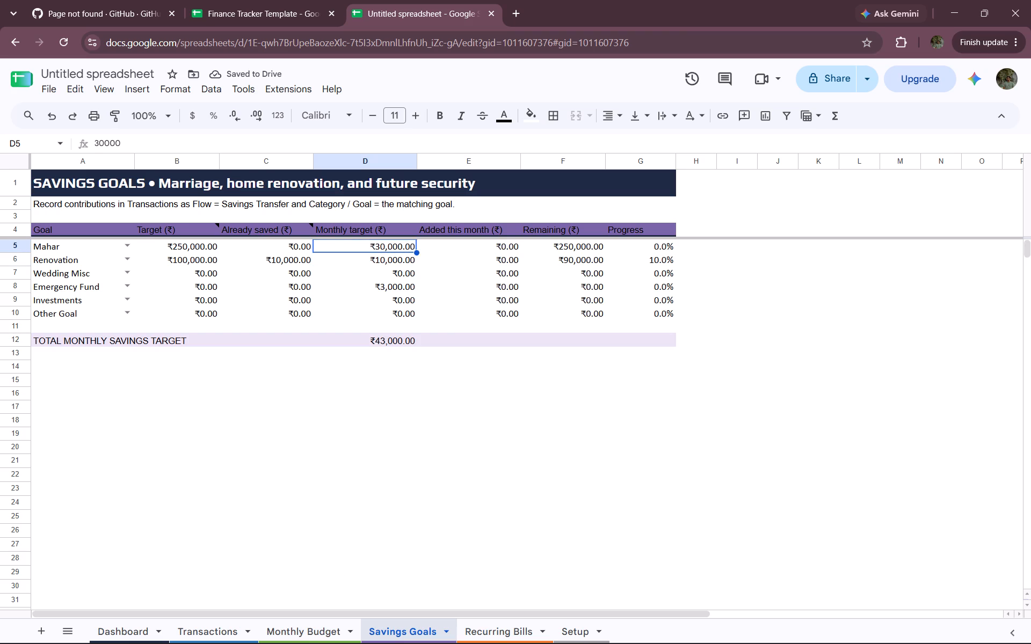
Set the monthly target for the Mahar goal to 32000.
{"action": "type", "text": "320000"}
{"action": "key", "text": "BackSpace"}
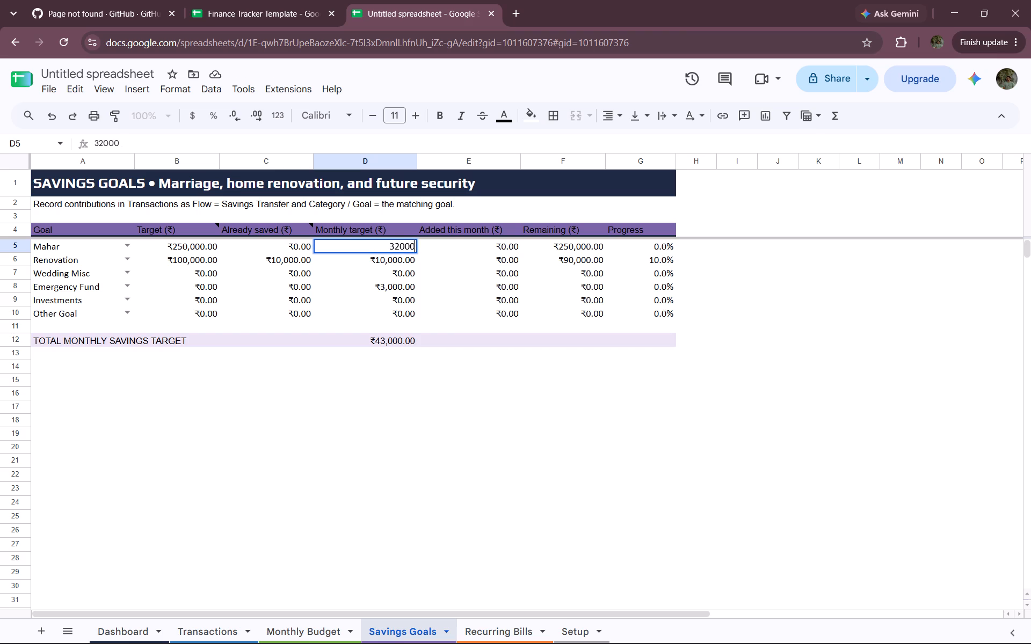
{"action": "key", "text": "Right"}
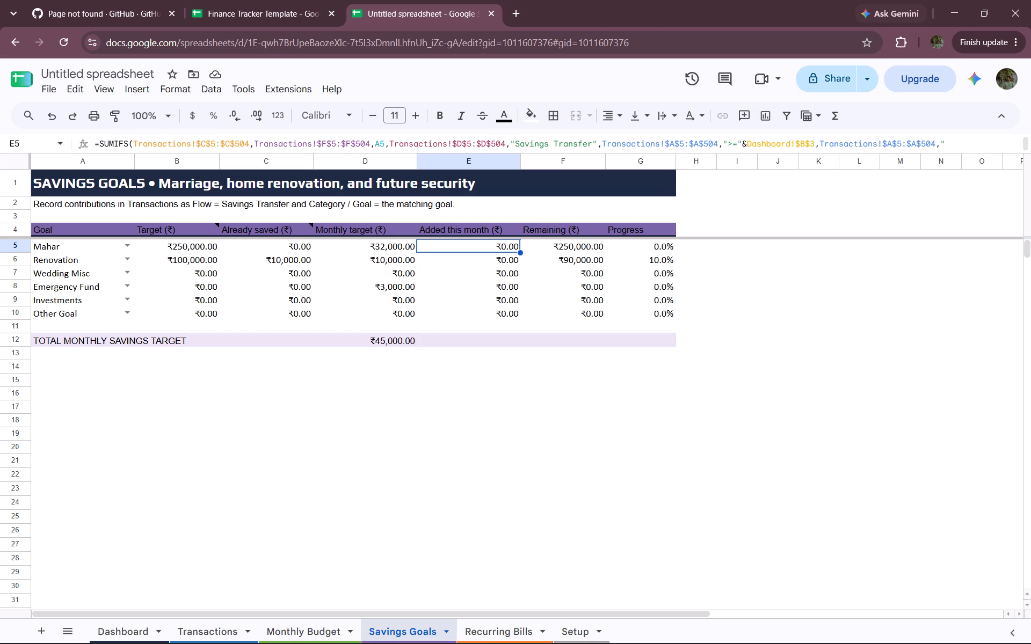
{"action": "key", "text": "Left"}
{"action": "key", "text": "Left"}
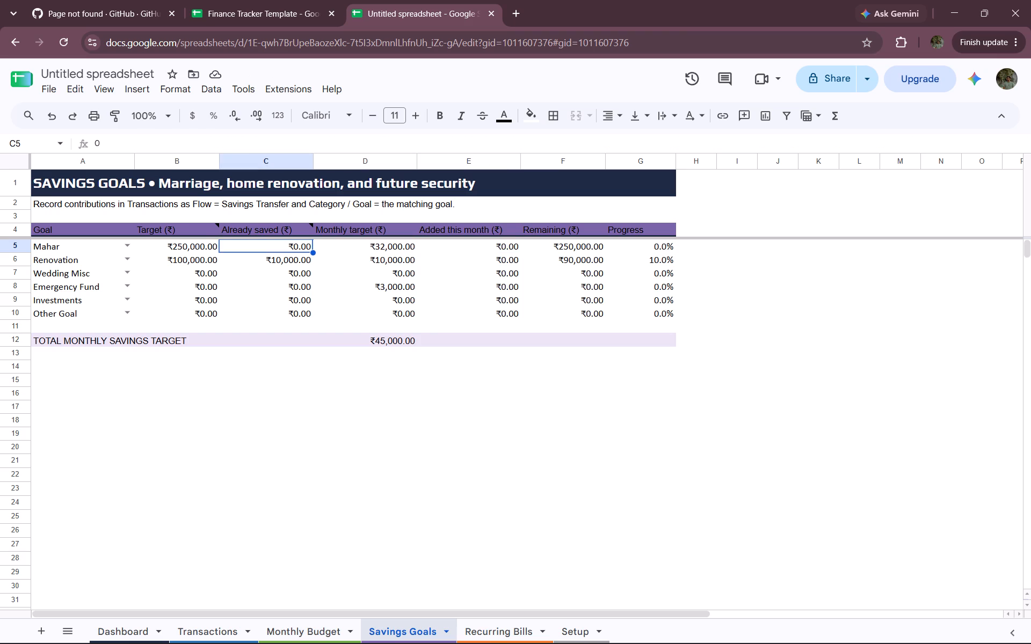
Set the already saved amount for the Mahar goal to 40000.
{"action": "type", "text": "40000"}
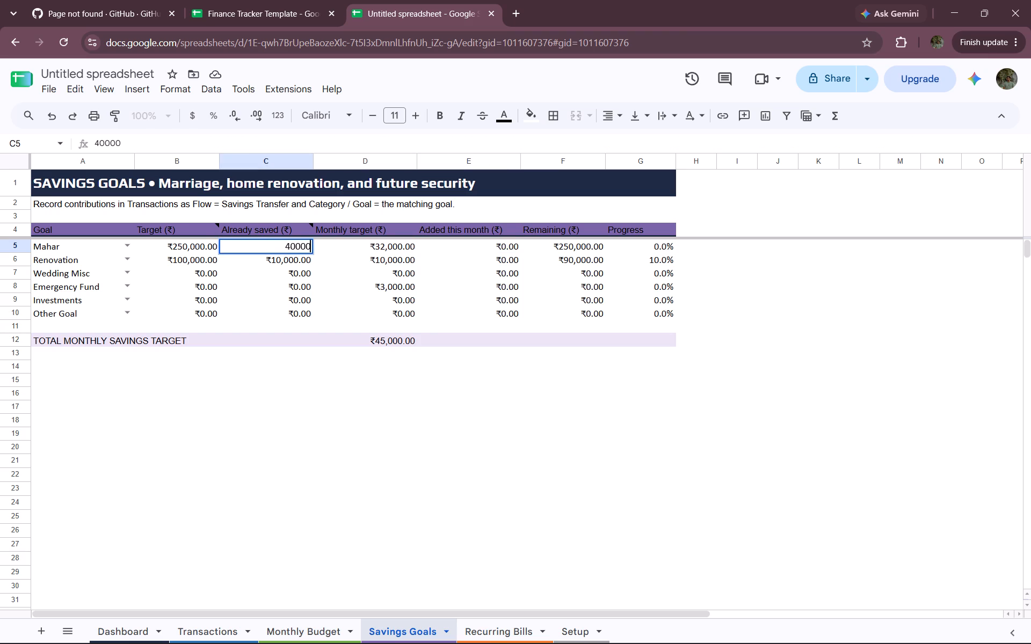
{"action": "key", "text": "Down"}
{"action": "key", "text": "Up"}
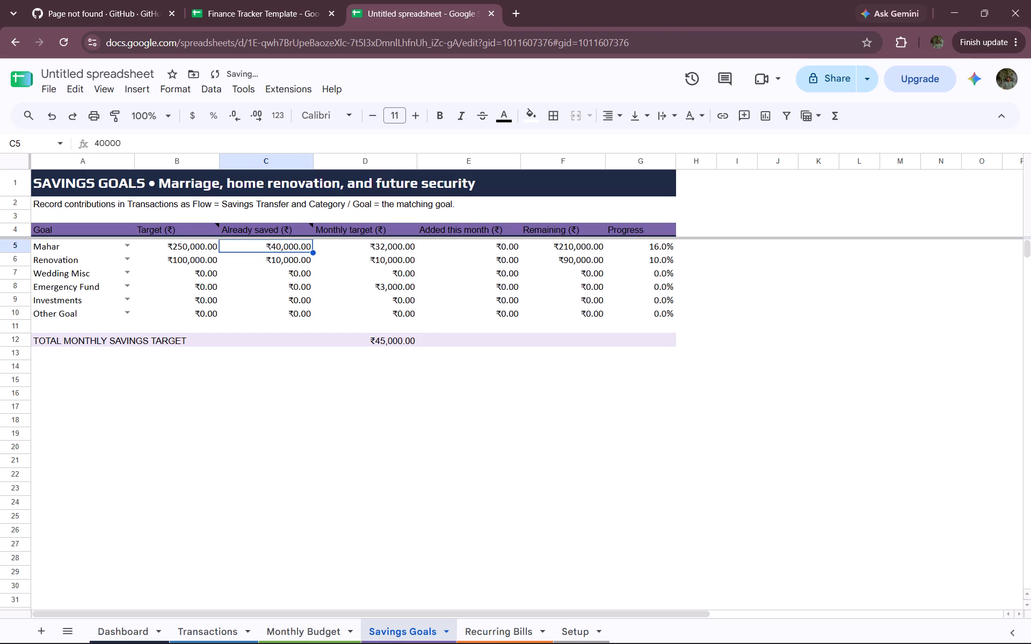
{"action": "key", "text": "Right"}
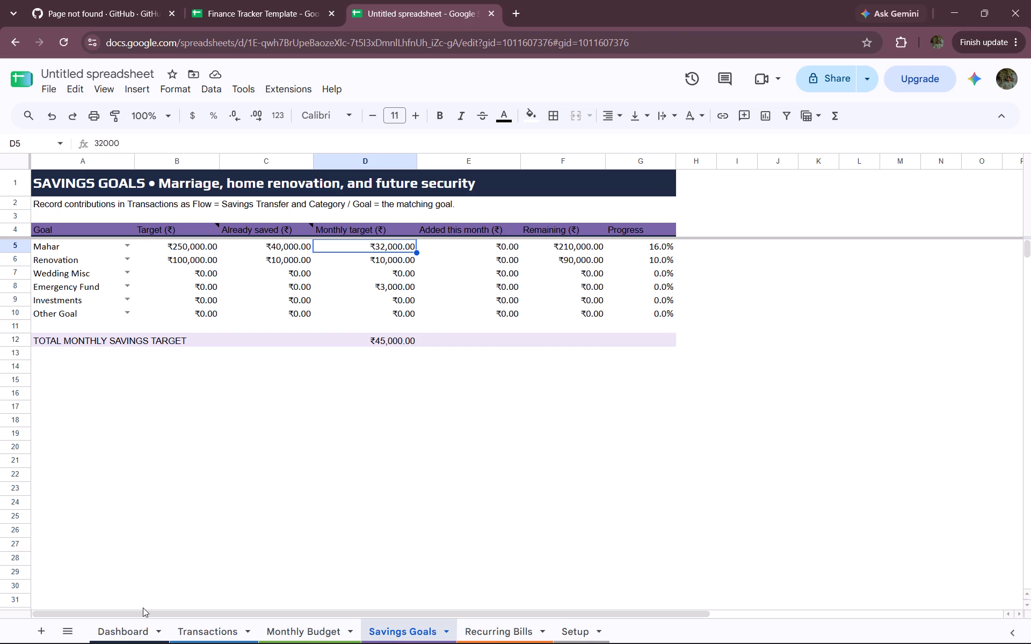
Review the Dashboard, Transactions and Monthly Budget sheets, including the savings target and actual-vs-plan figures in the Dashboard's Budget check.
{"action": "left_click", "coordinate": [137, 628]}
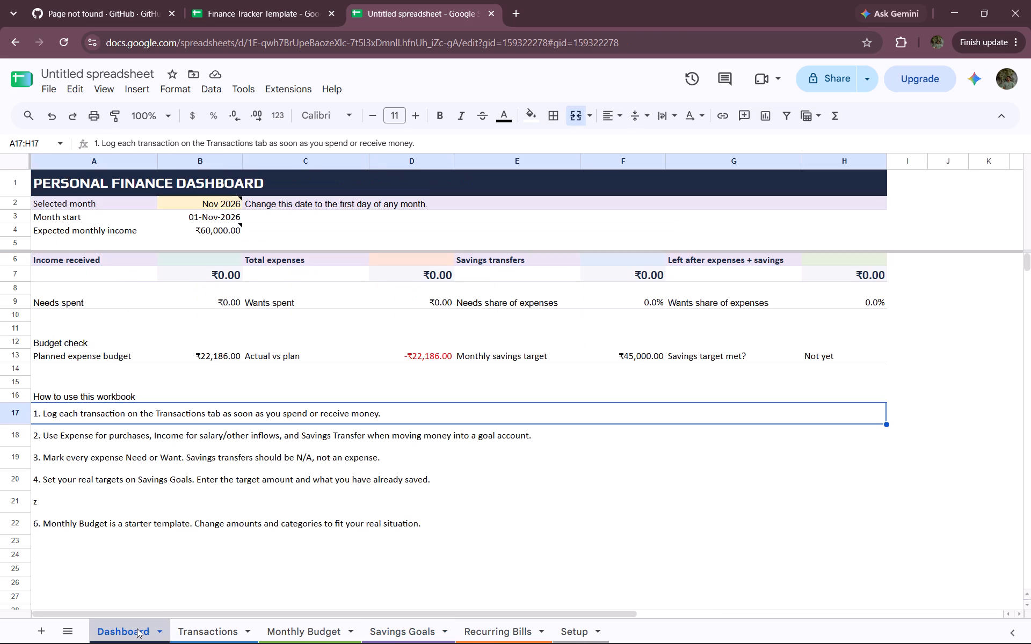
{"action": "left_click", "coordinate": [198, 622]}
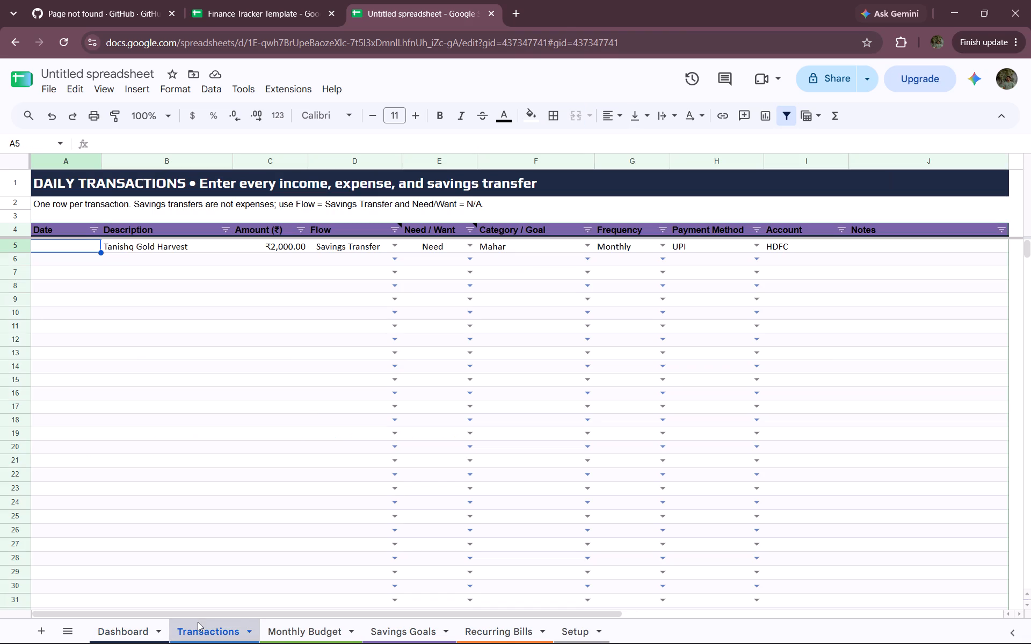
{"action": "left_click", "coordinate": [282, 625]}
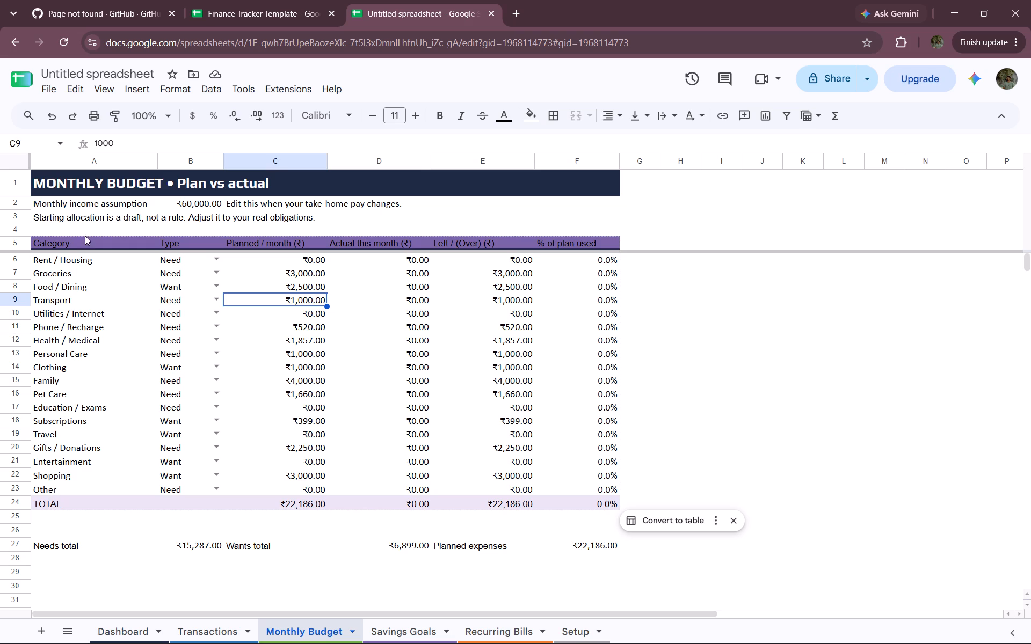
{"action": "left_click", "coordinate": [130, 638]}
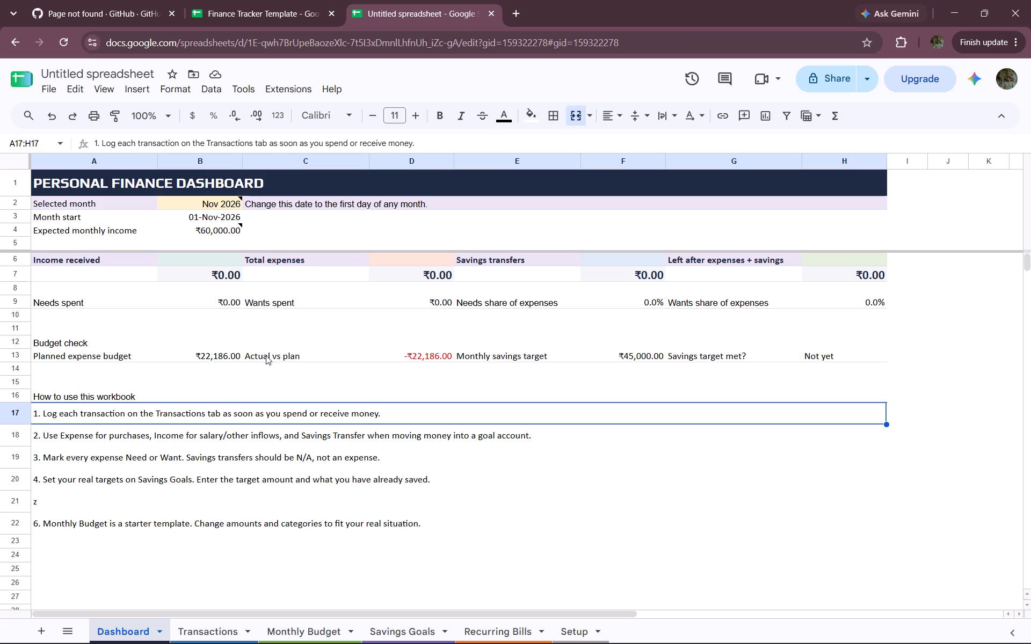
{"action": "left_click", "coordinate": [488, 351]}
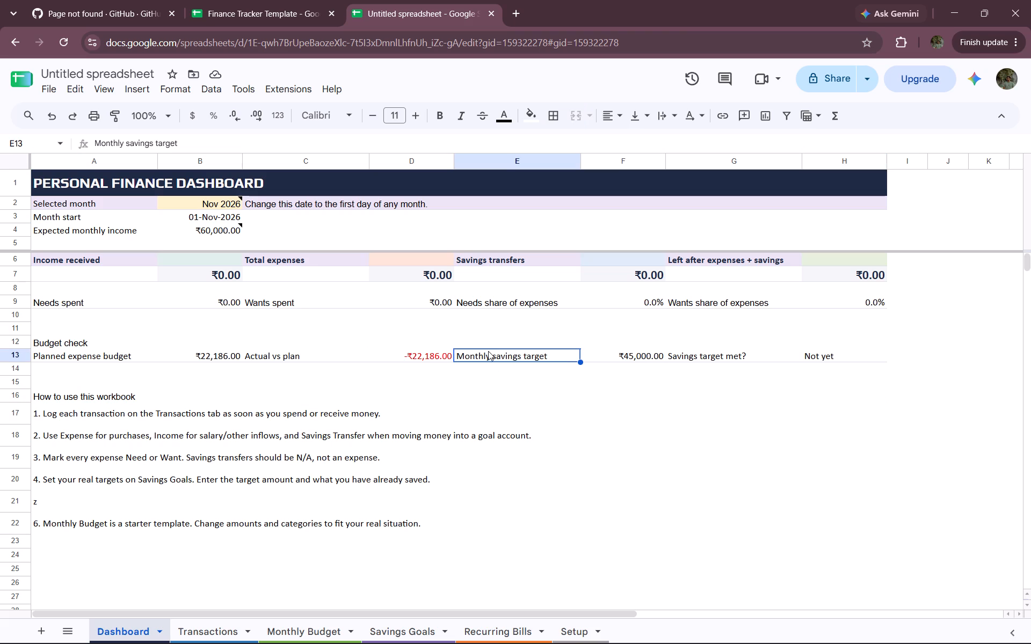
{"action": "left_click", "coordinate": [418, 360]}
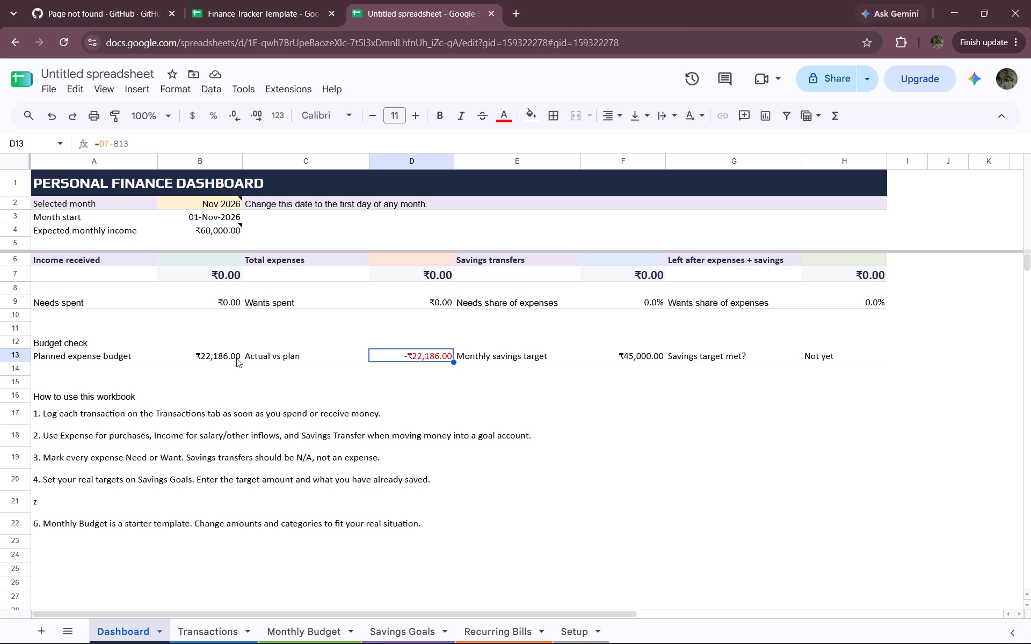
Examine the Dashboard's Income received formula, check Transactions and the Monthly Budget income assumption, and return to the Dashboard instructions.
{"action": "left_click", "coordinate": [200, 274]}
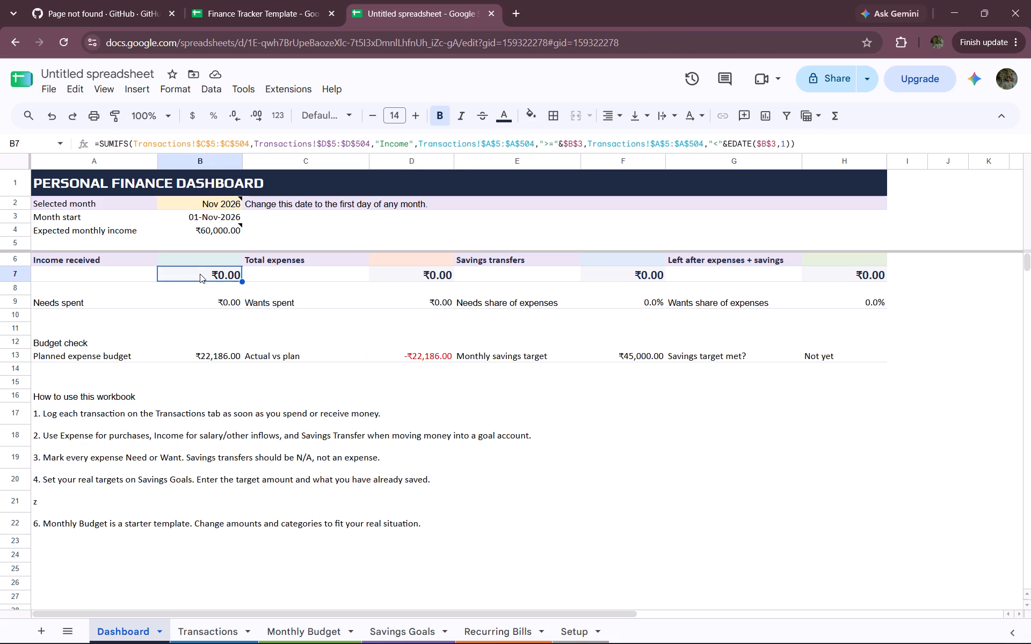
{"action": "left_click", "coordinate": [224, 275]}
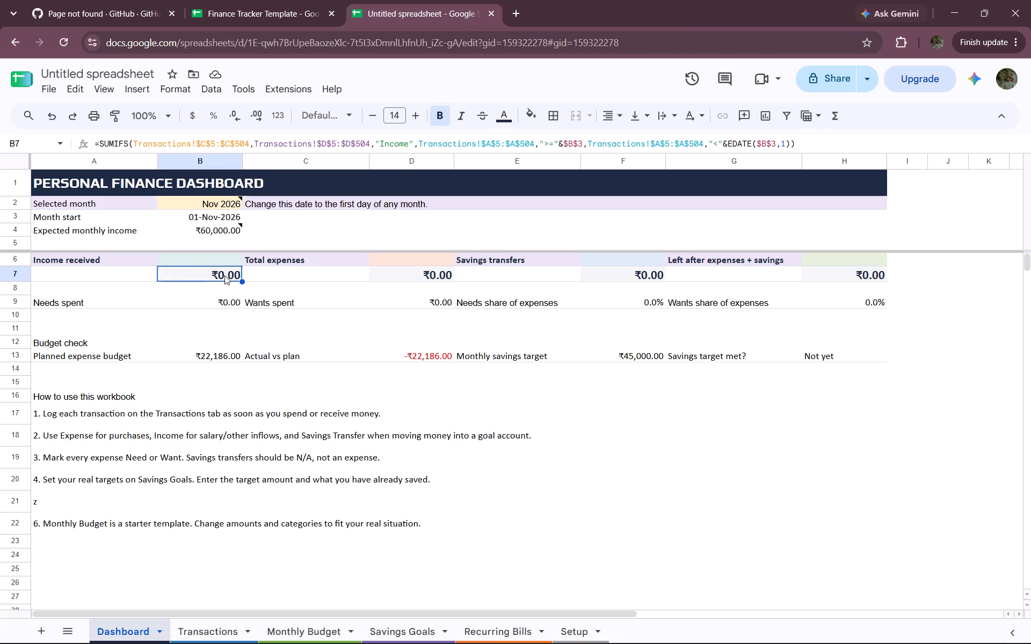
{"action": "double_click", "coordinate": [224, 275]}
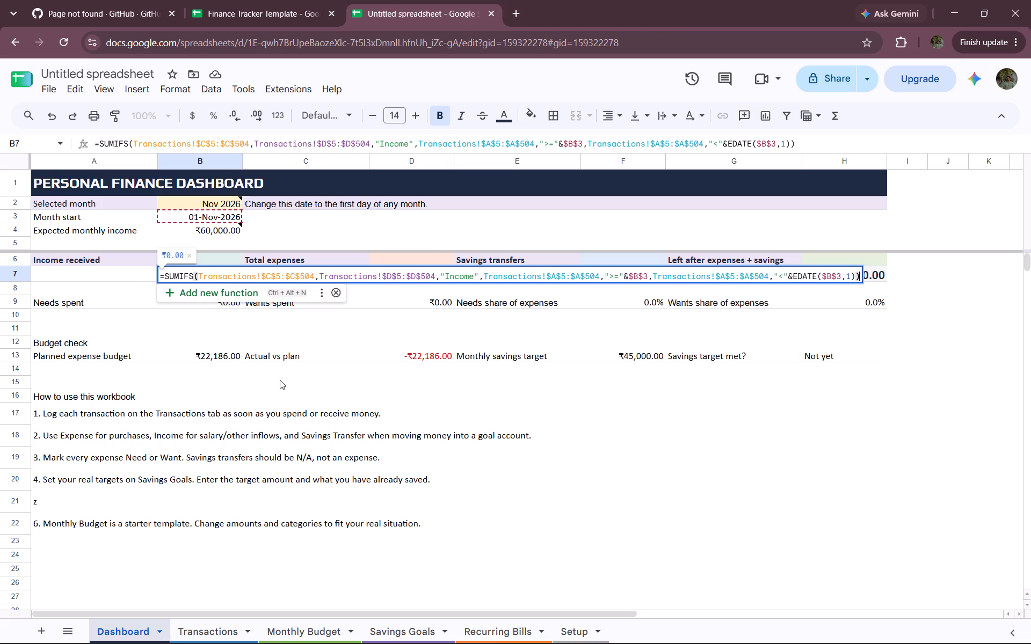
{"action": "left_click", "coordinate": [280, 380]}
{"action": "left_click", "coordinate": [232, 282]}
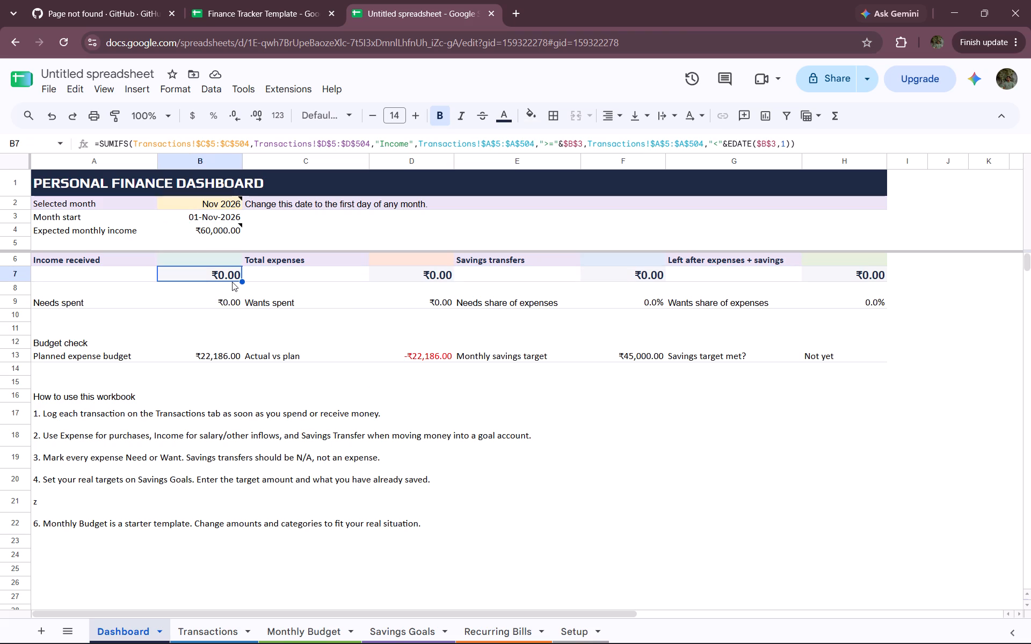
{"action": "double_click", "coordinate": [232, 282]}
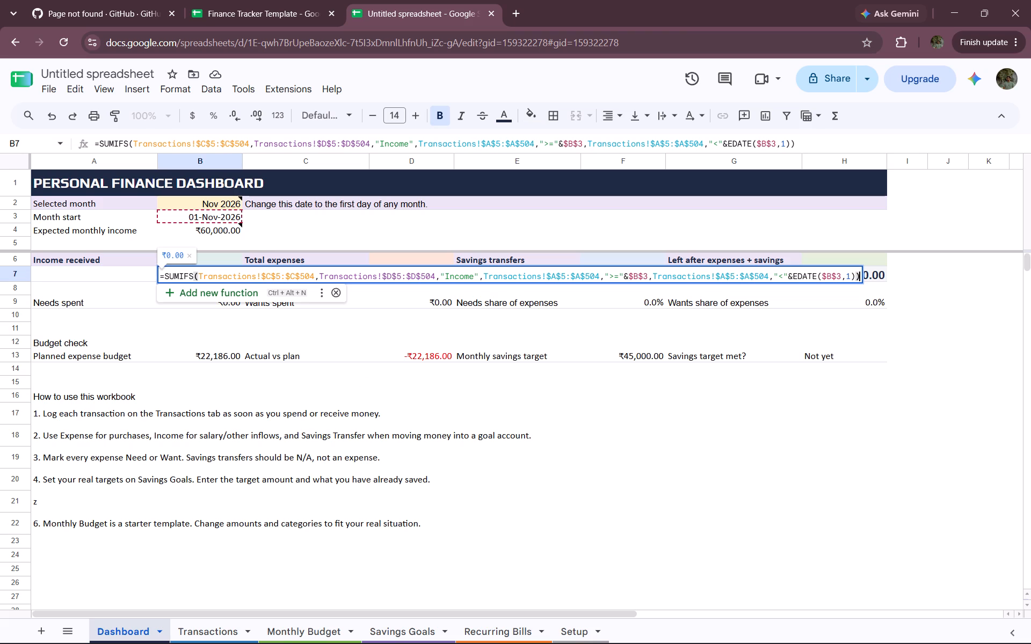
{"action": "left_click", "coordinate": [533, 276]}
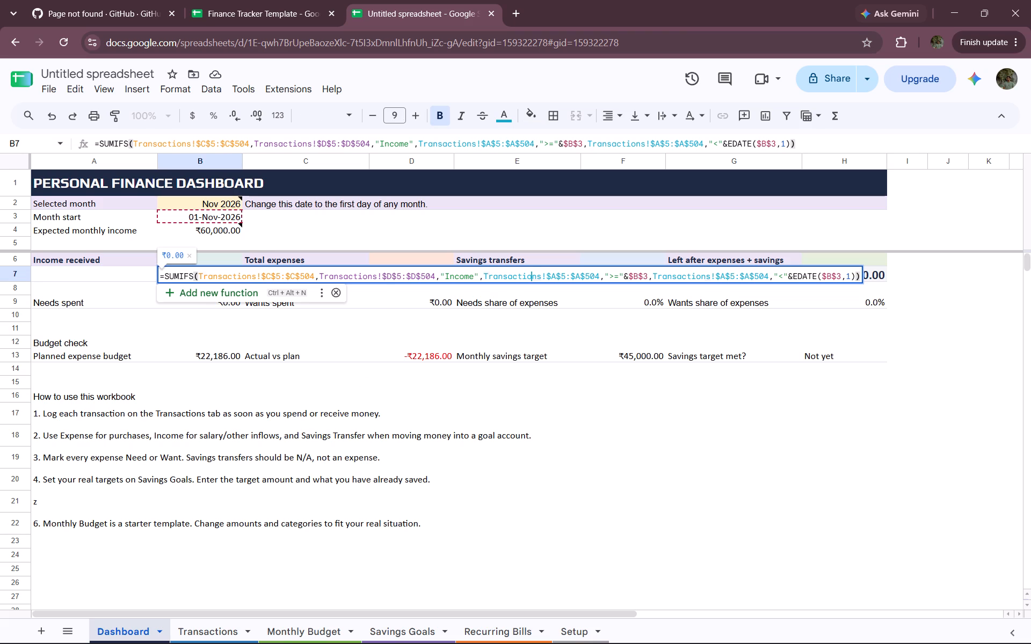
{"action": "left_click", "coordinate": [573, 276]}
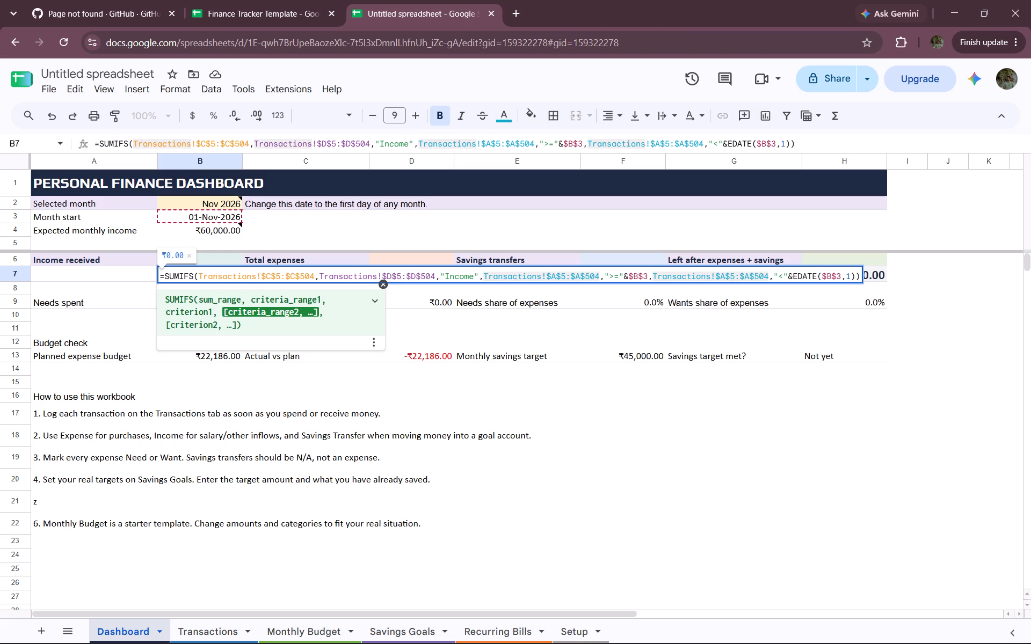
{"action": "double_click", "coordinate": [579, 278]}
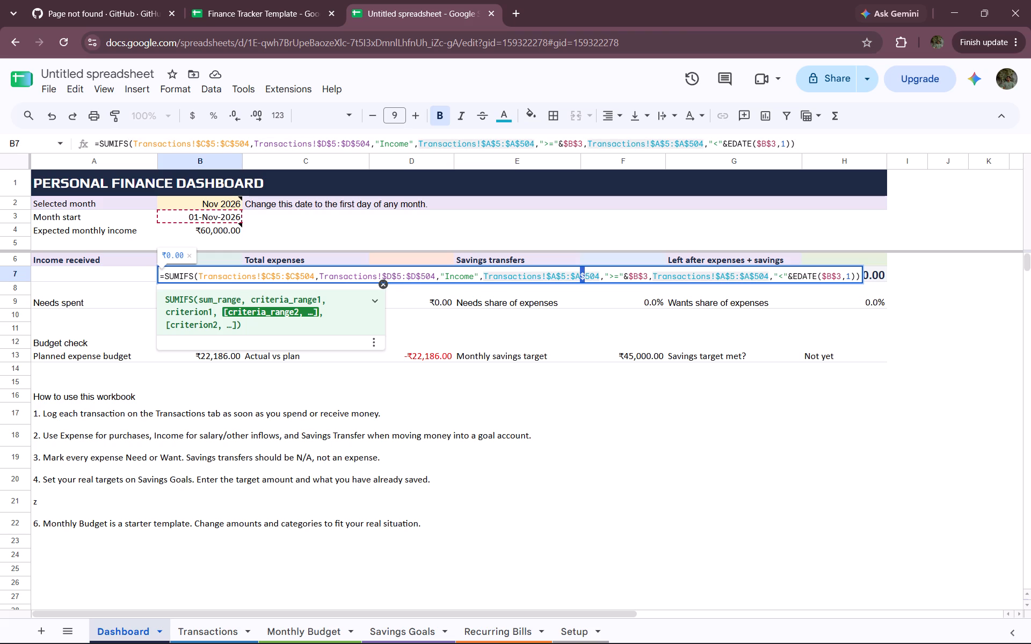
{"action": "left_click", "coordinate": [579, 278], "text": "ctrl"}
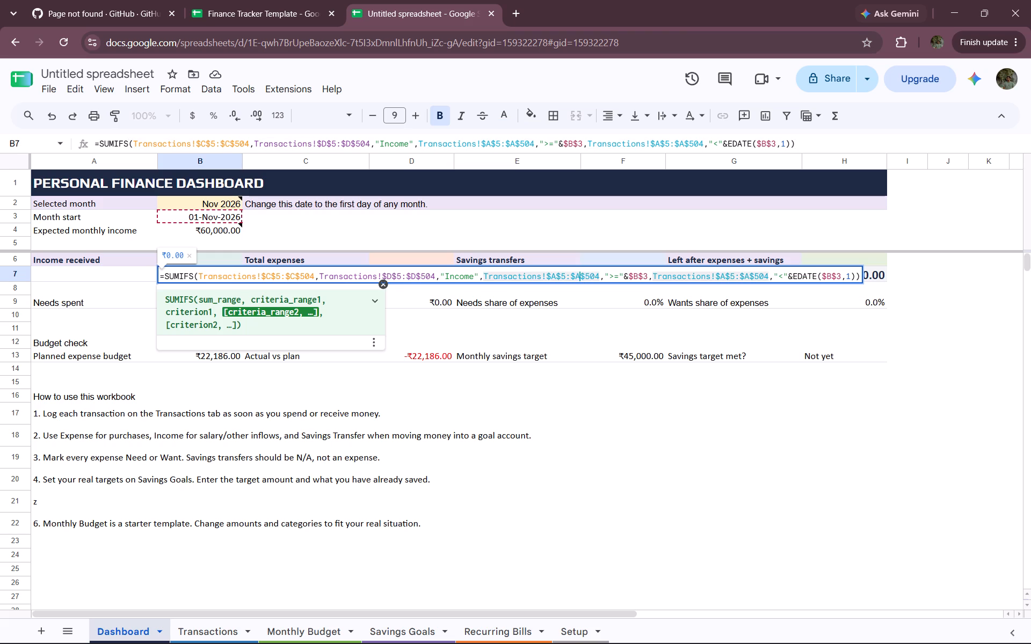
{"action": "left_click", "coordinate": [579, 278], "text": "ctrl"}
{"action": "left_click", "coordinate": [230, 626]}
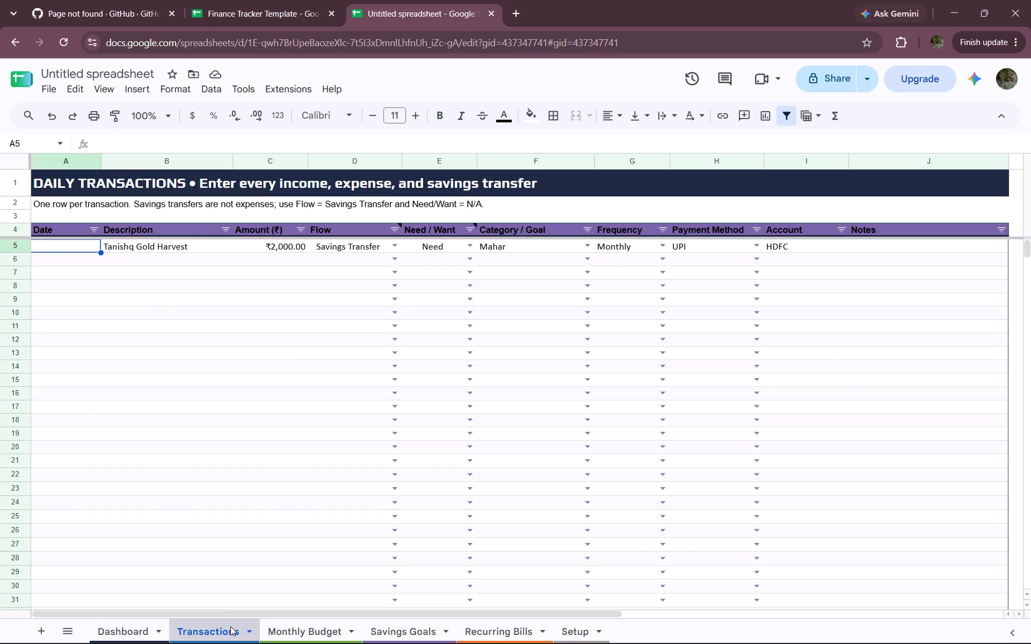
{"action": "left_click", "coordinate": [275, 625]}
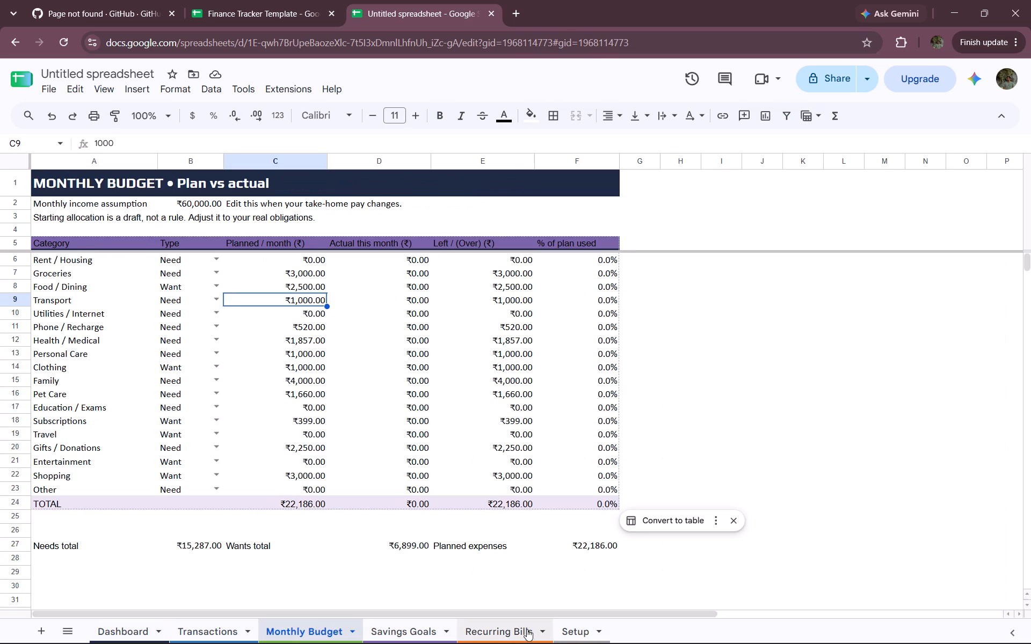
{"action": "left_click", "coordinate": [206, 196]}
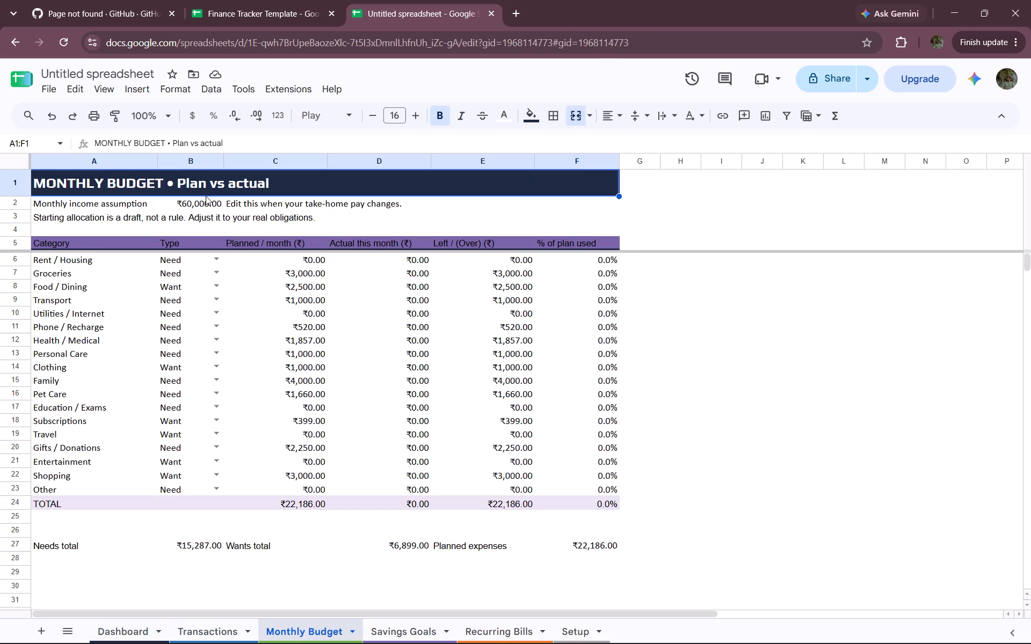
{"action": "left_click", "coordinate": [202, 198]}
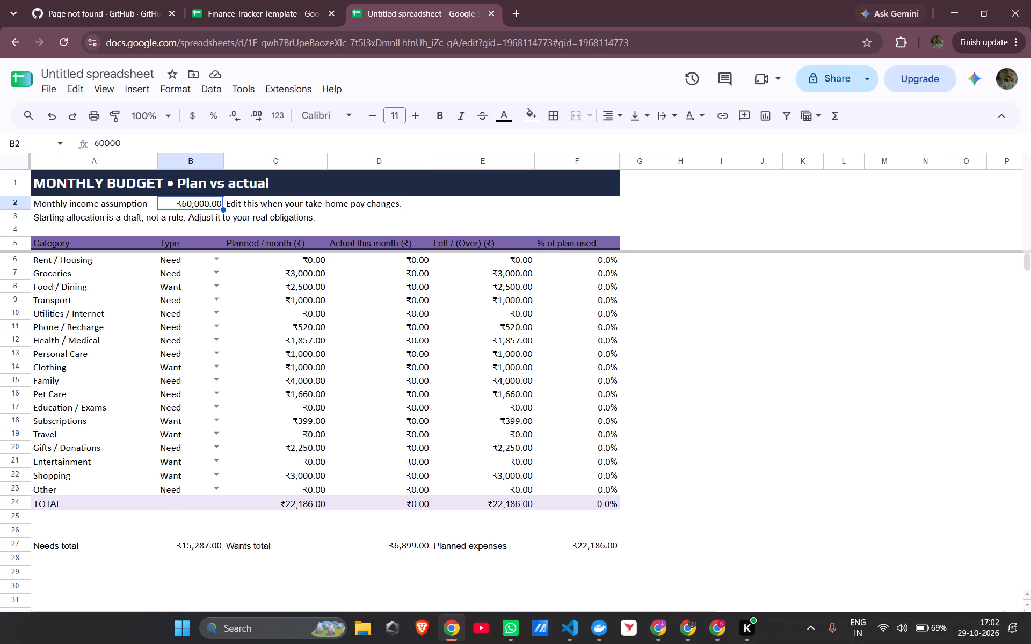
{"action": "left_click", "coordinate": [132, 629]}
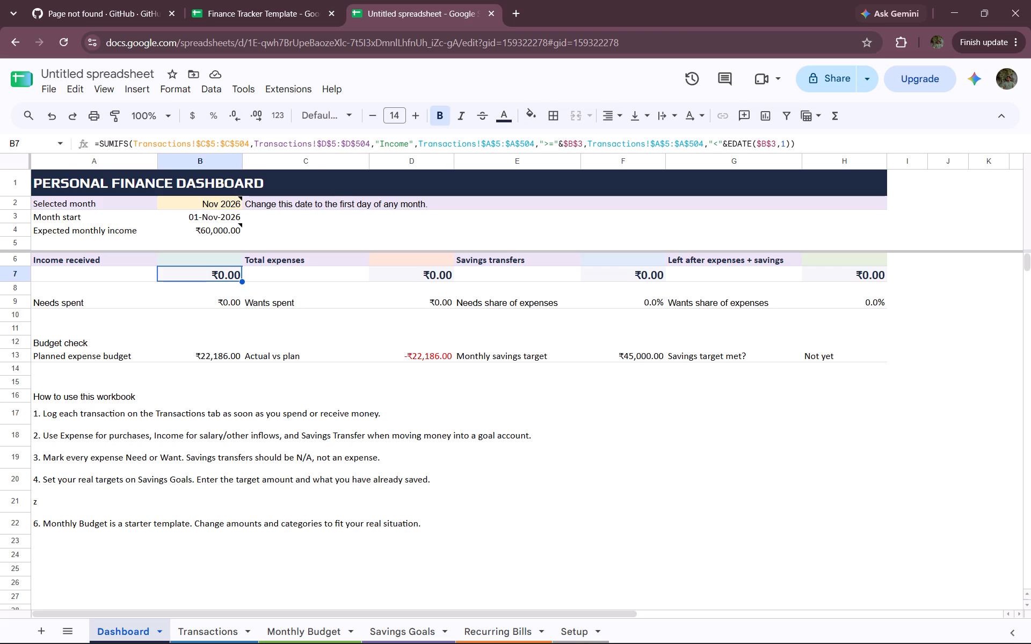
{"action": "left_click", "coordinate": [738, 413]}
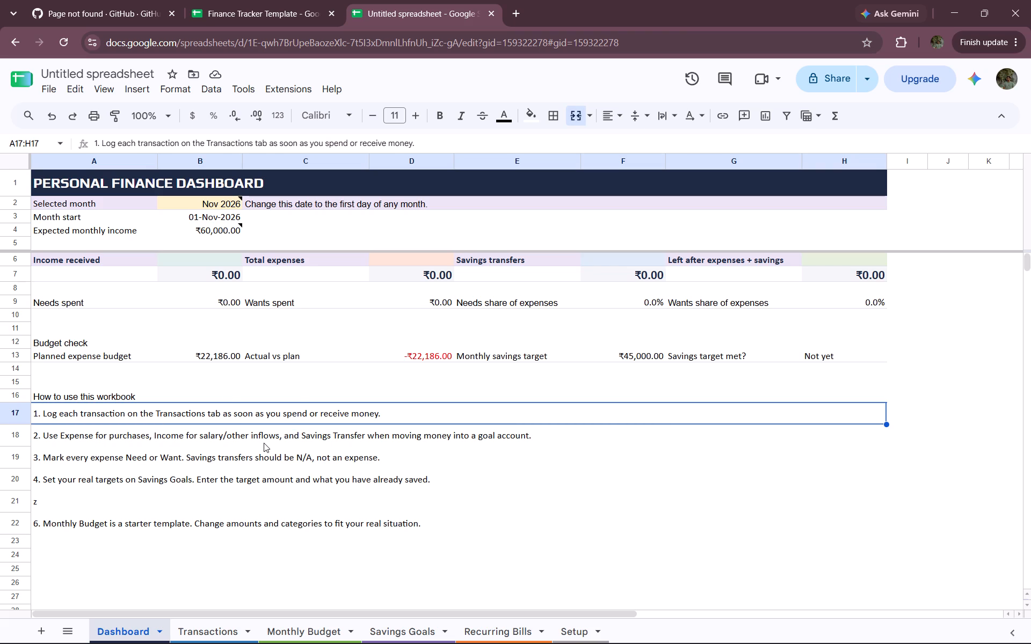
On the Transactions sheet, copy the entire Tanishq Gold Harvest row from row 5 into row 6.
{"action": "left_click", "coordinate": [218, 623]}
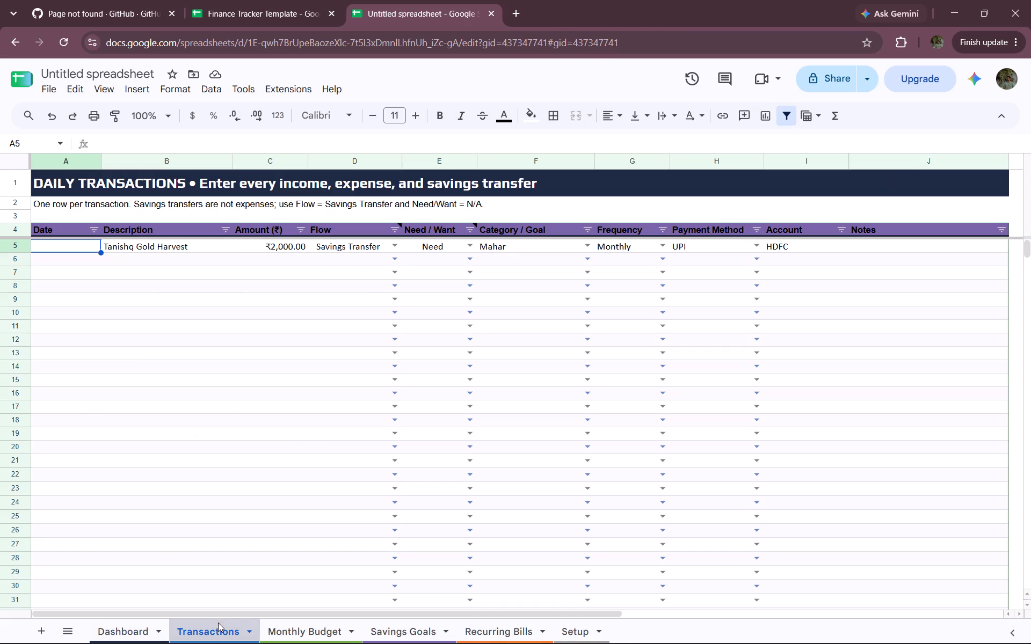
{"action": "left_click", "coordinate": [69, 259]}
{"action": "left_click", "coordinate": [69, 259]}
{"action": "left_click", "coordinate": [68, 251]}
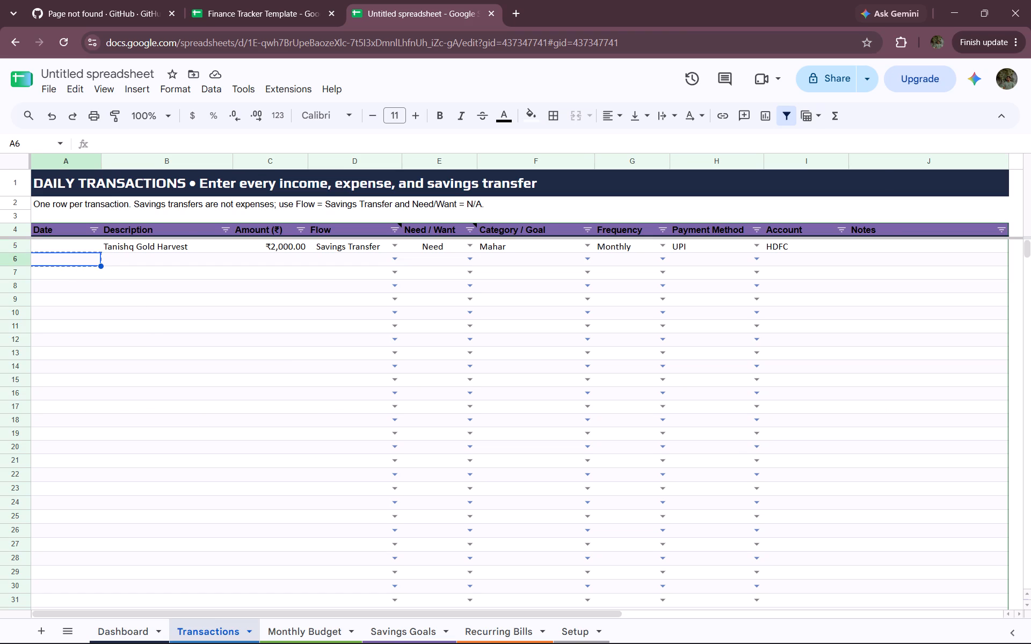
{"action": "left_click", "coordinate": [64, 246]}
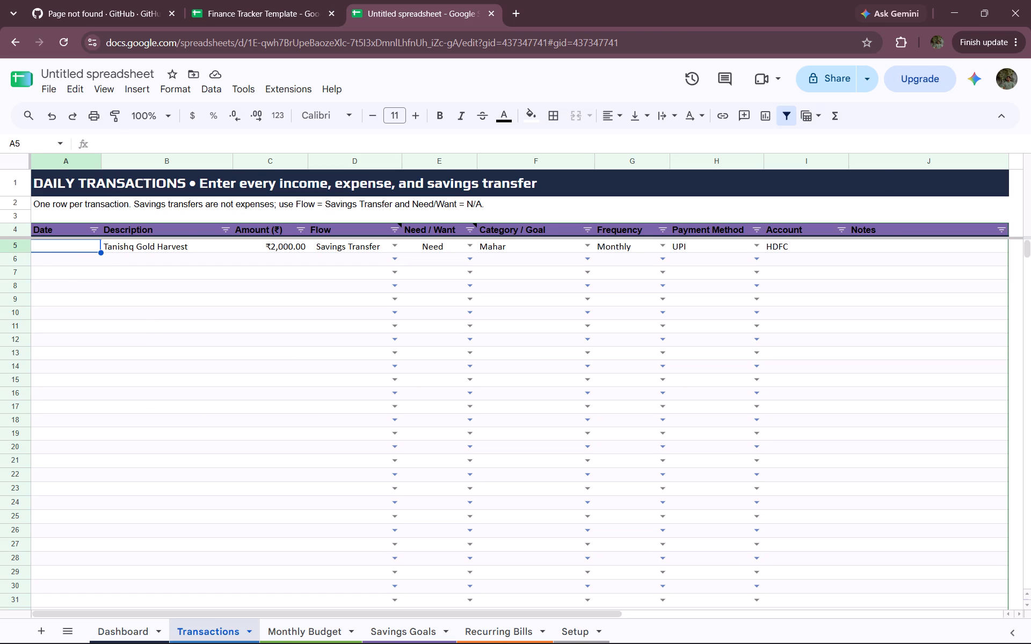
{"action": "left_click", "coordinate": [19, 247]}
{"action": "key", "text": "ctrl+c"}
{"action": "key", "text": "Down"}
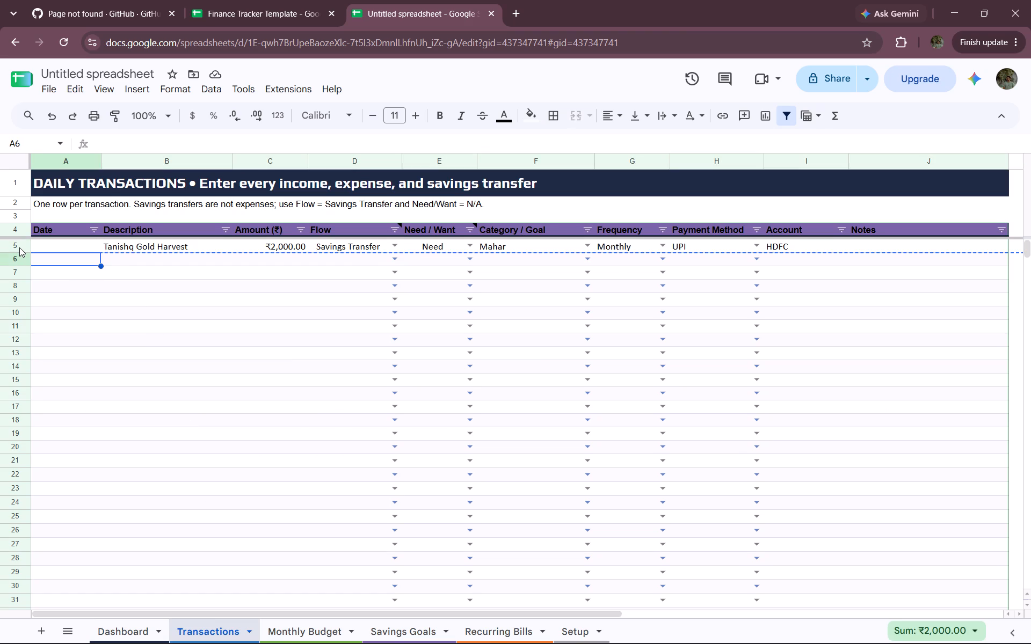
{"action": "key", "text": "ctrl+v"}
{"action": "key", "text": "Up"}
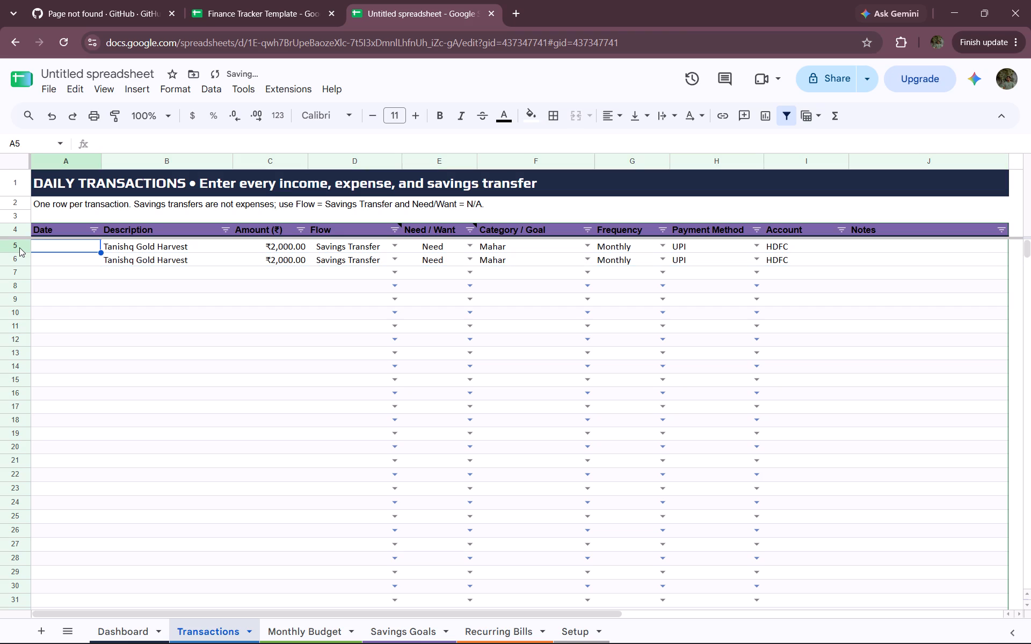
Clear the contents of the original Tanishq Gold Harvest entry in row 5.
{"action": "left_click", "coordinate": [15, 246]}
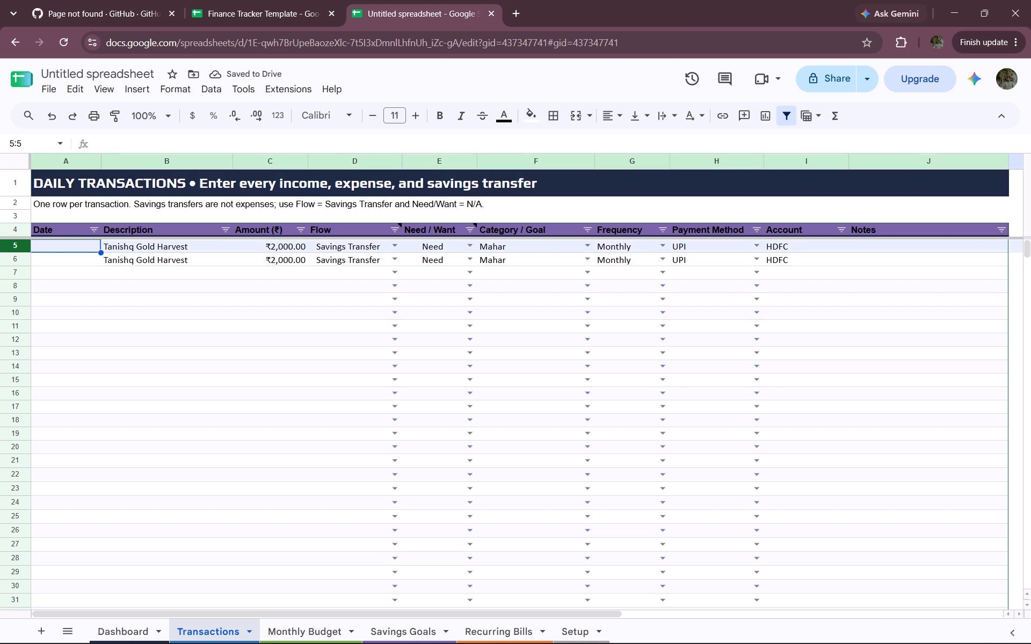
{"action": "key", "text": "Print"}
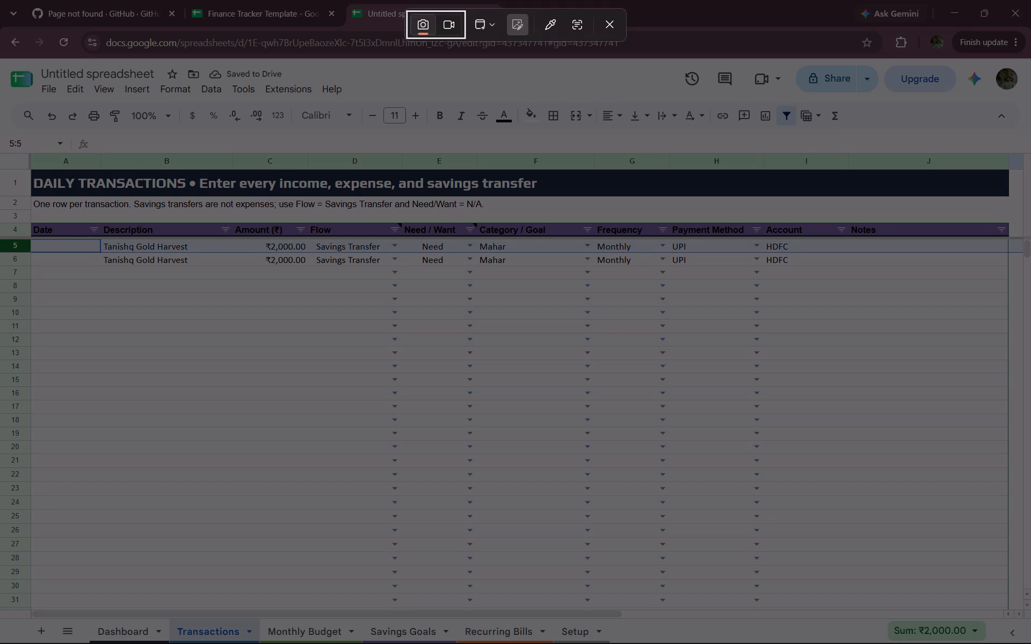
{"action": "key", "text": "Escape"}
{"action": "key", "text": "Delete"}
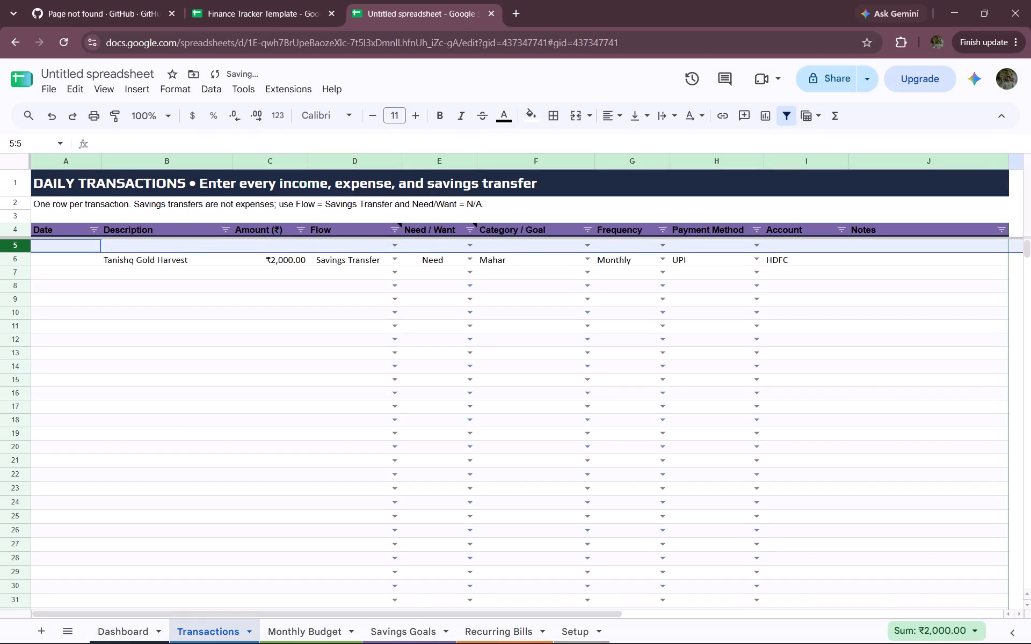
Start a Salary entry in row 5 of Transactions with an amount of 60000 and the flow Income.
{"action": "key", "text": "Right"}
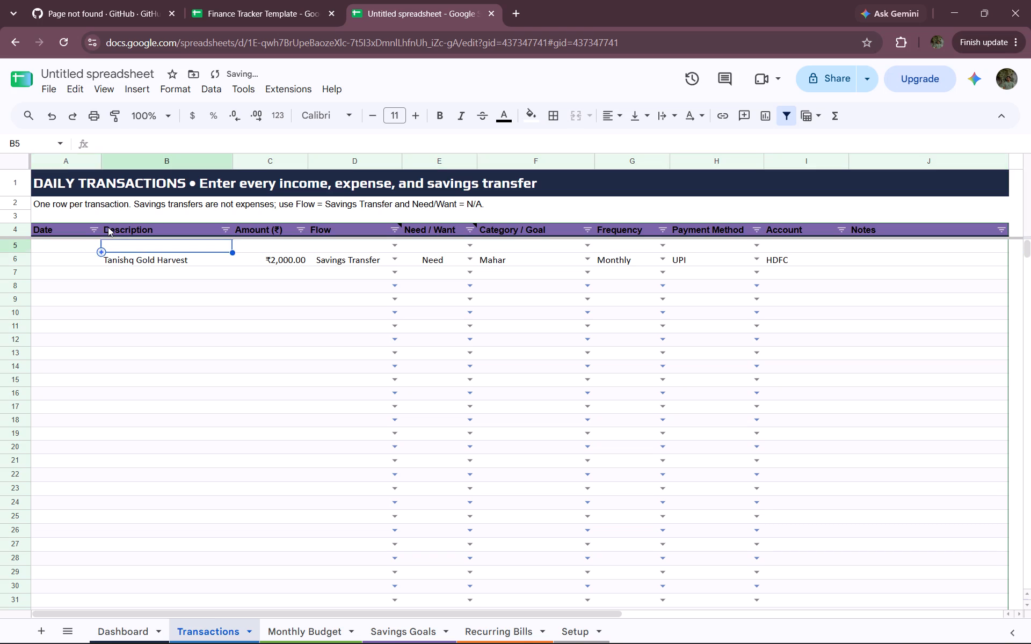
{"action": "key", "text": "Left"}
{"action": "key", "text": "Right"}
{"action": "type", "text": "Salary"}
{"action": "key", "text": "Right"}
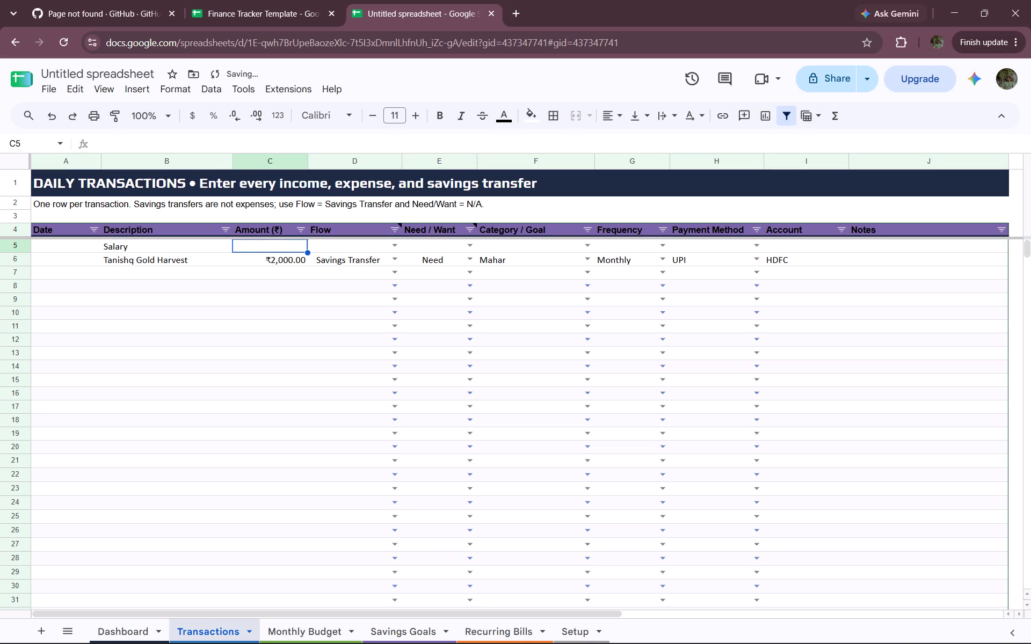
{"action": "type", "text": "60000"}
{"action": "key", "text": "Right"}
{"action": "key", "text": "Return"}
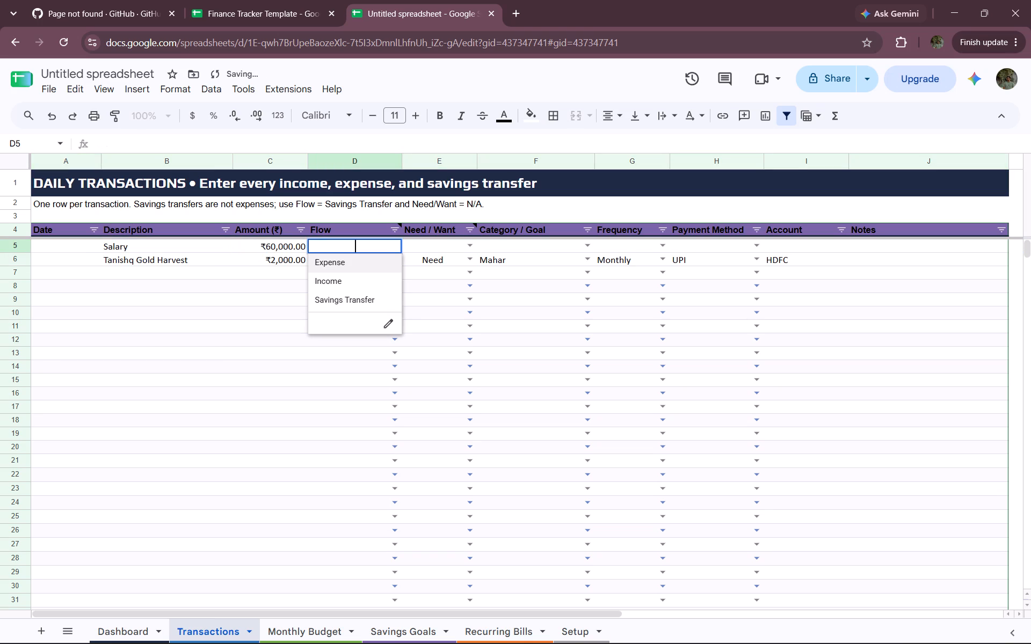
{"action": "key", "text": "Down"}
{"action": "key", "text": "Return"}
{"action": "key", "text": "Up"}
{"action": "key", "text": "Right"}
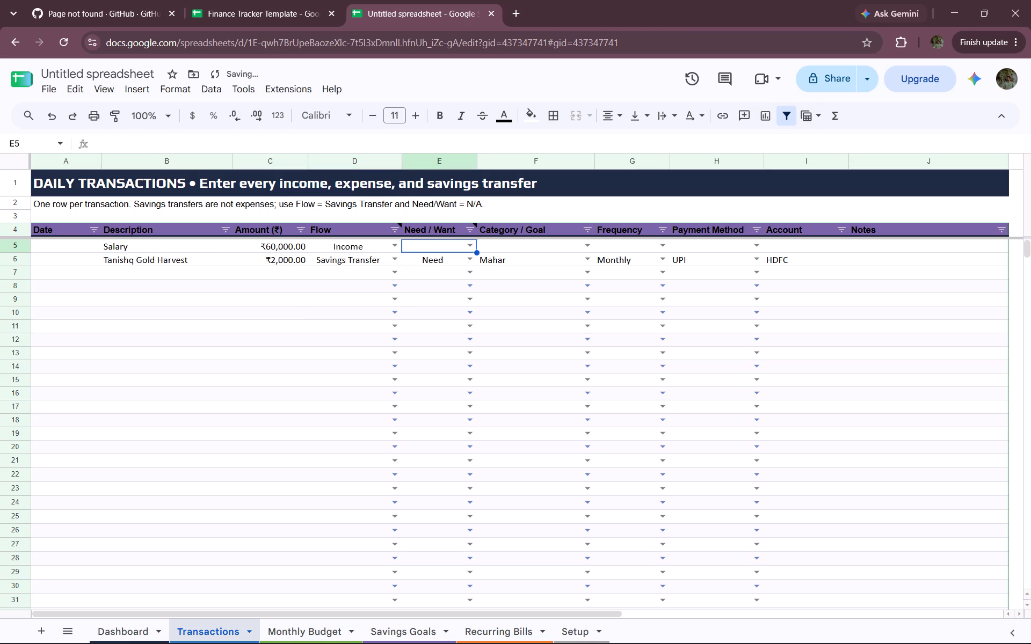
Complete the Salary entry with frequency Monthly, payment method Bank Transfer and account HDFC, leaving Need/Want and Category / Goal blank.
{"action": "key", "text": "Return"}
{"action": "key", "text": "Escape"}
{"action": "key", "text": "Right"}
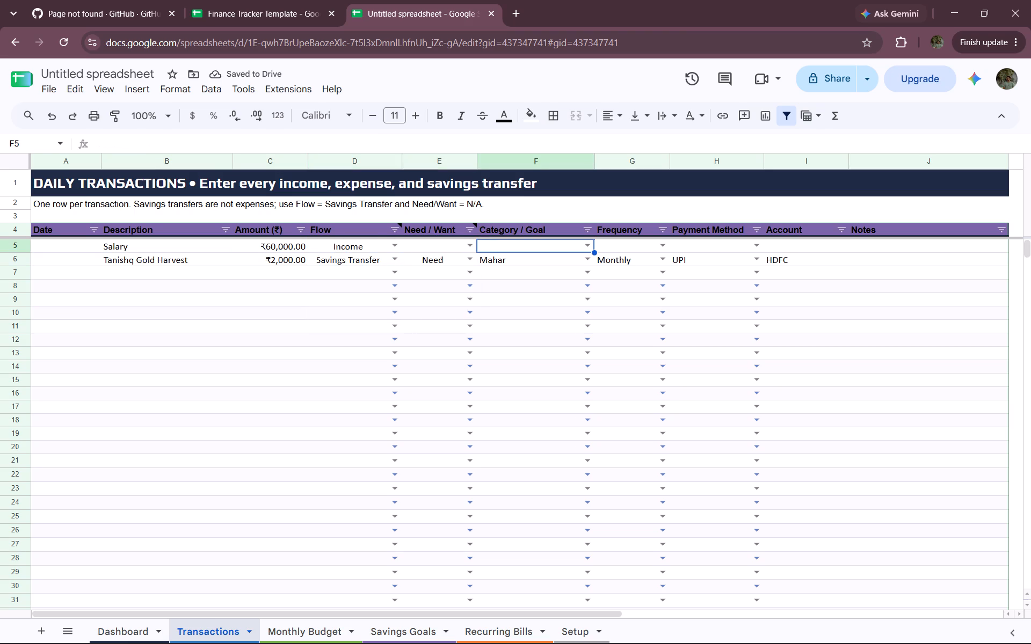
{"action": "key", "text": "Right"}
{"action": "key", "text": "Return"}
{"action": "key", "text": "Down"}
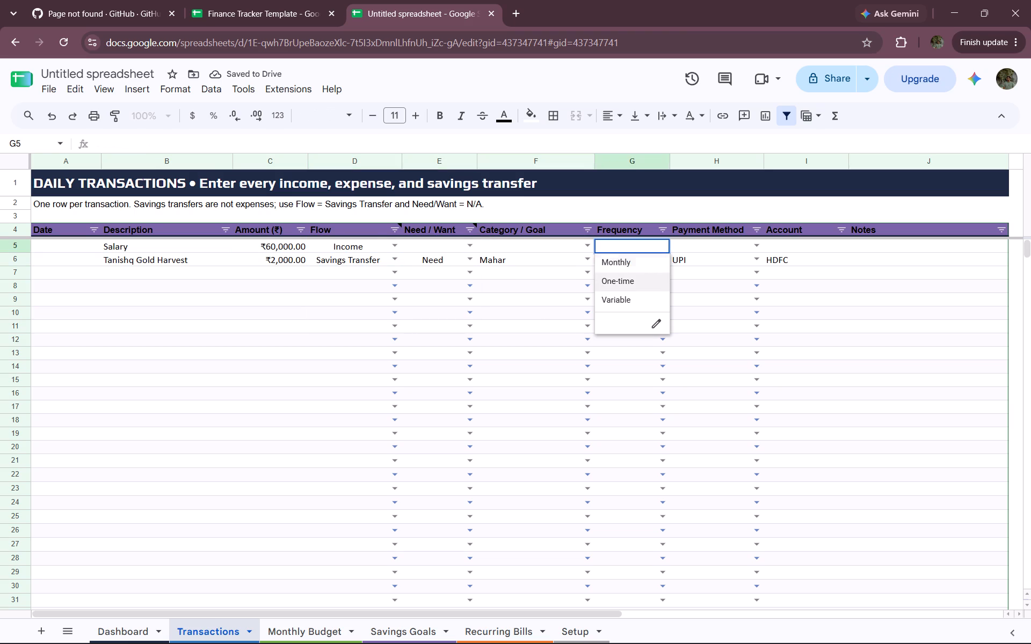
{"action": "key", "text": "Up"}
{"action": "key", "text": "Return"}
{"action": "key", "text": "Up"}
{"action": "key", "text": "Right"}
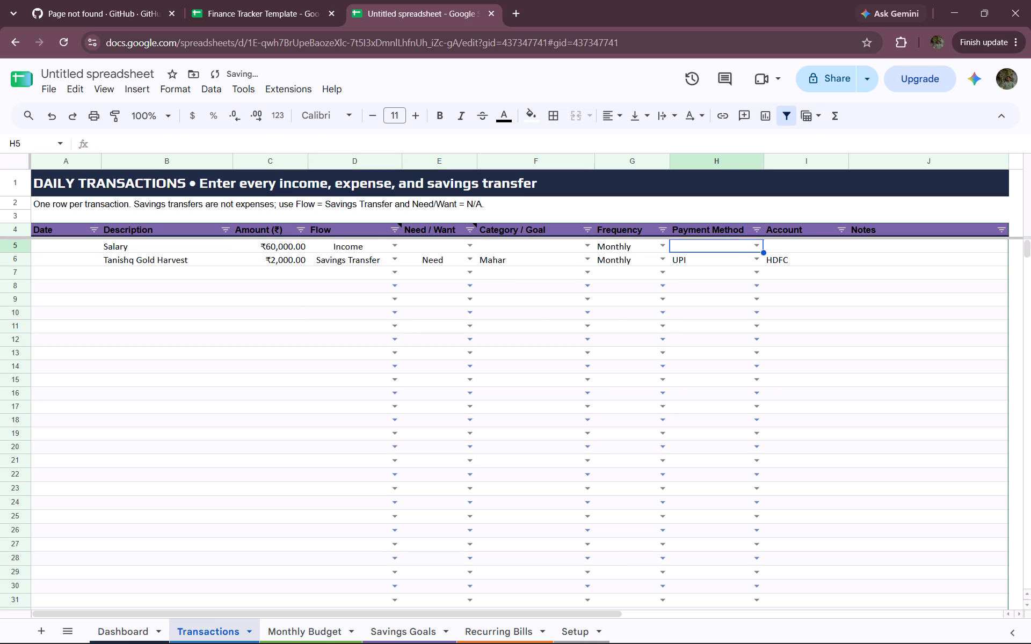
{"action": "key", "text": "Return"}
{"action": "key", "text": "Down"}
{"action": "key", "text": "Down"}
{"action": "key", "text": "Down"}
{"action": "key", "text": "Down"}
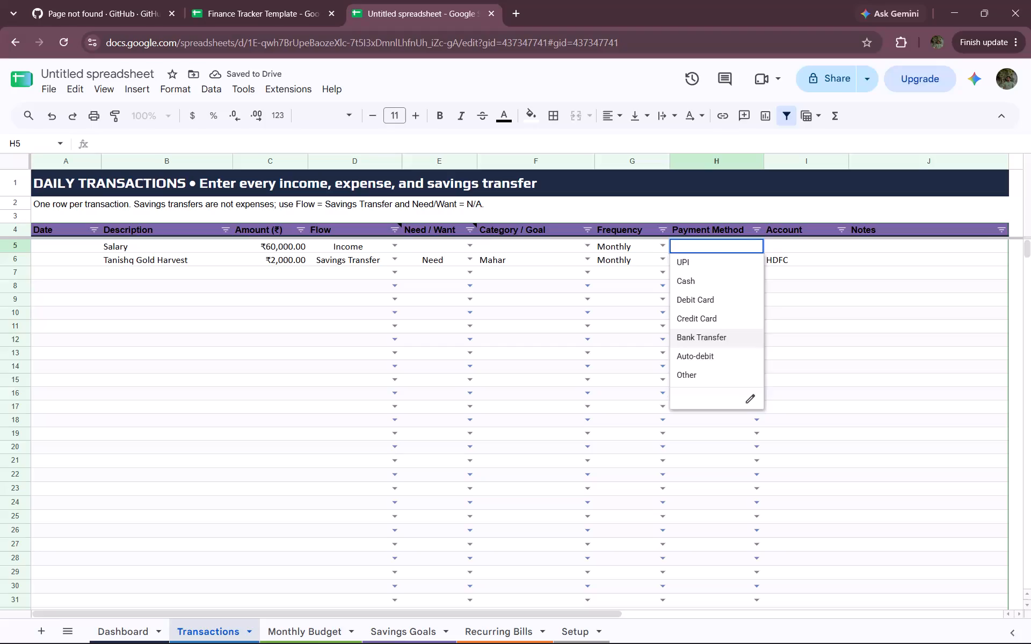
{"action": "key", "text": "Return"}
{"action": "key", "text": "Up"}
{"action": "key", "text": "Right"}
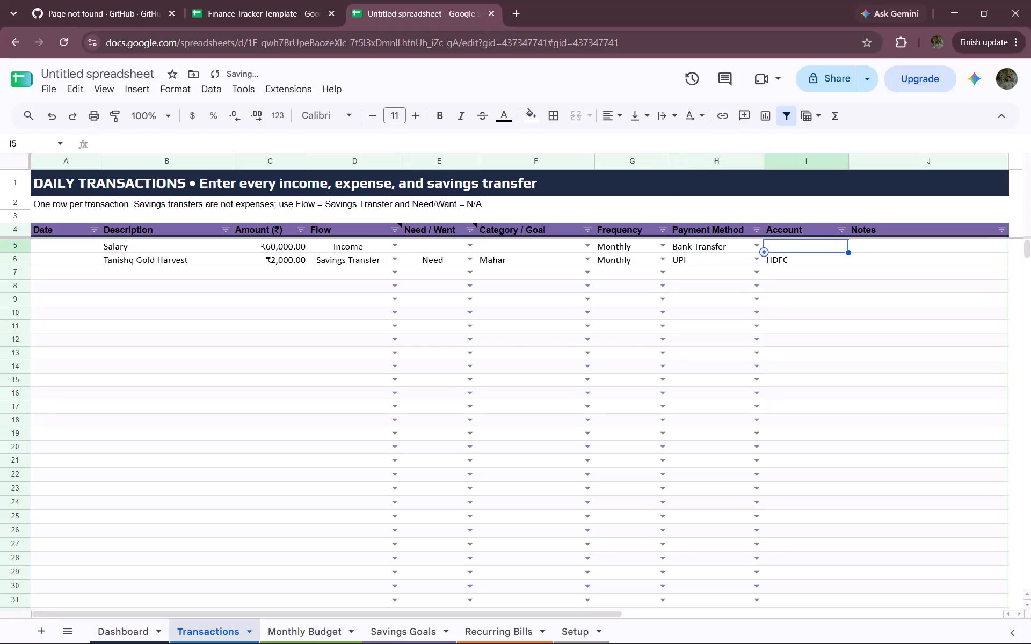
{"action": "type", "text": "HDFC"}
{"action": "key", "text": "Down"}
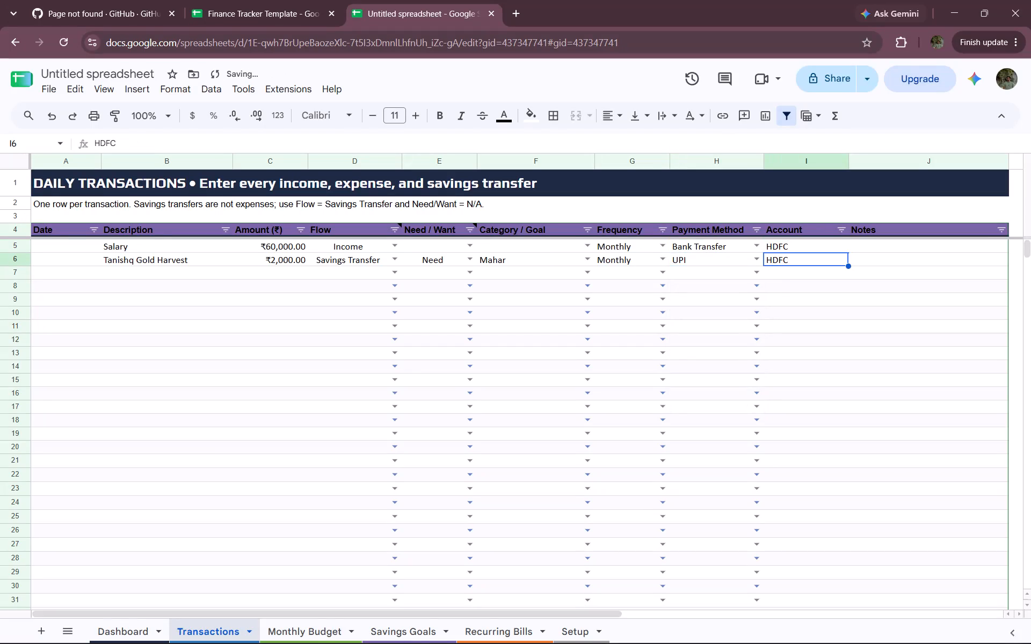
Return to the Dashboard sheet to check its income, expense and savings figures.
{"action": "key", "text": "Left"}
{"action": "key", "text": "Left"}
{"action": "key", "text": "Left"}
{"action": "key", "text": "Down"}
{"action": "key", "text": "Left"}
{"action": "key", "text": "Left"}
{"action": "key", "text": "Left"}
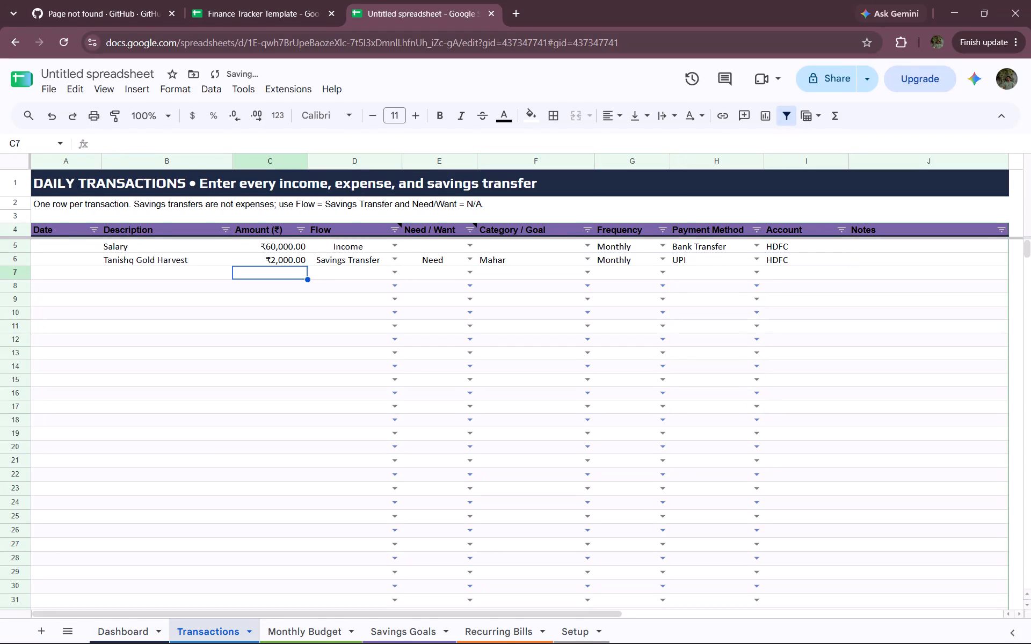
{"action": "left_click", "coordinate": [108, 630]}
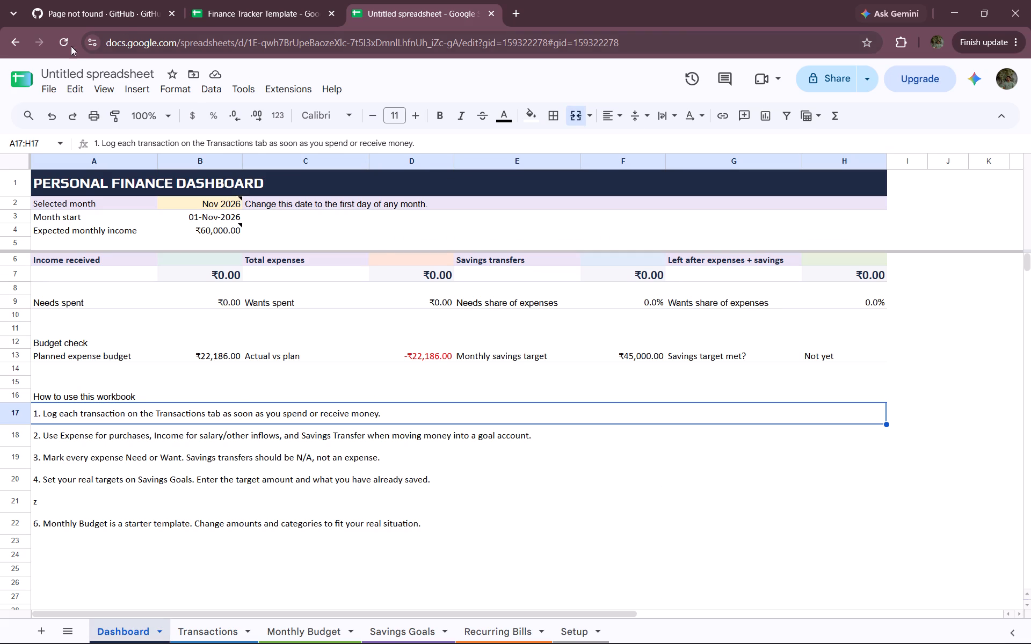
Rename the spreadsheet as Personal Finance Dashboard.
{"action": "left_click", "coordinate": [83, 71]}
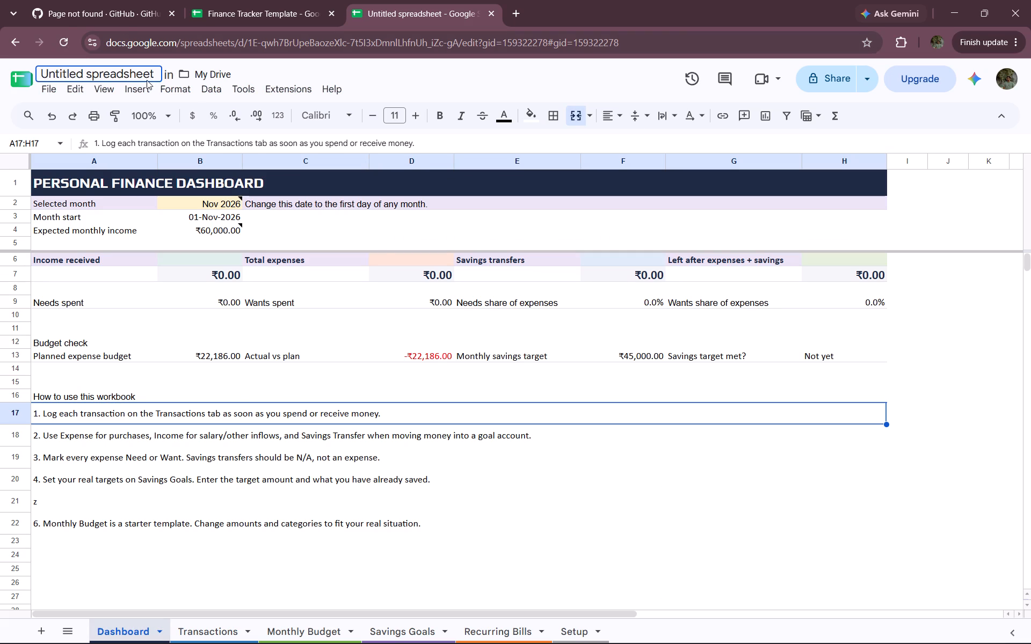
{"action": "left_click", "coordinate": [151, 71]}
{"action": "triple_click", "coordinate": [152, 70]}
{"action": "type", "text": "Per"}
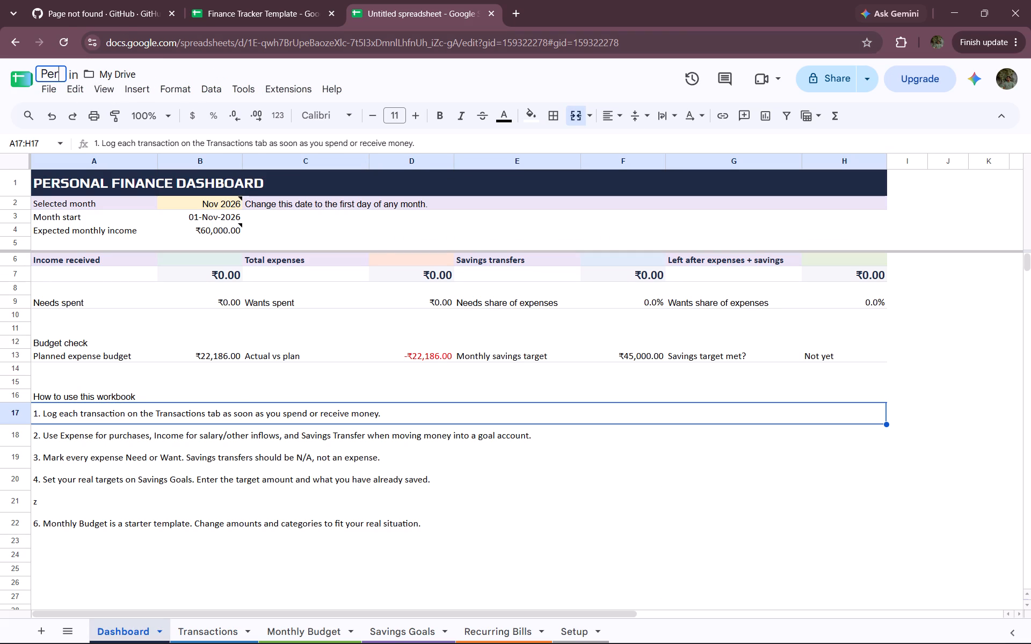
{"action": "type", "text": "sonal FInan"}
{"action": "key", "text": "BackSpace"}
{"action": "key", "text": "BackSpace"}
{"action": "key", "text": "BackSpace"}
{"action": "key", "text": "BackSpace"}
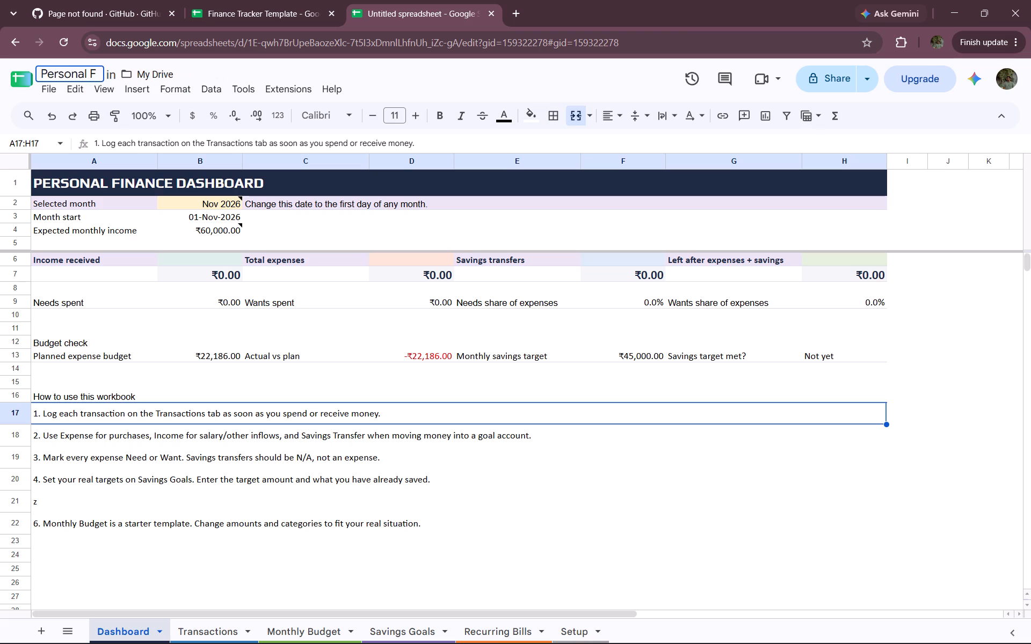
{"action": "type", "text": "incan"}
{"action": "key", "text": "BackSpace"}
{"action": "key", "text": "BackSpace"}
{"action": "key", "text": "BackSpace"}
{"action": "type", "text": "anc"}
{"action": "key", "text": "BackSpace"}
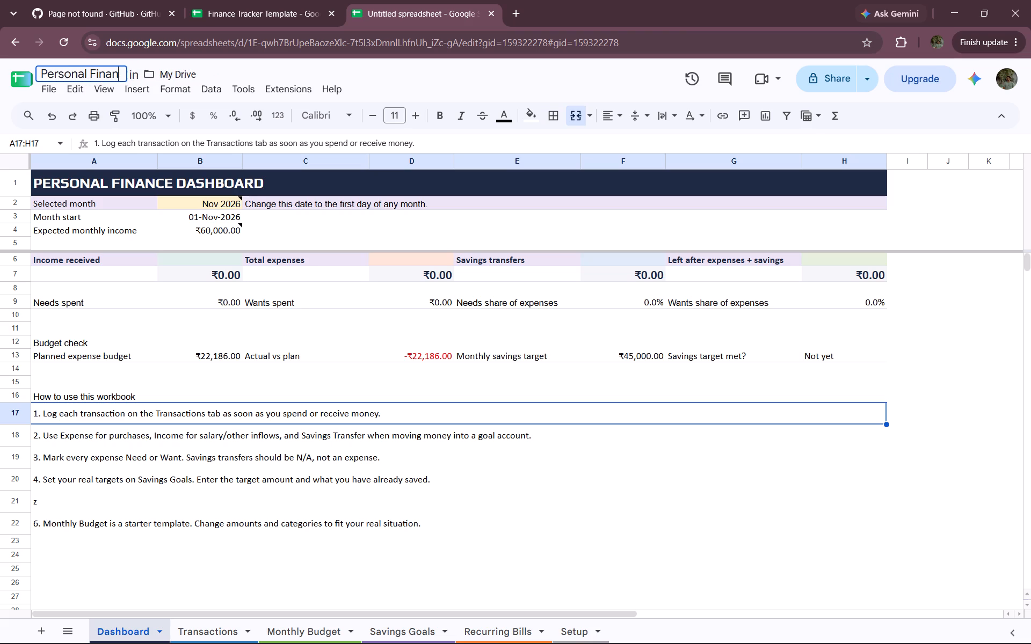
{"action": "type", "text": "ce Dashboard"}
{"action": "key", "text": "Return"}
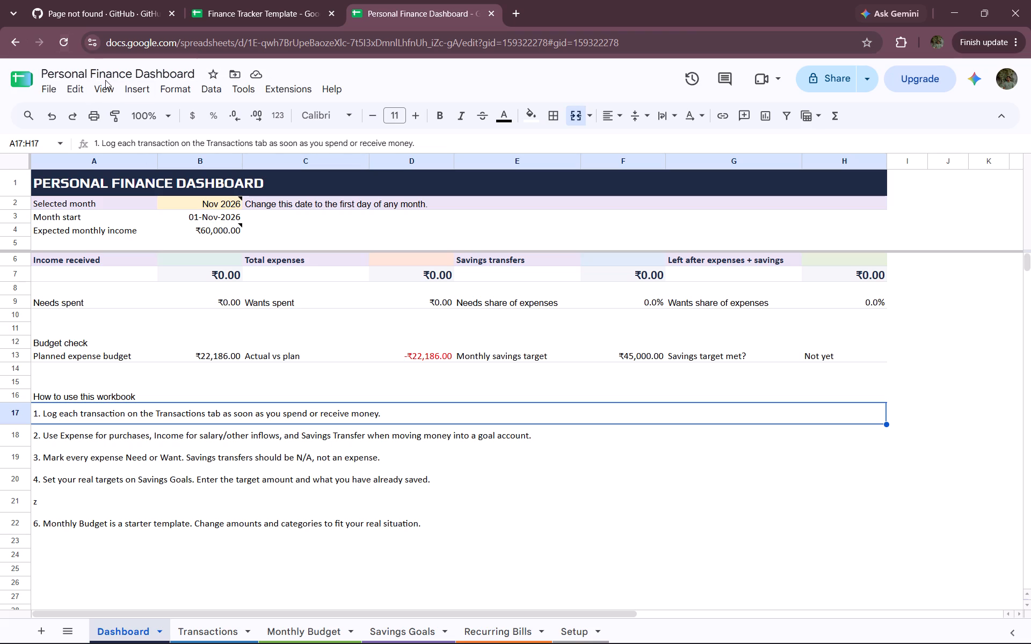
Reload the spreadsheet, inspect the Salary entry's Category / Goal, Need/Want and Flow options in Transactions, and recheck the Dashboard.
{"action": "left_click", "coordinate": [70, 49]}
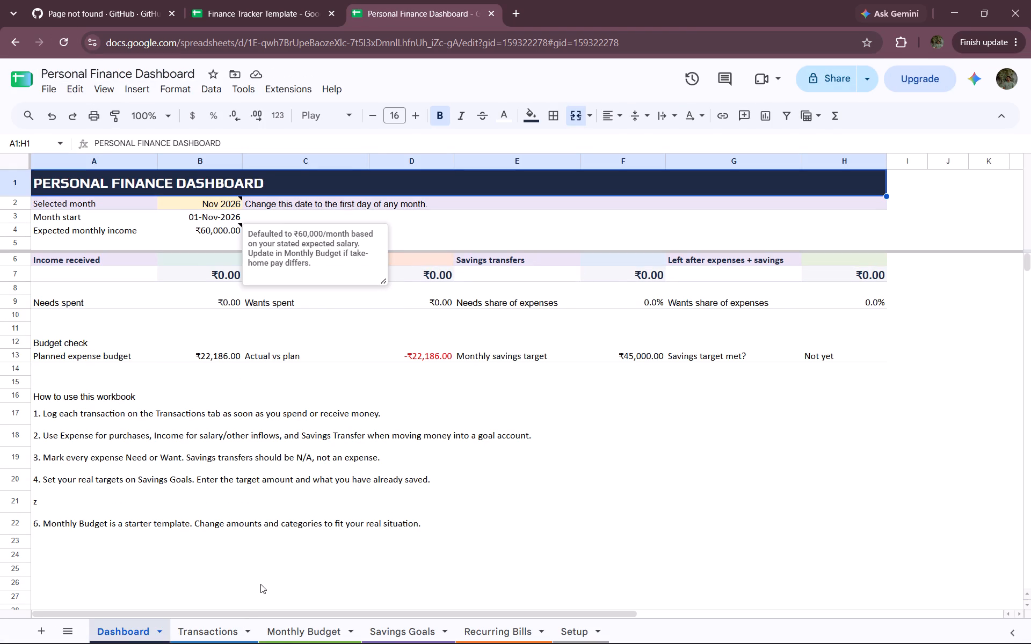
{"action": "left_click", "coordinate": [209, 642]}
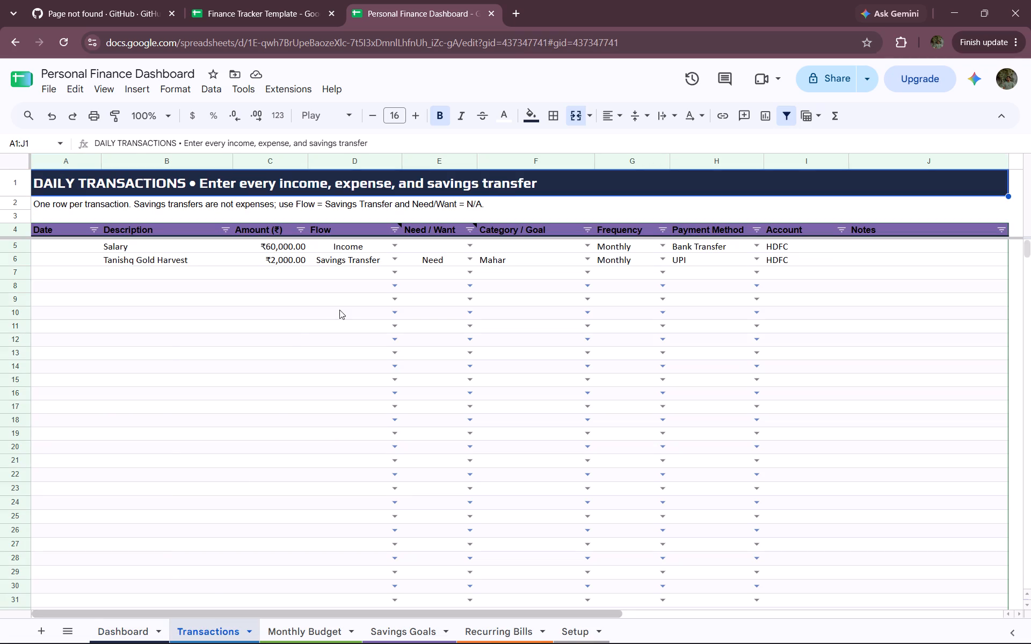
{"action": "left_click", "coordinate": [452, 246]}
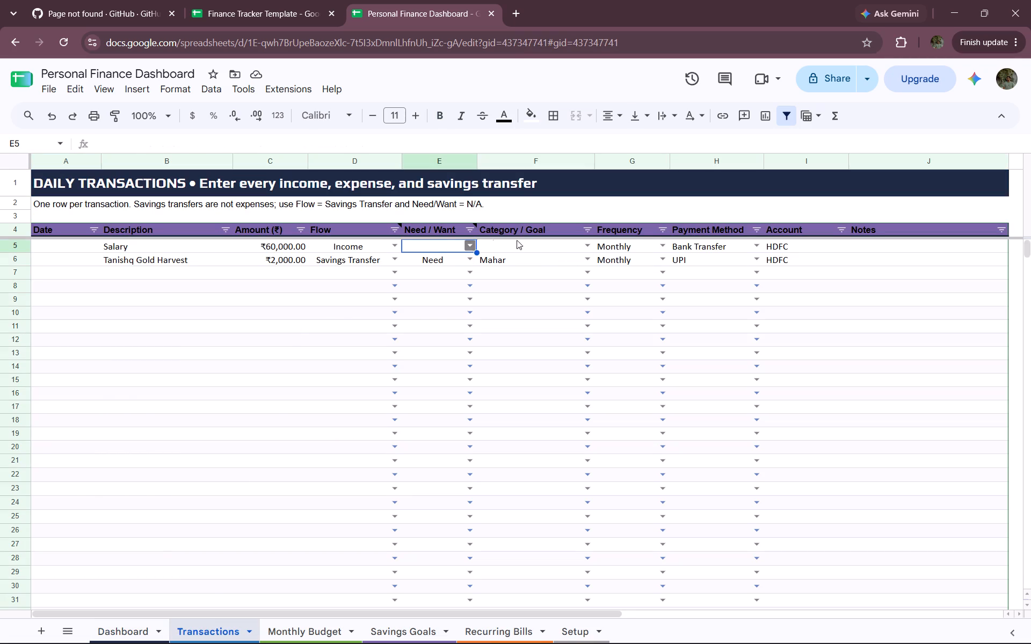
{"action": "left_click", "coordinate": [591, 245]}
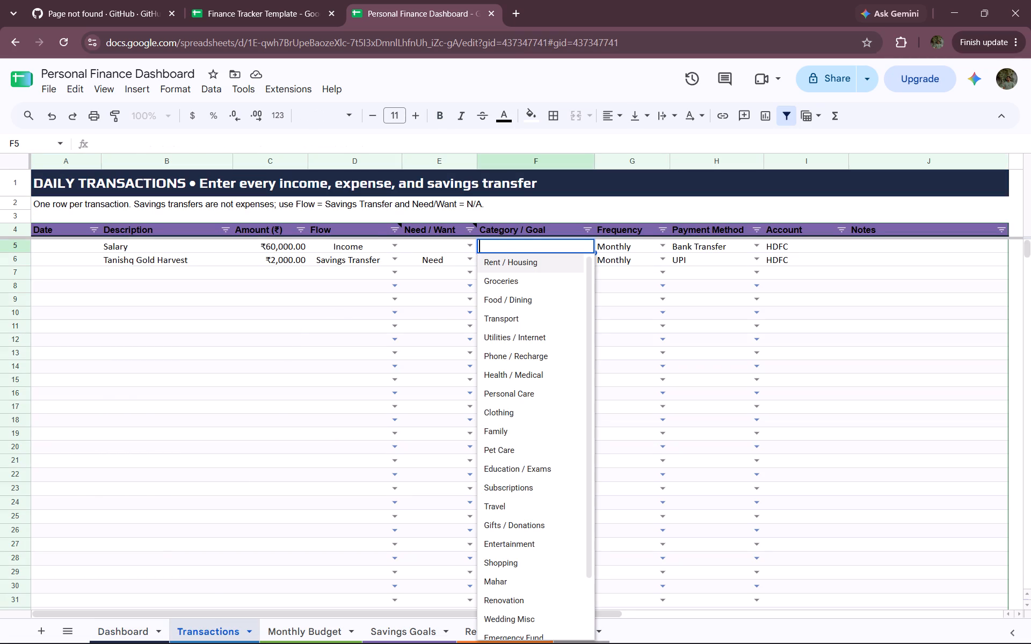
{"action": "key", "text": "Escape"}
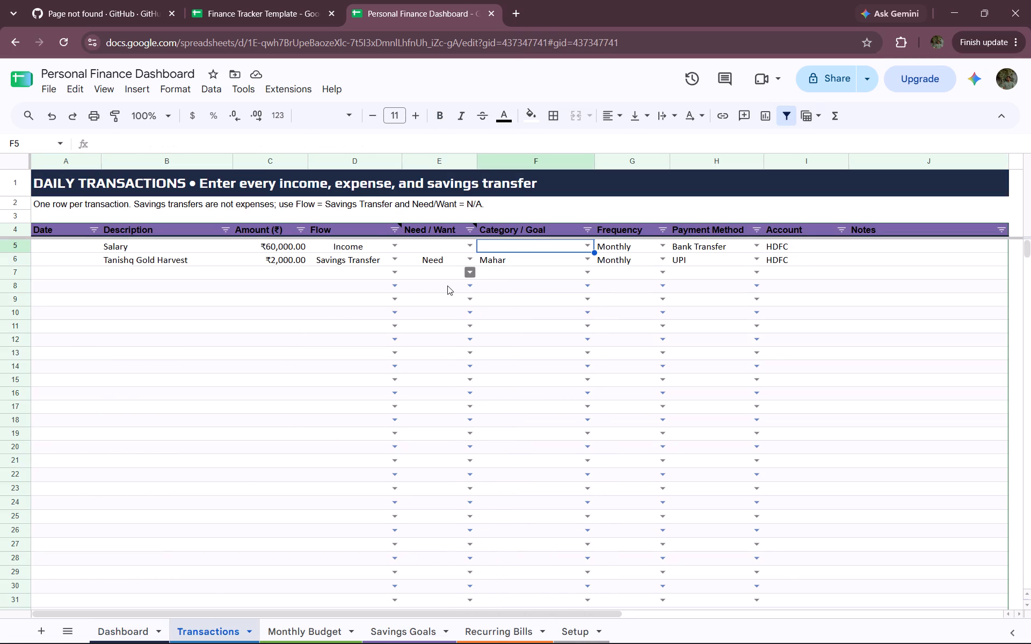
{"action": "left_click", "coordinate": [471, 251]}
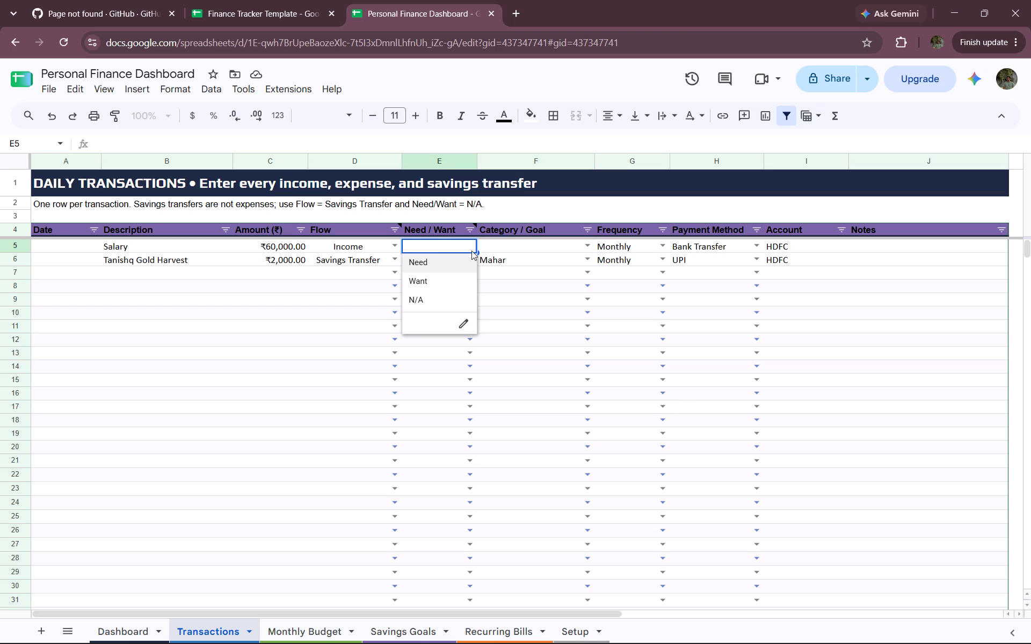
{"action": "key", "text": "Escape"}
{"action": "left_click", "coordinate": [372, 254]}
{"action": "left_click", "coordinate": [400, 244]}
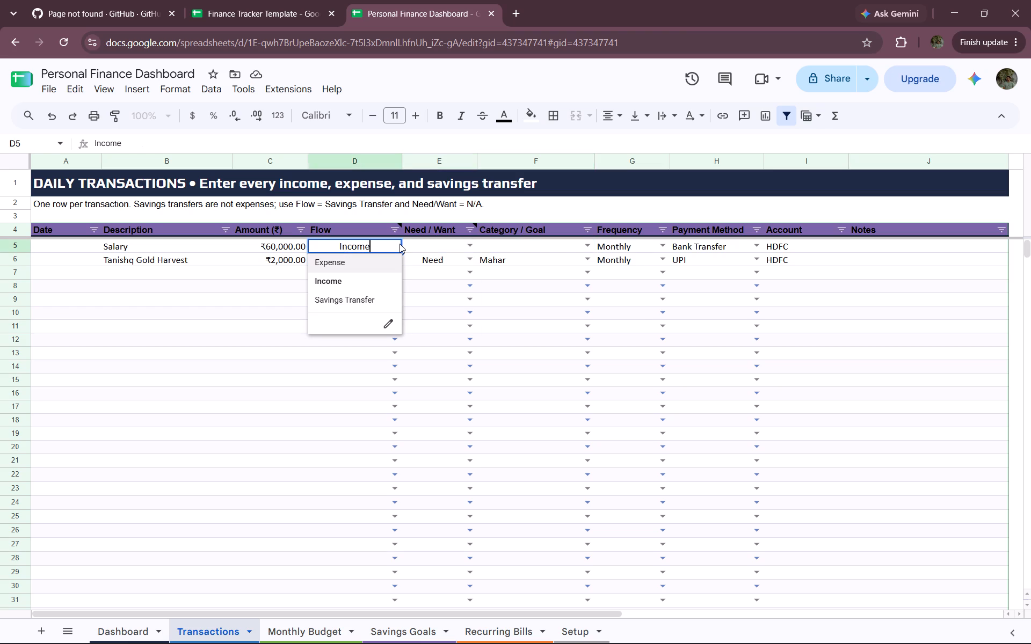
{"action": "key", "text": "Escape"}
{"action": "left_click", "coordinate": [222, 247]}
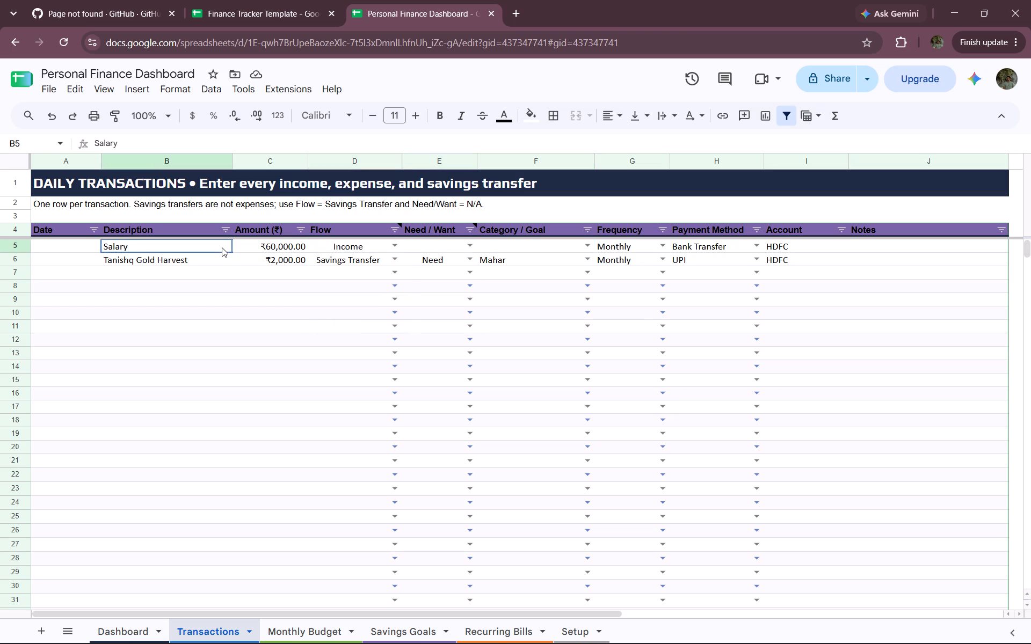
{"action": "left_click", "coordinate": [136, 632]}
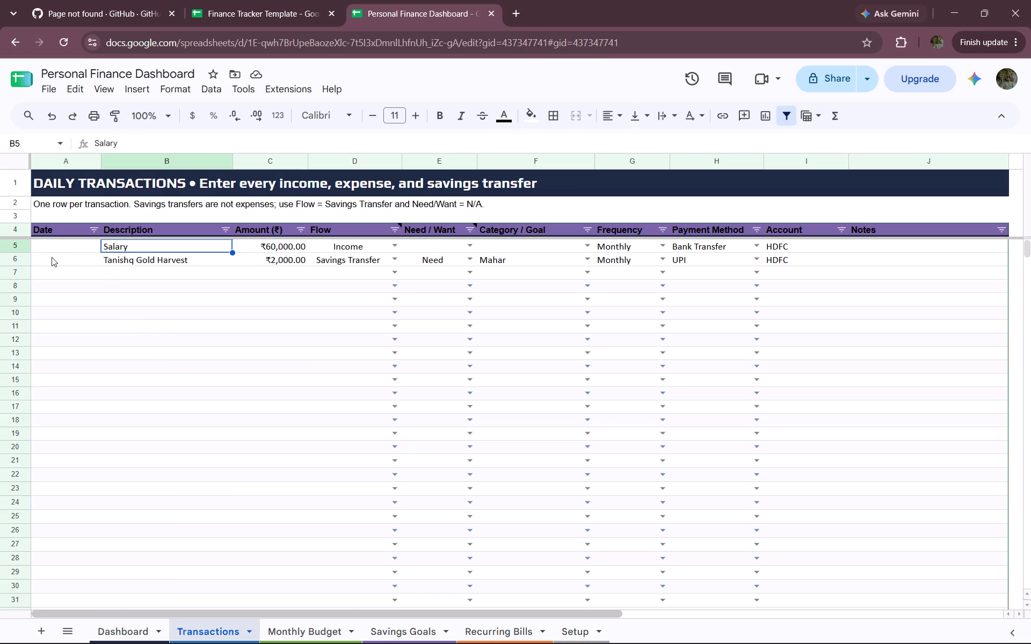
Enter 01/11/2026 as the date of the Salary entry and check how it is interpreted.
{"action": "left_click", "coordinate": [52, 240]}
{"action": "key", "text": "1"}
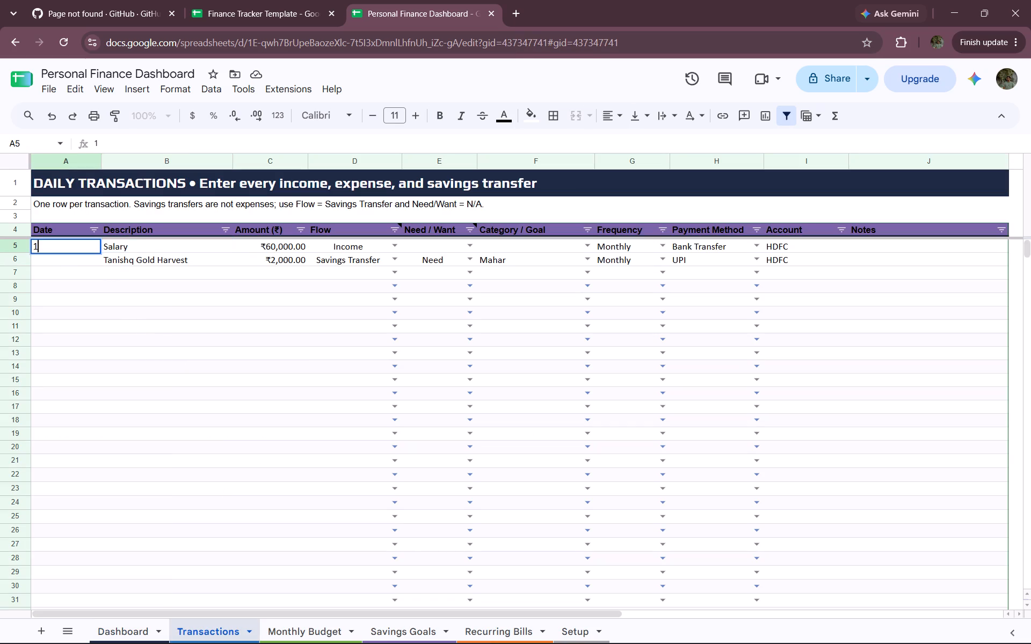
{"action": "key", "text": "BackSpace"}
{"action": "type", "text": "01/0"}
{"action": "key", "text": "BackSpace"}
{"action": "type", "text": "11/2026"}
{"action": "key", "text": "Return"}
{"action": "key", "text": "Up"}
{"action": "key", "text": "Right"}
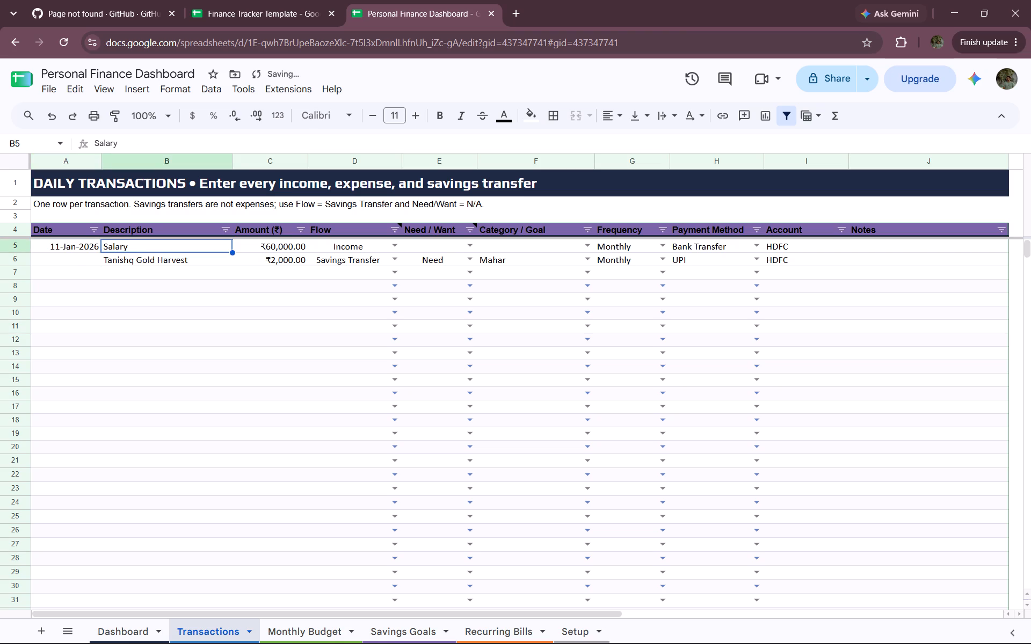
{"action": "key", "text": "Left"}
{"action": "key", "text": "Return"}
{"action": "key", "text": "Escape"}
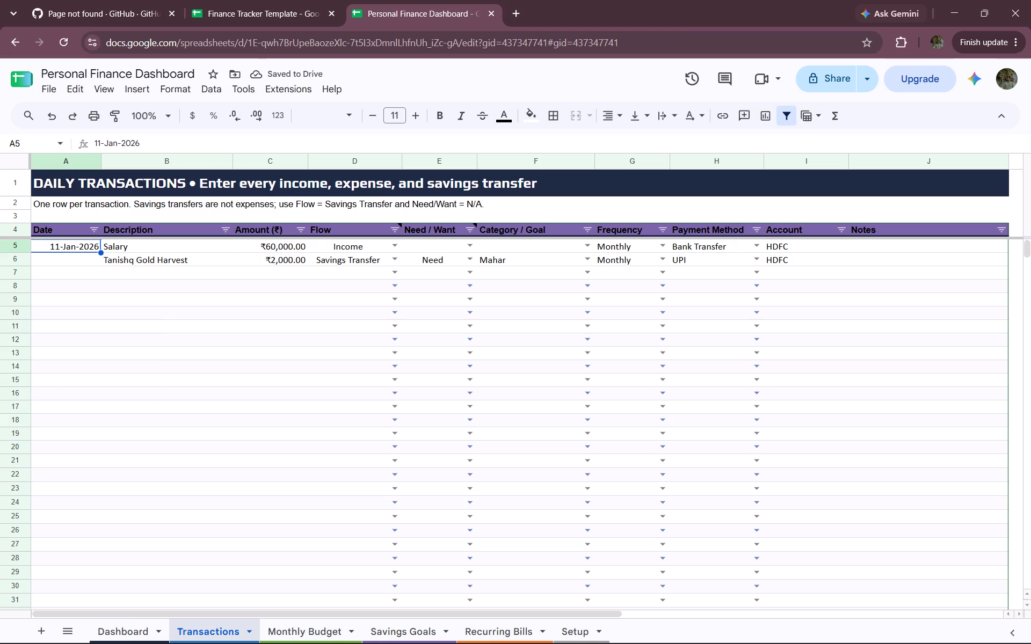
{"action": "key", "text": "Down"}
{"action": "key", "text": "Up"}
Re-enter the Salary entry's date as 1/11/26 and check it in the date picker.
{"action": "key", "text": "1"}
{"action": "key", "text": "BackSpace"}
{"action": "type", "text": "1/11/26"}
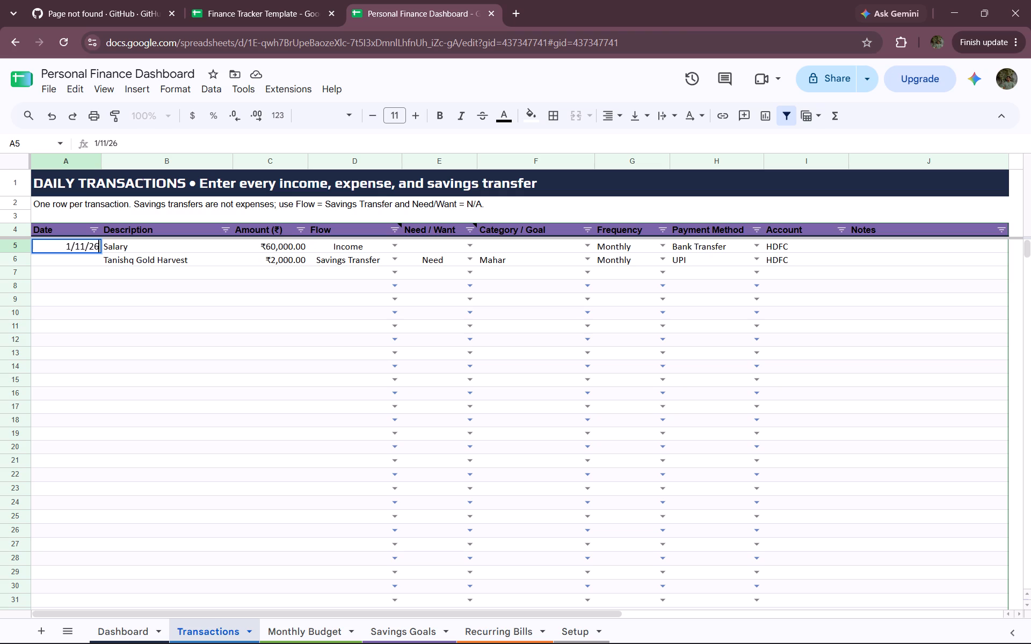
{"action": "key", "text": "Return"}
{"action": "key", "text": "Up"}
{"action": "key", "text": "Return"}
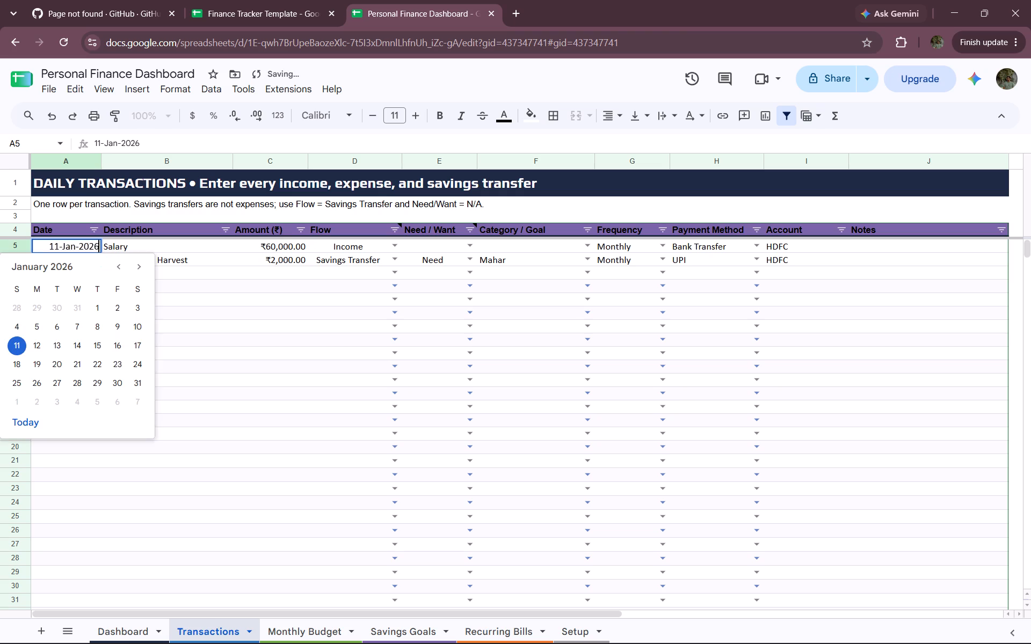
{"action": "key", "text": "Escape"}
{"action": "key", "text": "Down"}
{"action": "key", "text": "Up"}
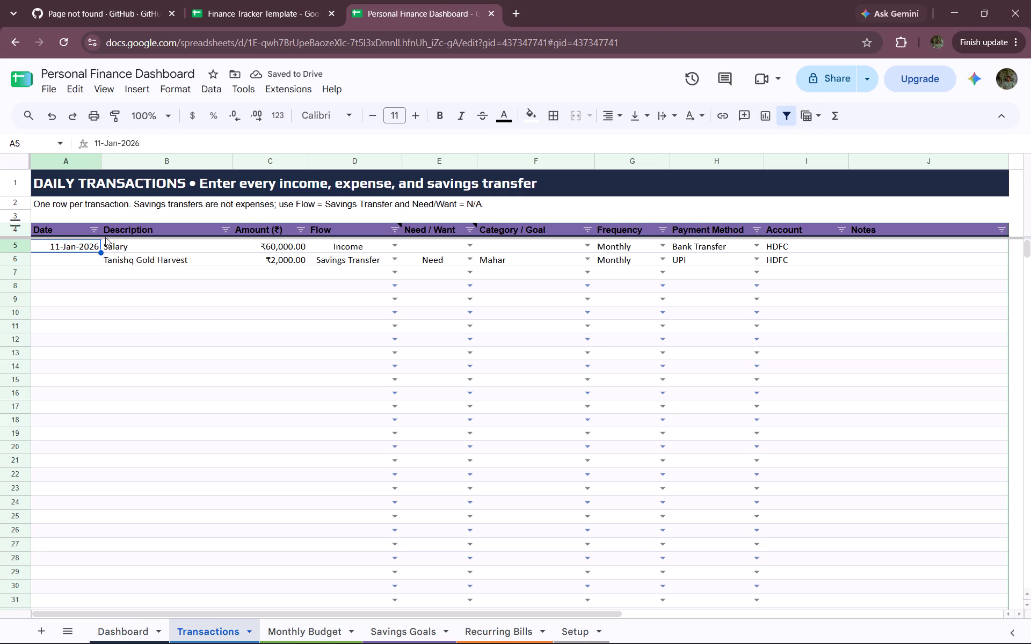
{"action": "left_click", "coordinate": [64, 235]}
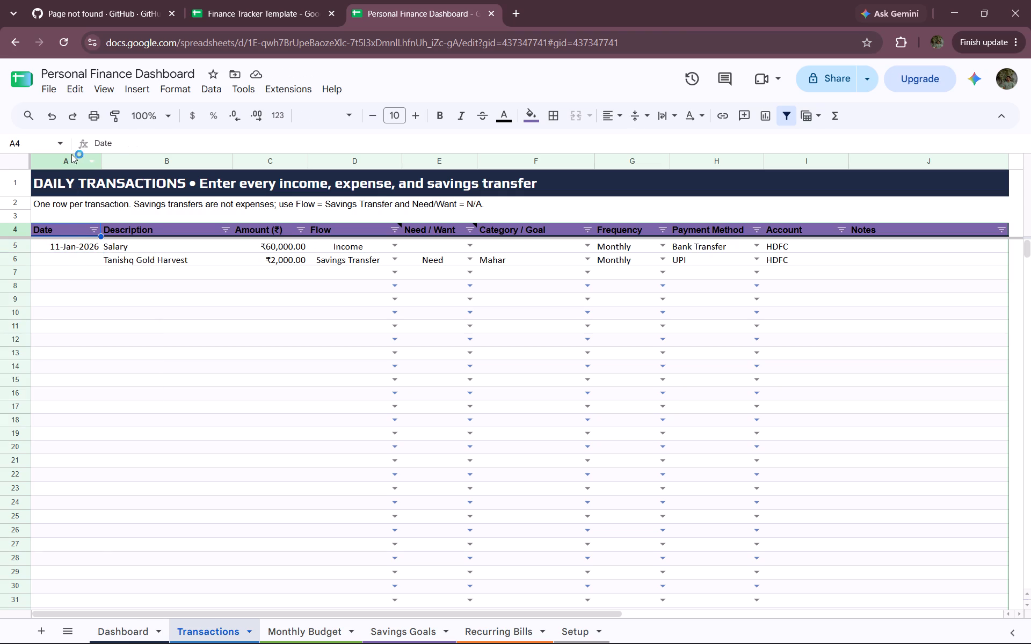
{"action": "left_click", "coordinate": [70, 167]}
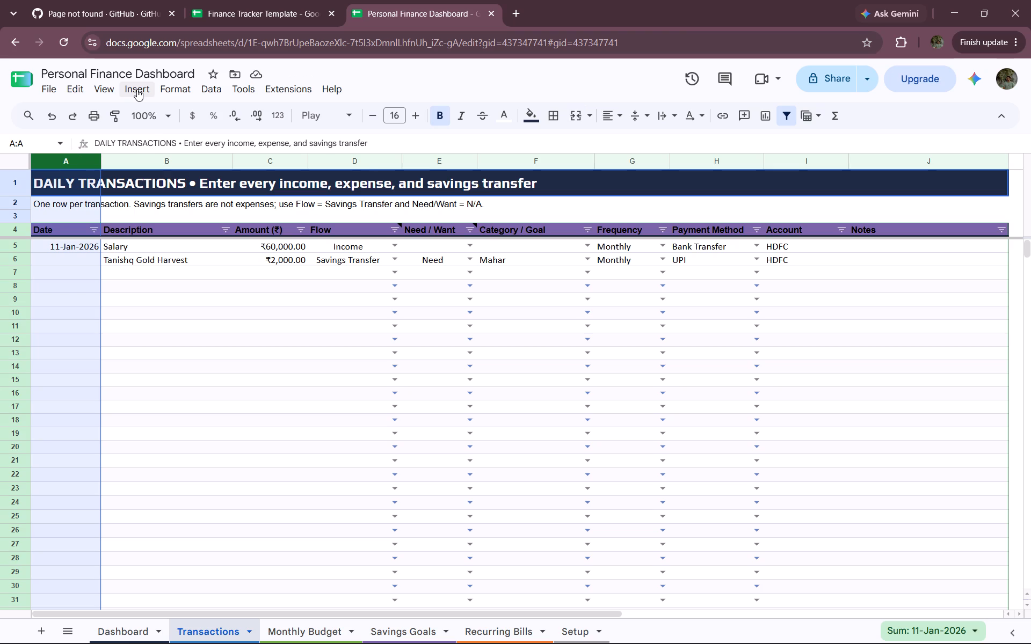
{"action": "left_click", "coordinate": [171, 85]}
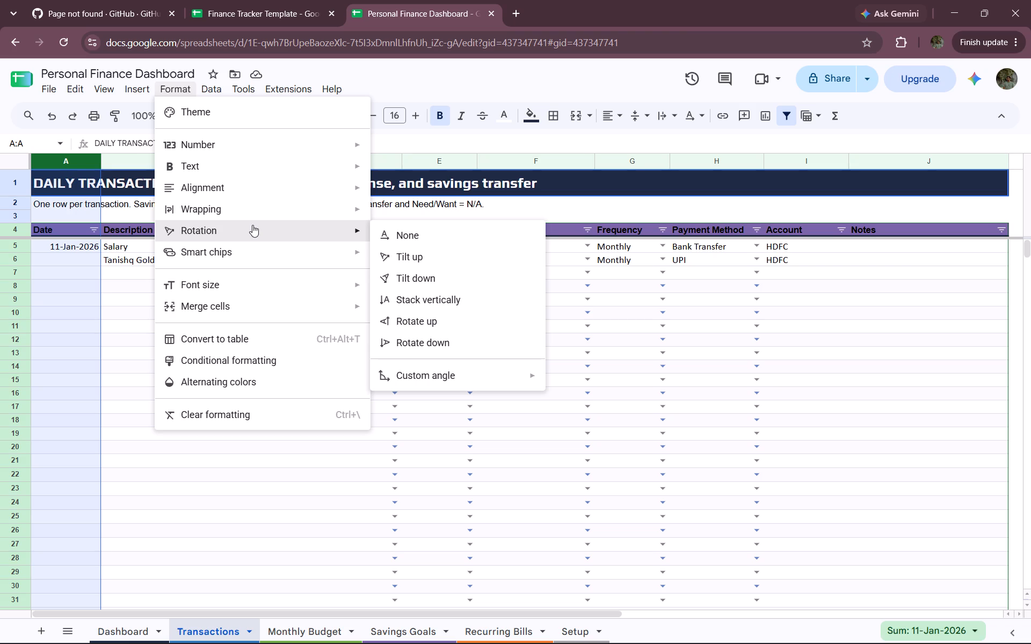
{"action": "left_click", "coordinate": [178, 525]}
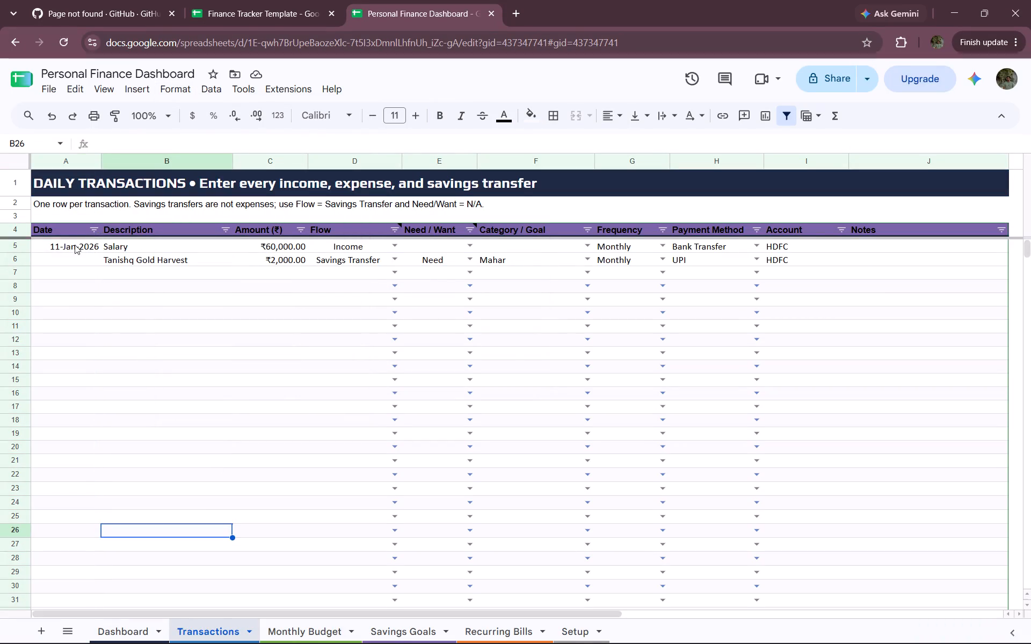
Set the Salary entry's date to 11/01/26, in month-first order.
{"action": "left_click", "coordinate": [75, 243]}
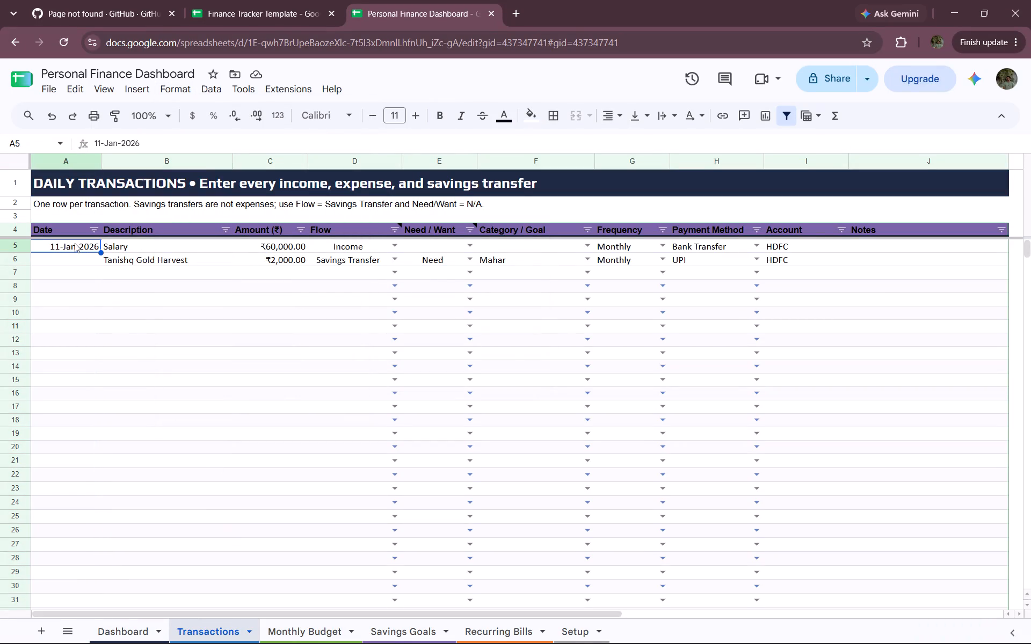
{"action": "type", "text": "11/"}
{"action": "type", "text": "01/26"}
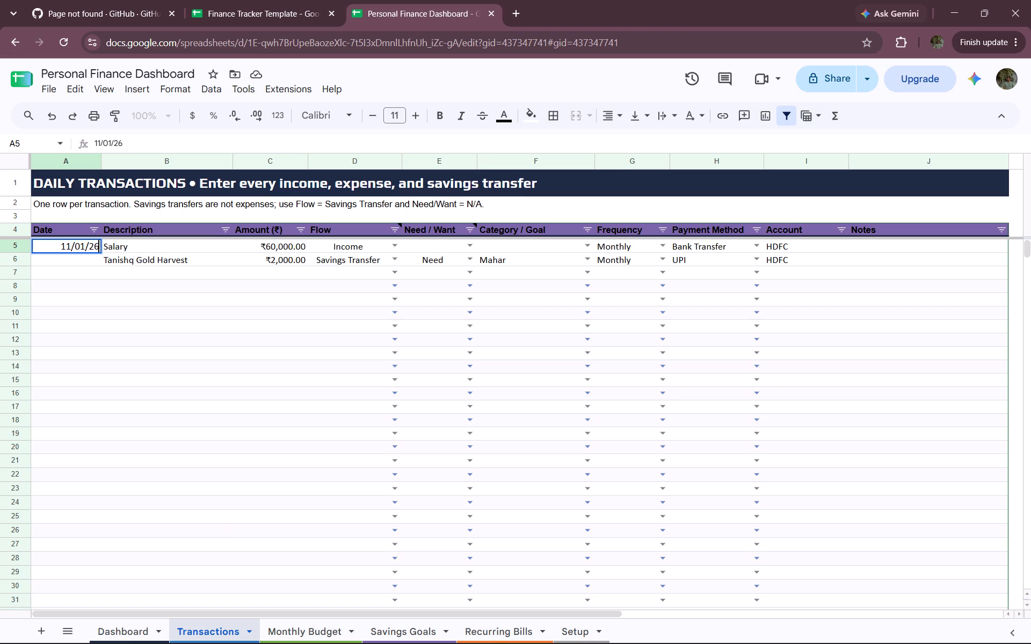
{"action": "key", "text": "Return"}
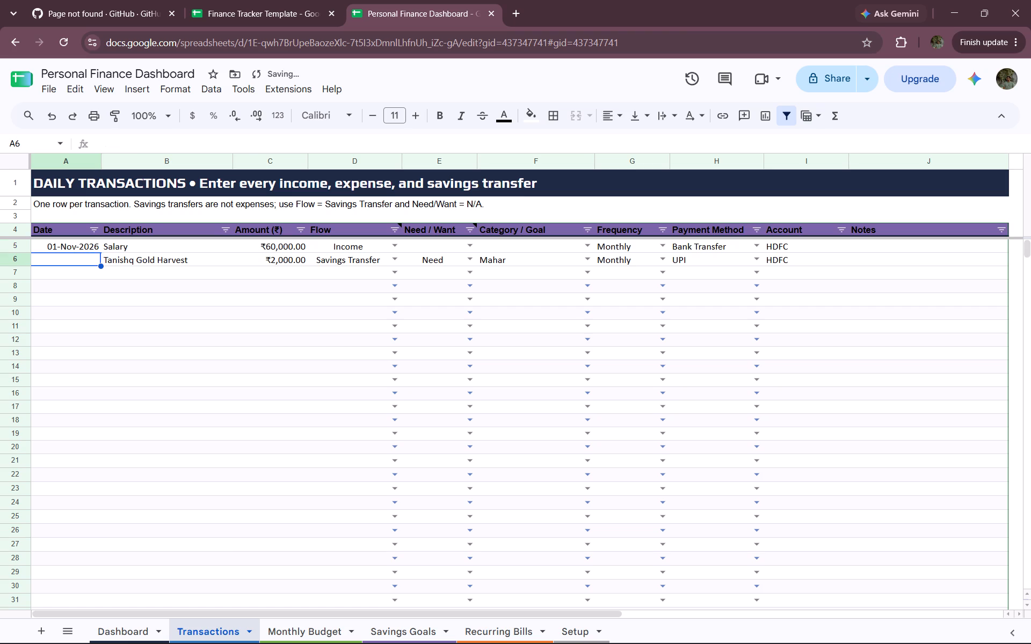
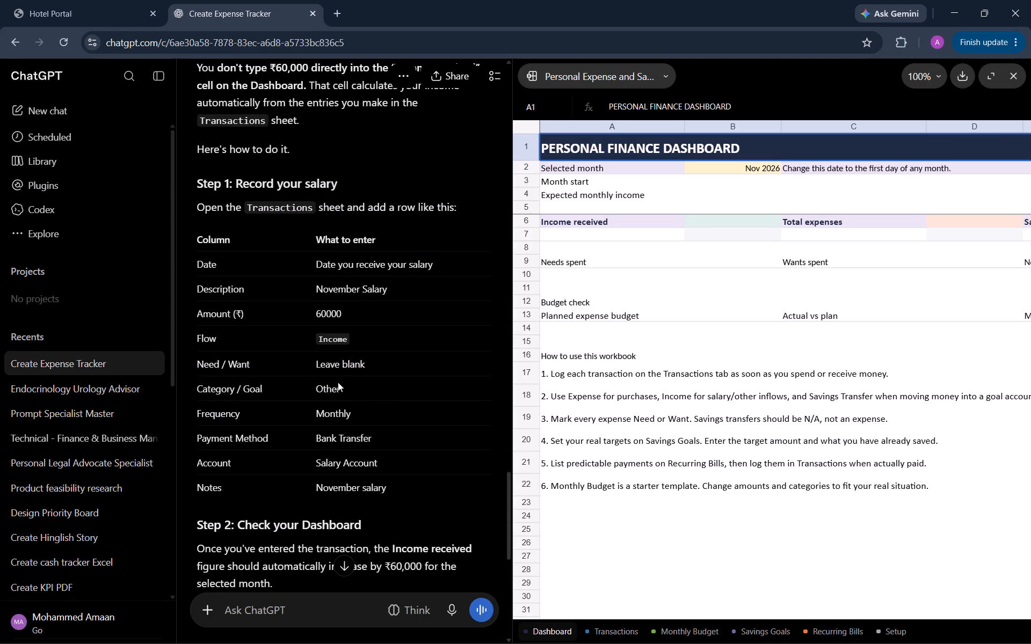
Switch to the finance spreadsheet and set the Salary entry's Category / Goal to Other.
{"action": "key", "text": "alt+Tab"}
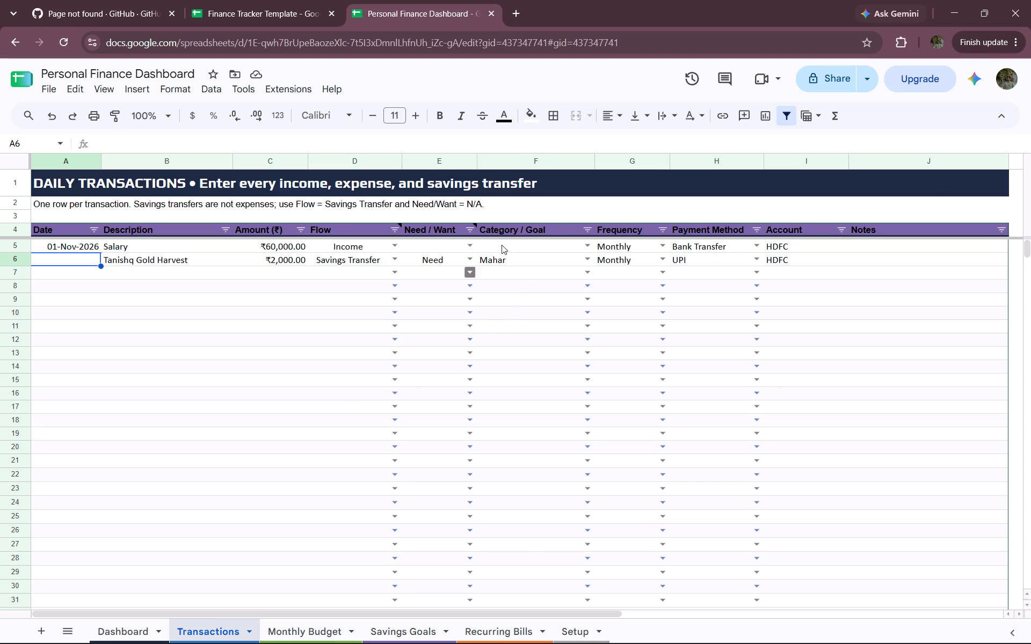
{"action": "left_click", "coordinate": [593, 251]}
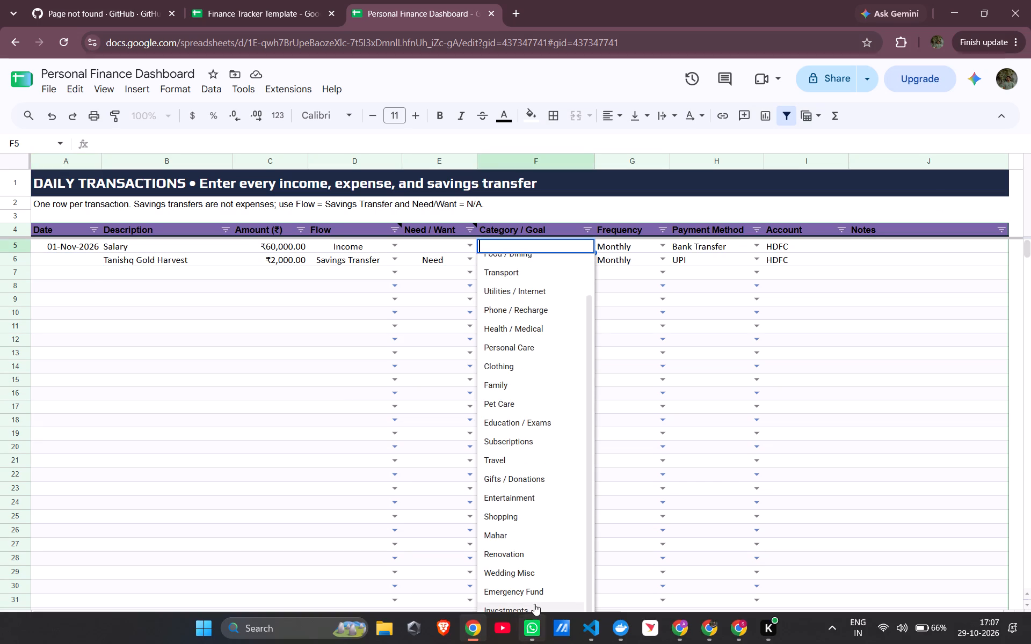
{"action": "left_click", "coordinate": [514, 626]}
{"action": "key", "text": "alt+Tab"}
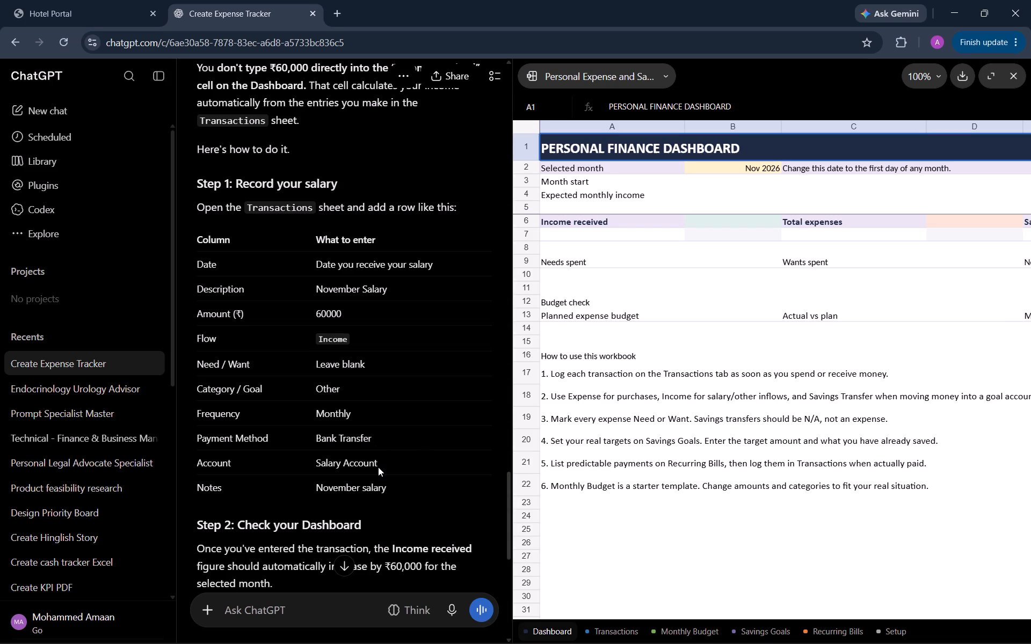
{"action": "key", "text": "alt+Tab"}
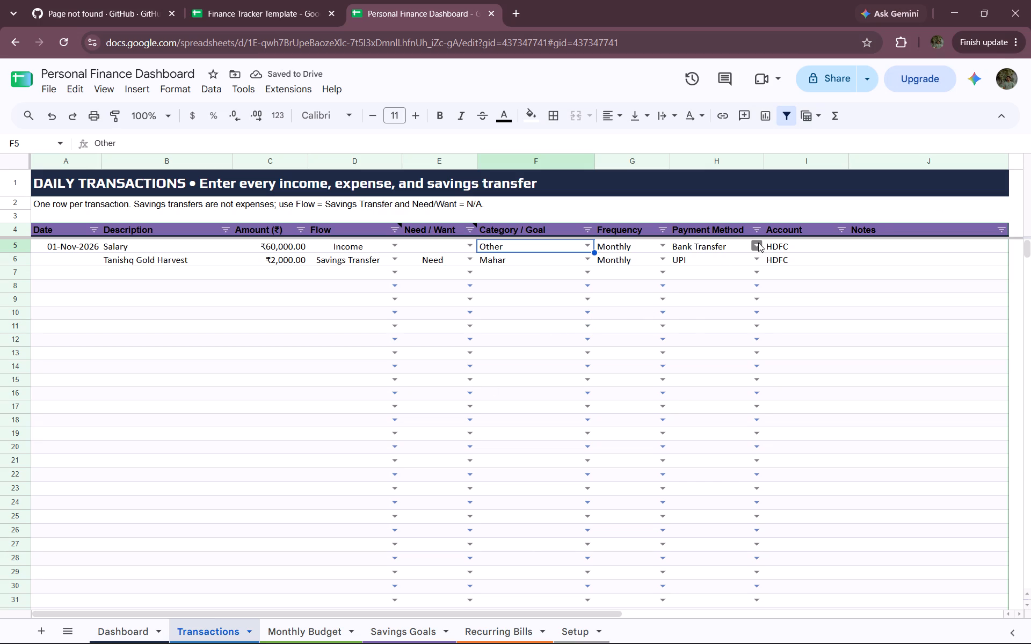
{"action": "left_click", "coordinate": [758, 243]}
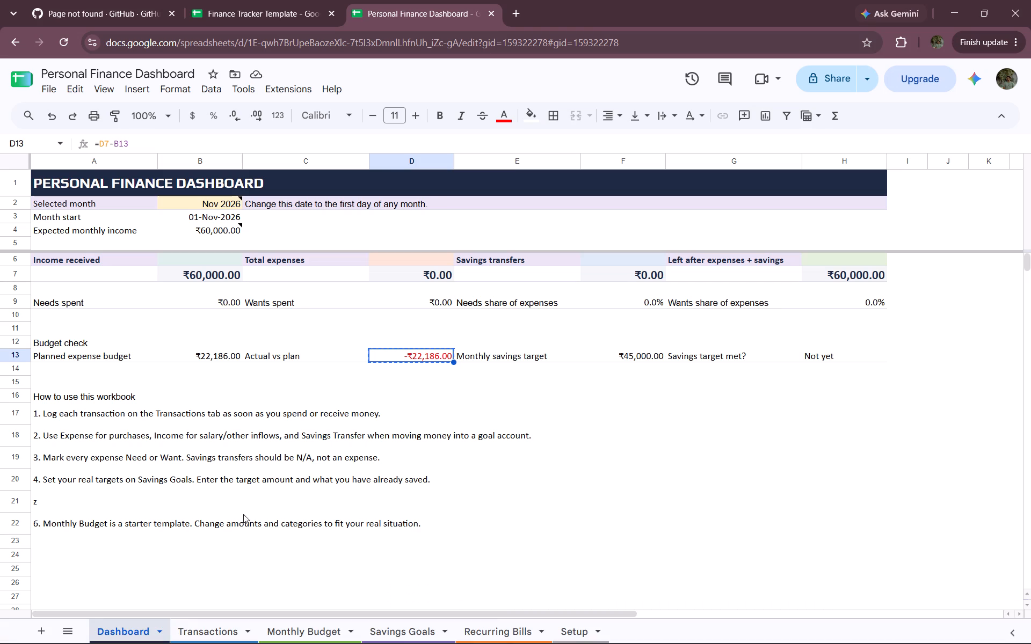
{"action": "left_click", "coordinate": [202, 638]}
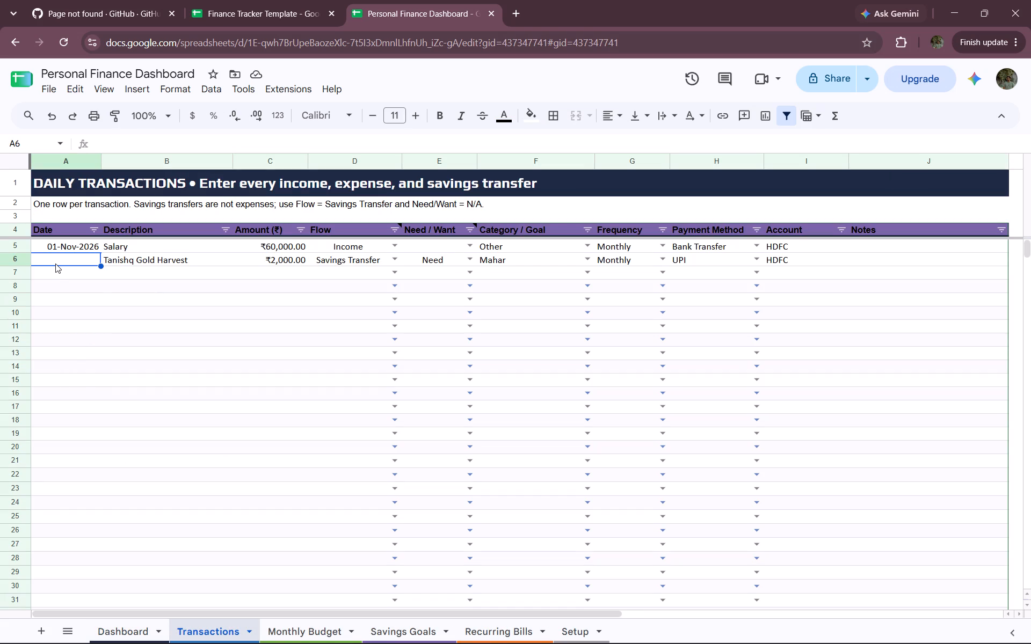
{"action": "type", "text": "11/01"}
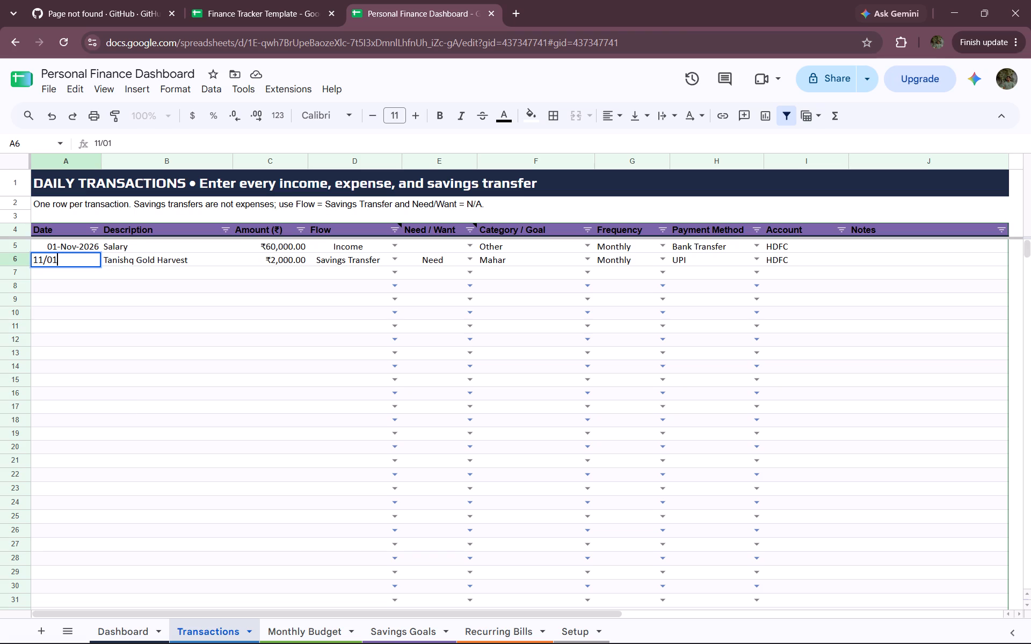
{"action": "key", "text": "slash"}
{"action": "type", "text": "26"}
{"action": "key", "text": "Return"}
{"action": "key", "text": "Up"}
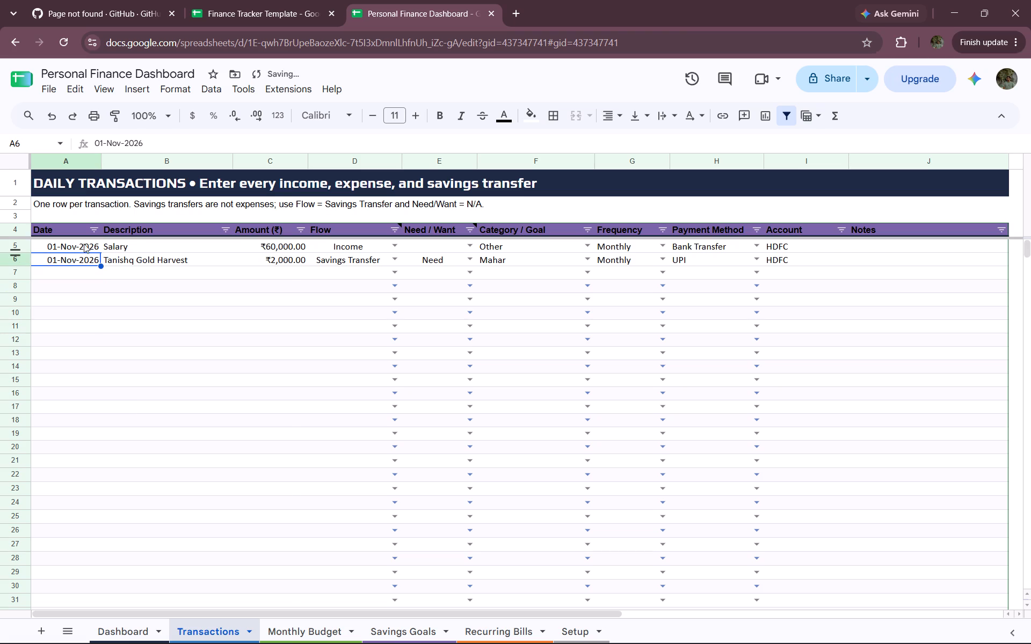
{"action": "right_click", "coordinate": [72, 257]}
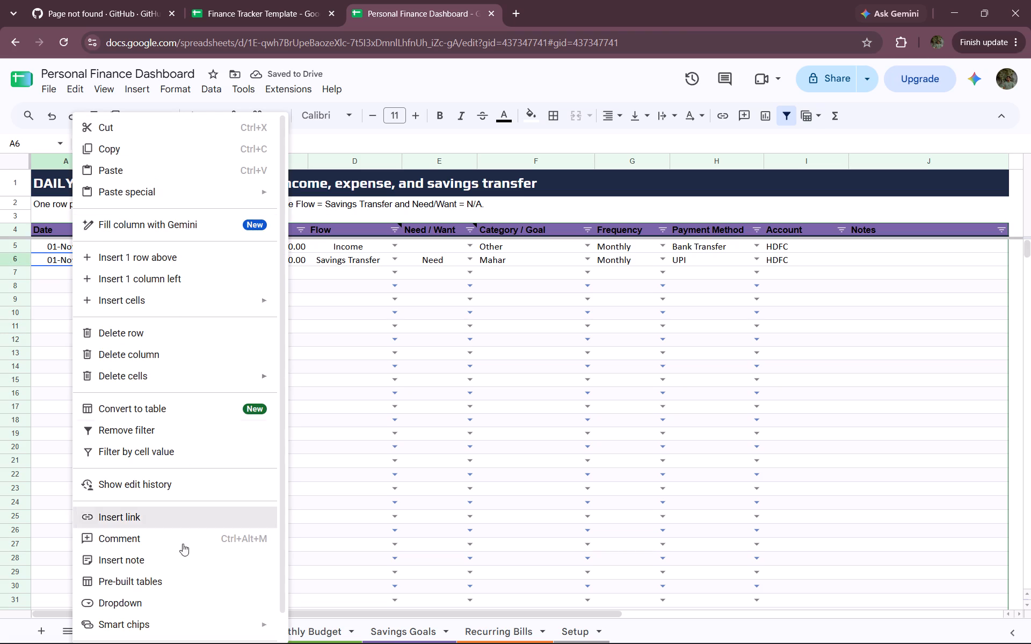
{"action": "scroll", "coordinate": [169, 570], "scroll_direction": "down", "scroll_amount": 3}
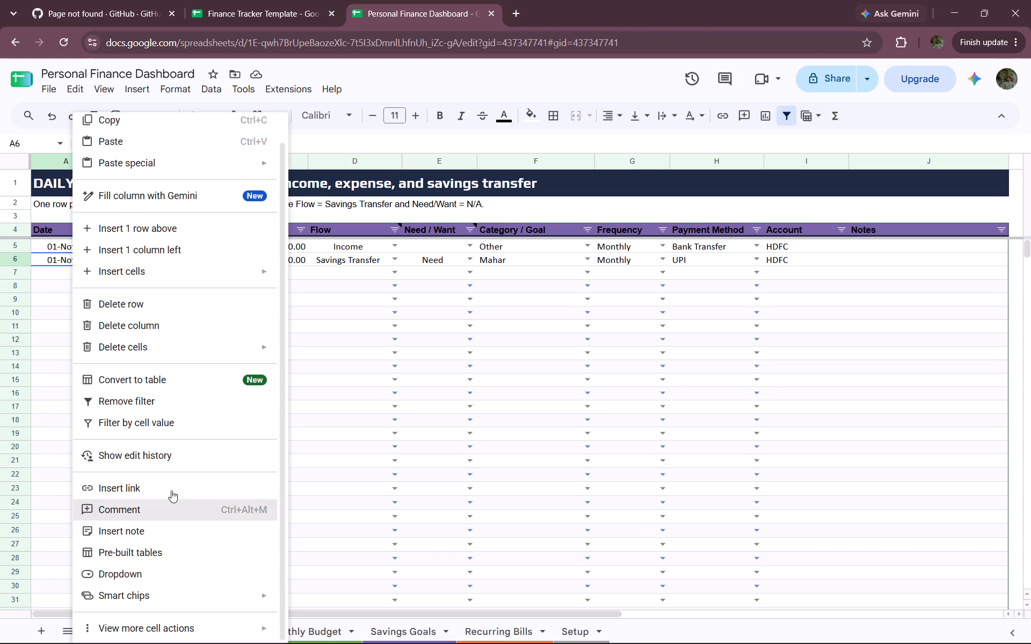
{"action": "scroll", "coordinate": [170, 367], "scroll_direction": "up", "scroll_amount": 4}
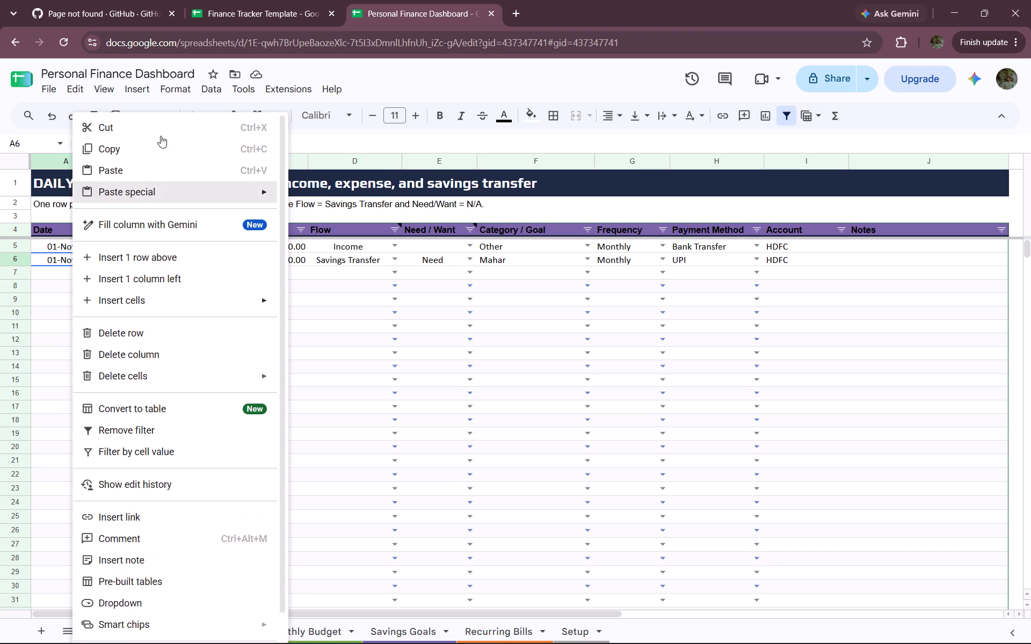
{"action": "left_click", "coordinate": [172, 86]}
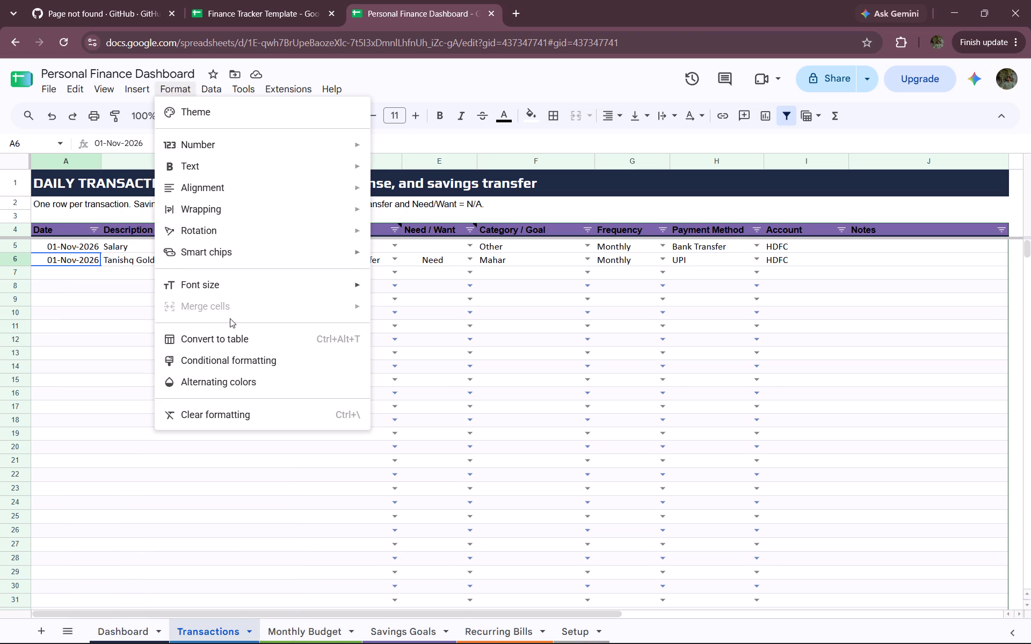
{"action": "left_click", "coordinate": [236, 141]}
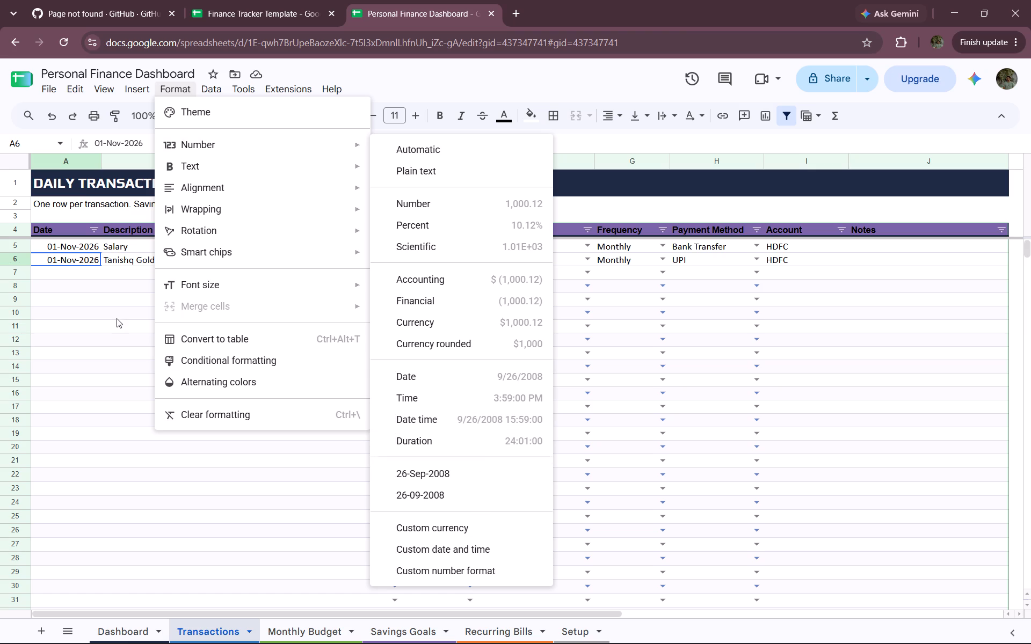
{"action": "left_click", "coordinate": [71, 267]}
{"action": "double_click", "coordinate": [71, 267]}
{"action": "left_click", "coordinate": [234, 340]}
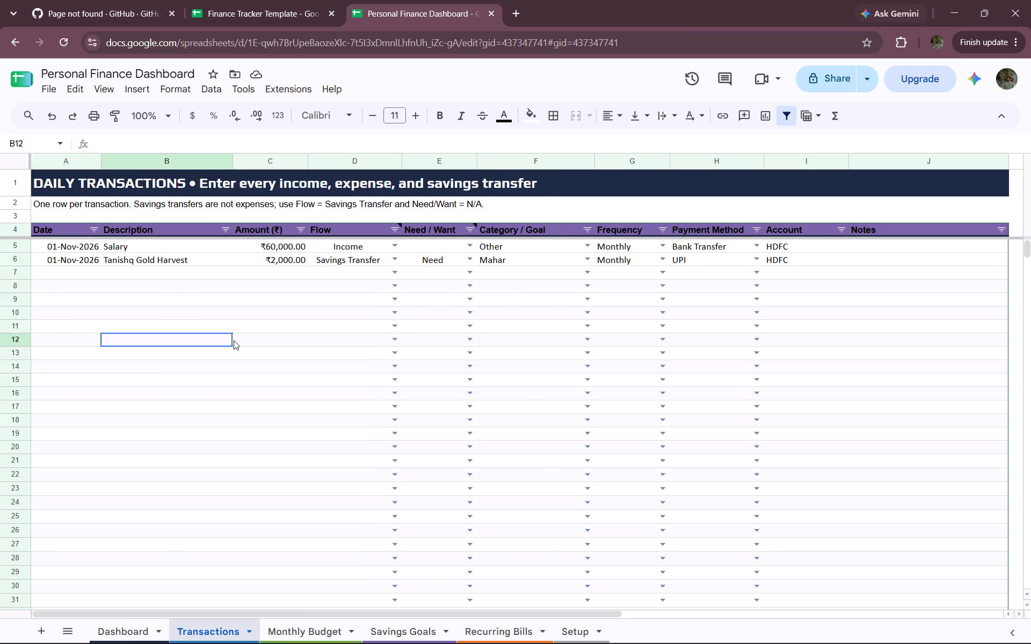
Apply the Date number format to empty cell A9 in the Date column of Transactions.
{"action": "left_click", "coordinate": [86, 296]}
{"action": "left_click", "coordinate": [79, 292]}
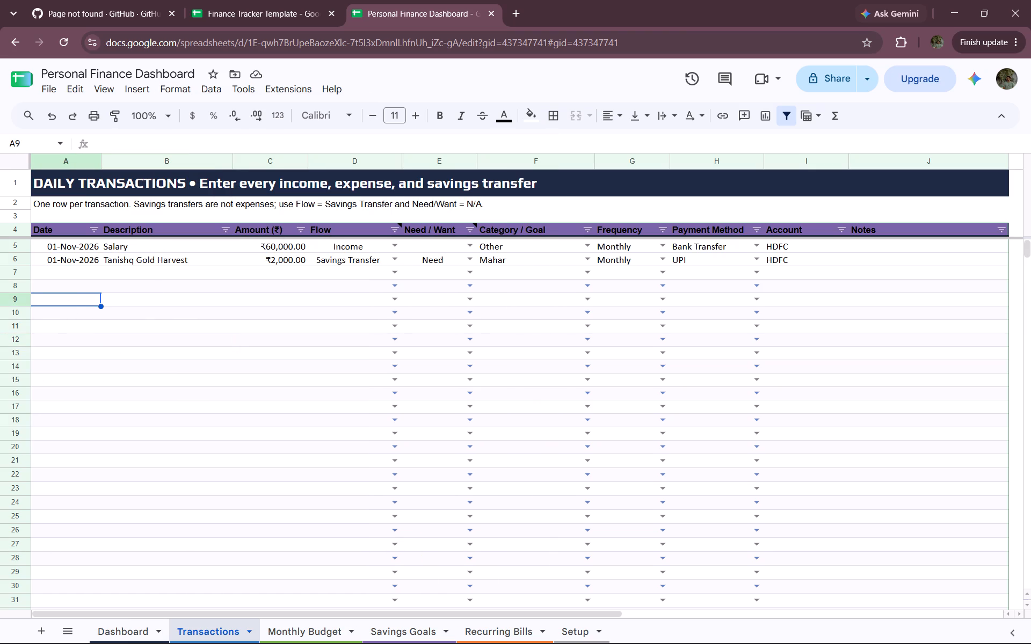
{"action": "left_click", "coordinate": [60, 308]}
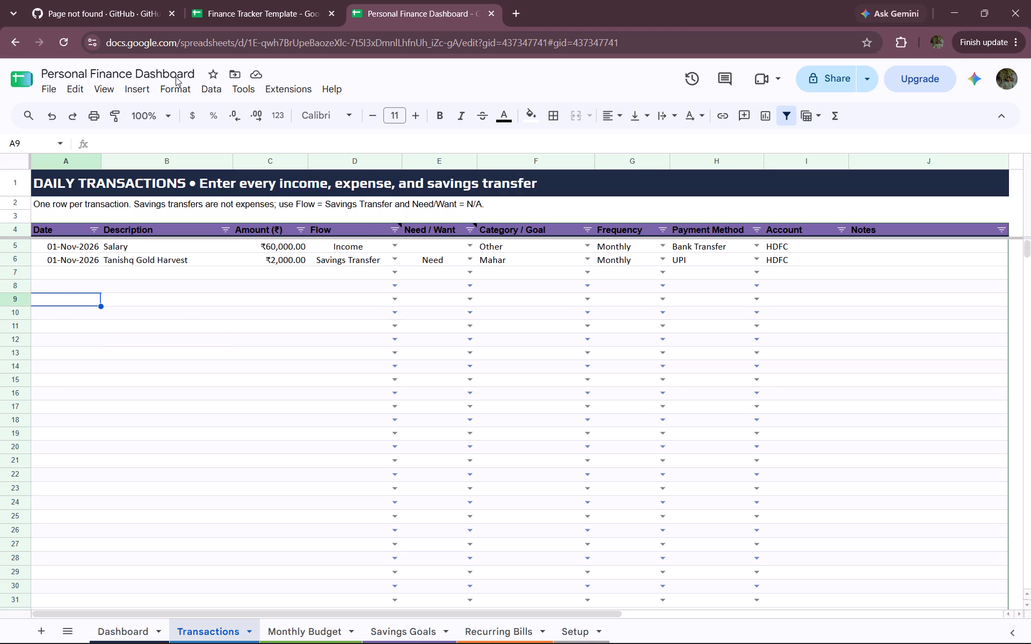
{"action": "left_click", "coordinate": [177, 83]}
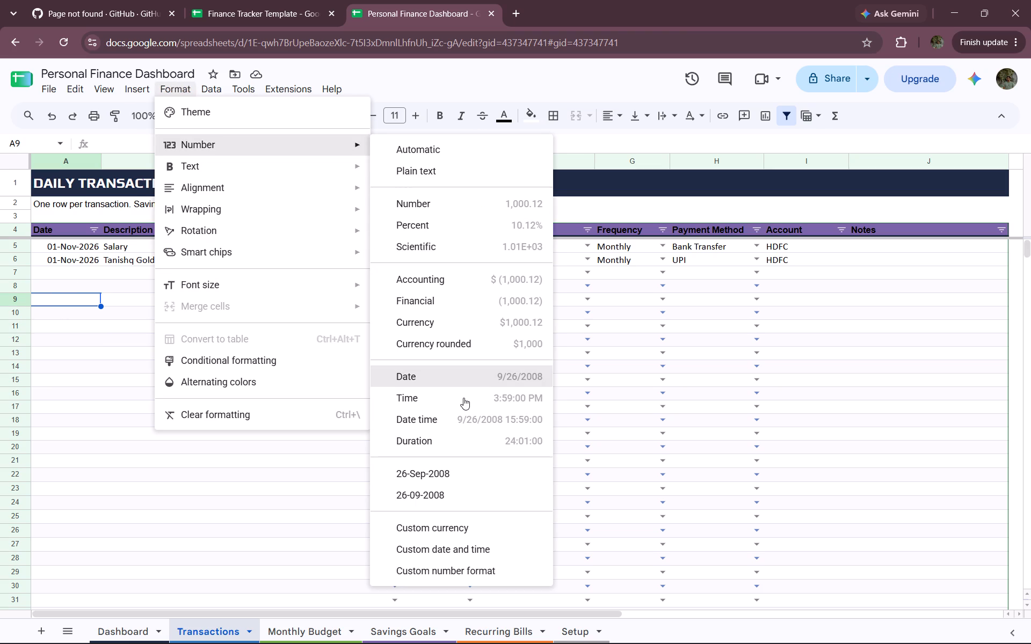
{"action": "left_click", "coordinate": [473, 376]}
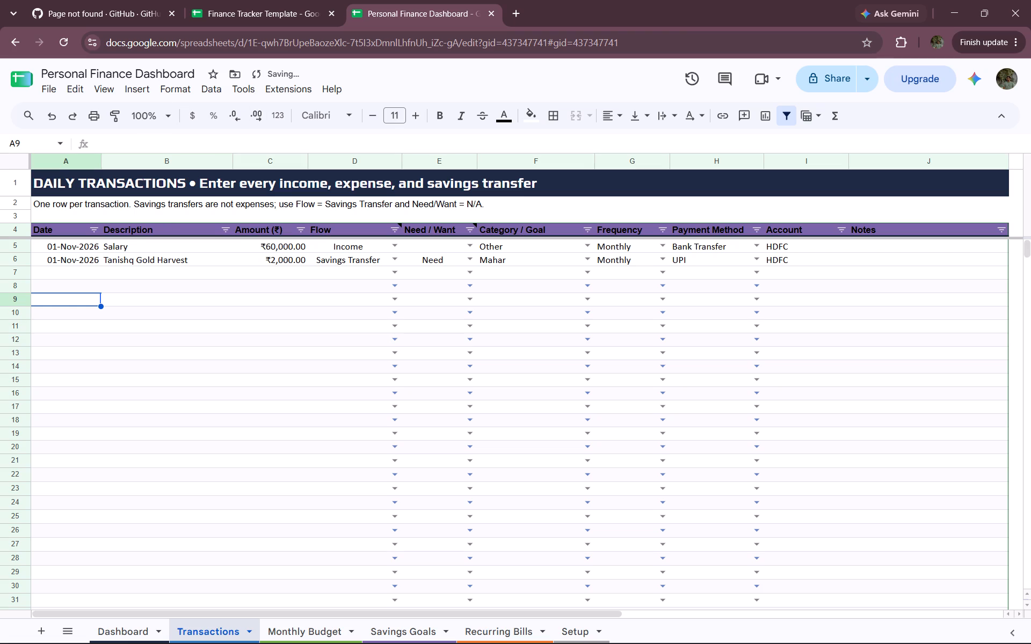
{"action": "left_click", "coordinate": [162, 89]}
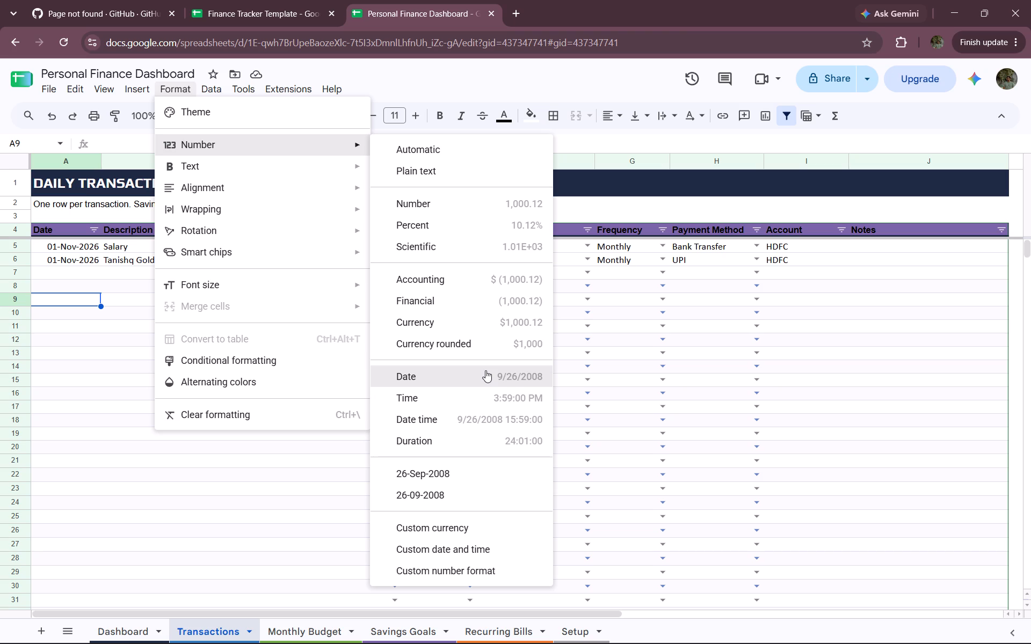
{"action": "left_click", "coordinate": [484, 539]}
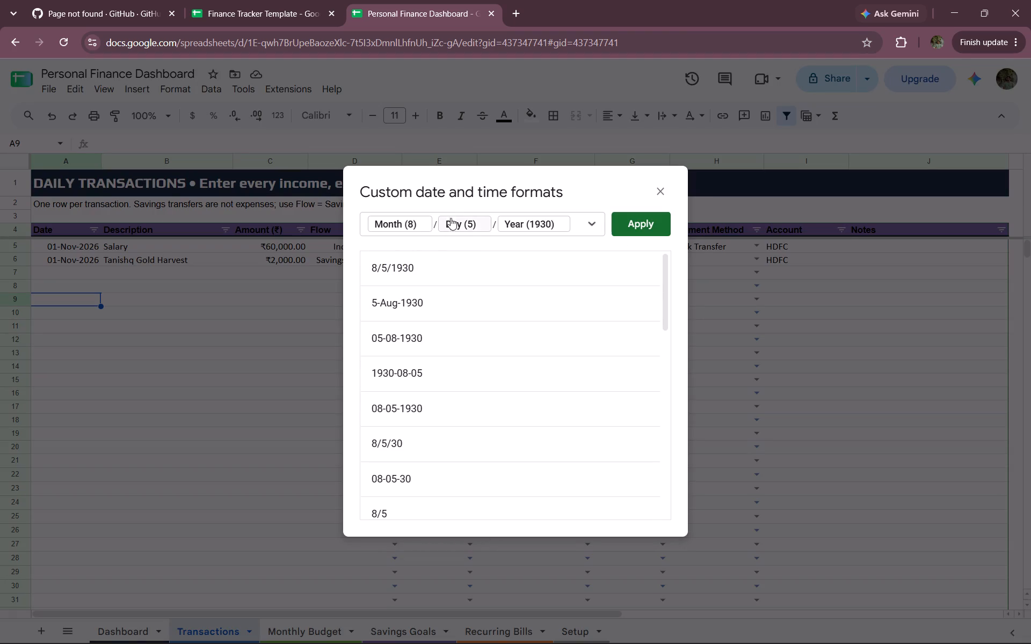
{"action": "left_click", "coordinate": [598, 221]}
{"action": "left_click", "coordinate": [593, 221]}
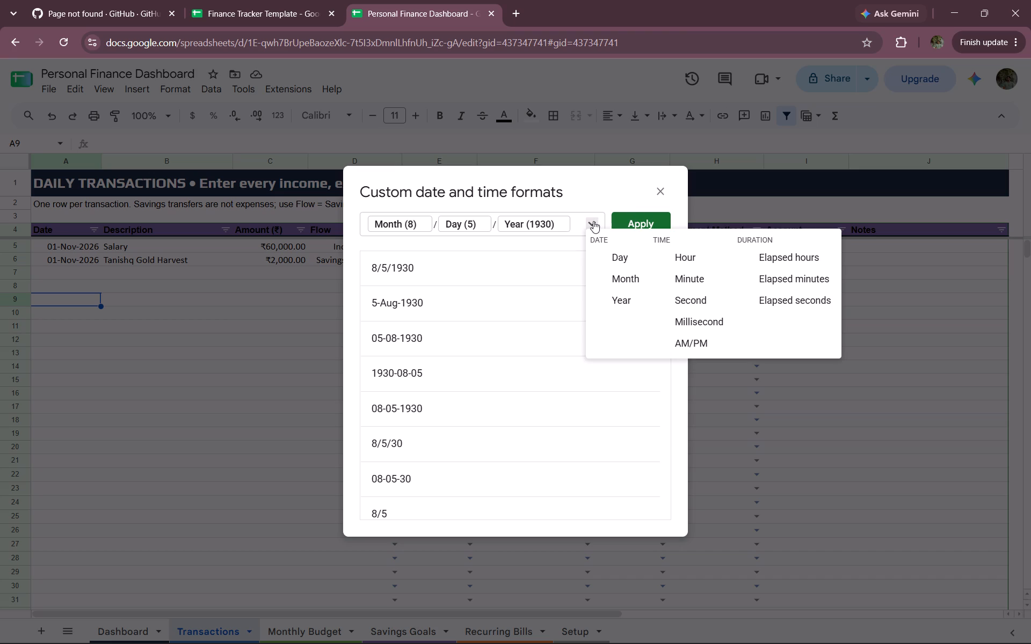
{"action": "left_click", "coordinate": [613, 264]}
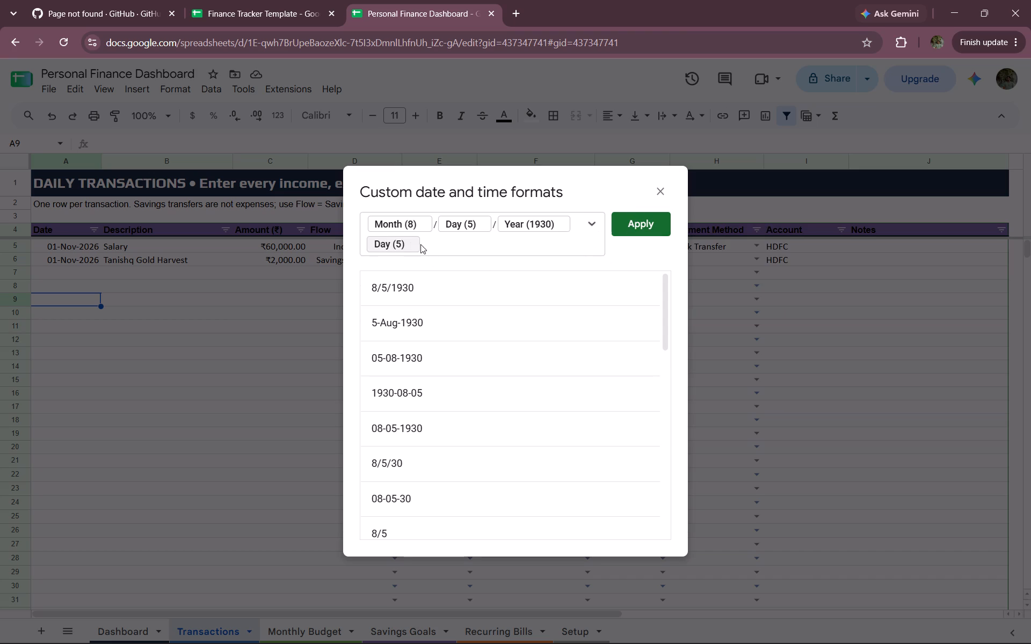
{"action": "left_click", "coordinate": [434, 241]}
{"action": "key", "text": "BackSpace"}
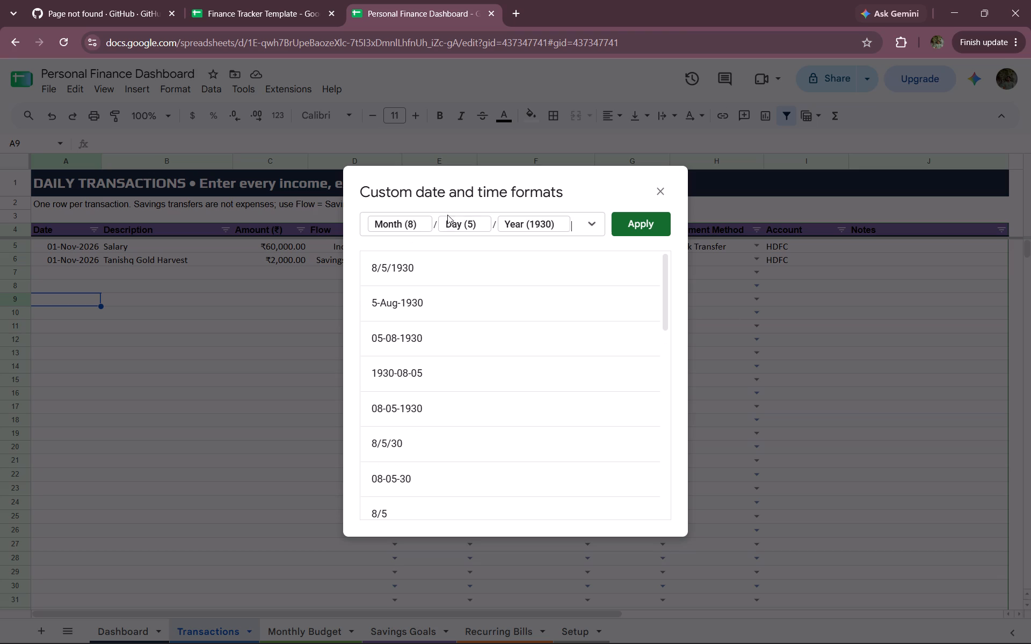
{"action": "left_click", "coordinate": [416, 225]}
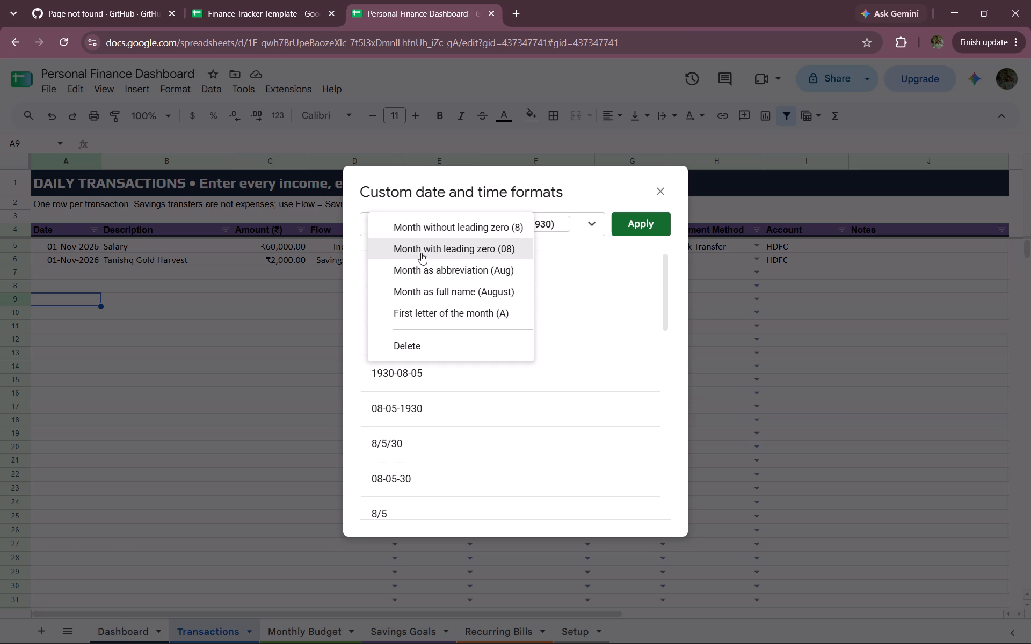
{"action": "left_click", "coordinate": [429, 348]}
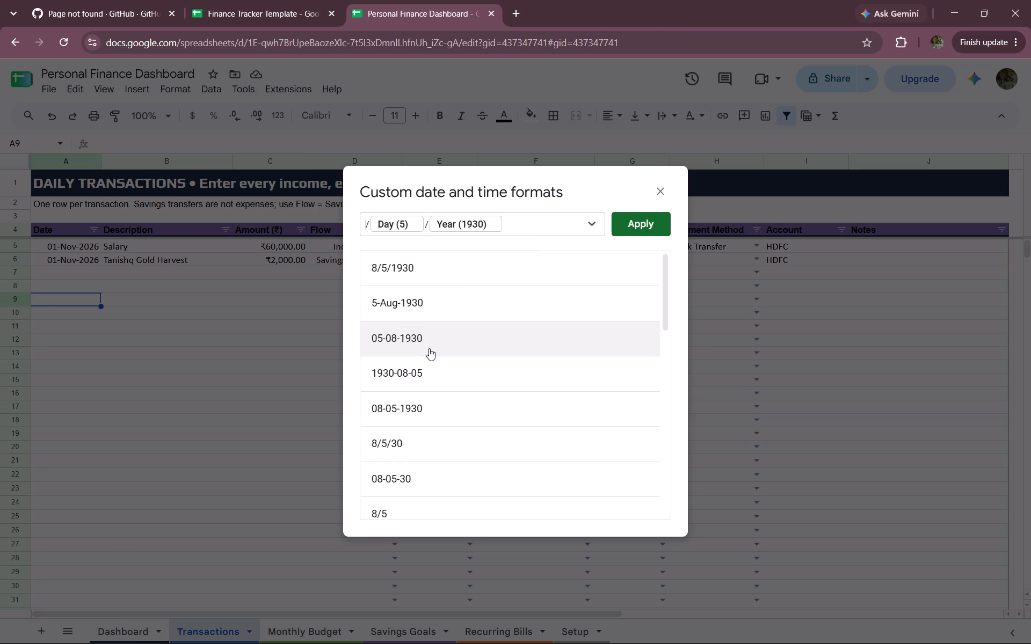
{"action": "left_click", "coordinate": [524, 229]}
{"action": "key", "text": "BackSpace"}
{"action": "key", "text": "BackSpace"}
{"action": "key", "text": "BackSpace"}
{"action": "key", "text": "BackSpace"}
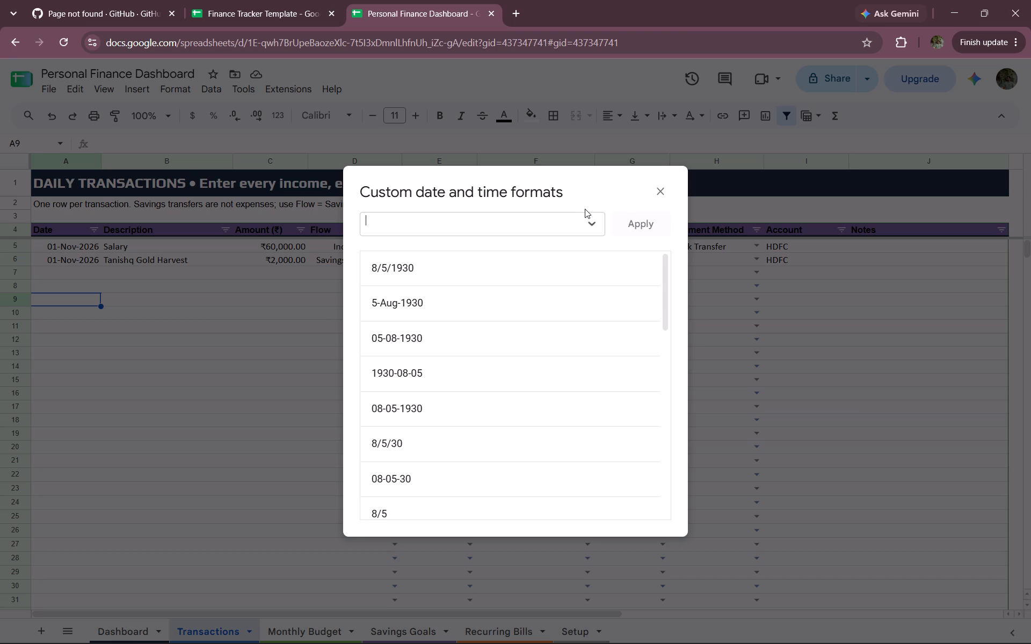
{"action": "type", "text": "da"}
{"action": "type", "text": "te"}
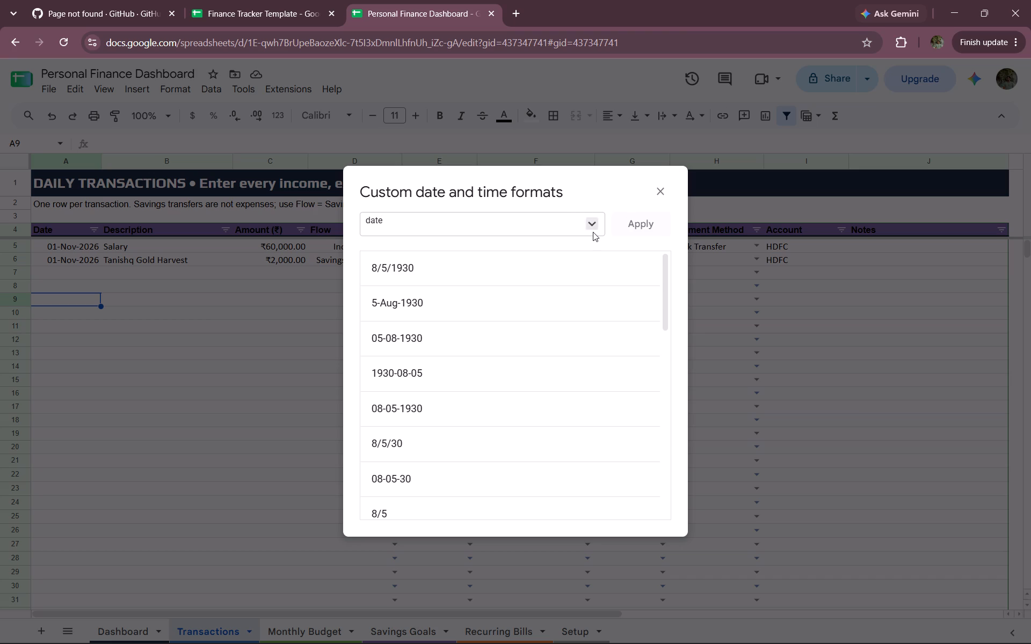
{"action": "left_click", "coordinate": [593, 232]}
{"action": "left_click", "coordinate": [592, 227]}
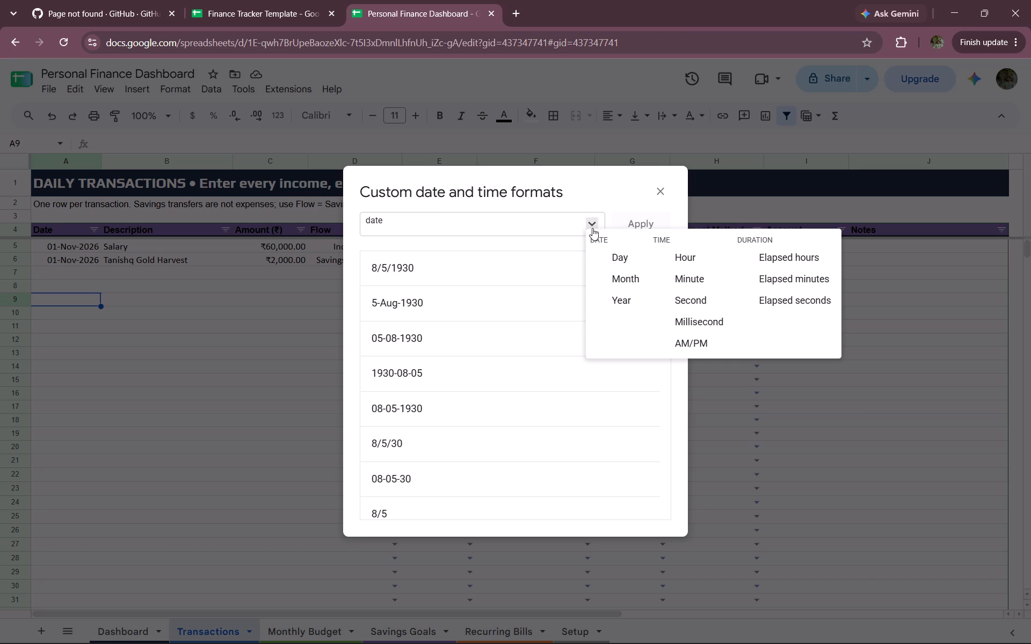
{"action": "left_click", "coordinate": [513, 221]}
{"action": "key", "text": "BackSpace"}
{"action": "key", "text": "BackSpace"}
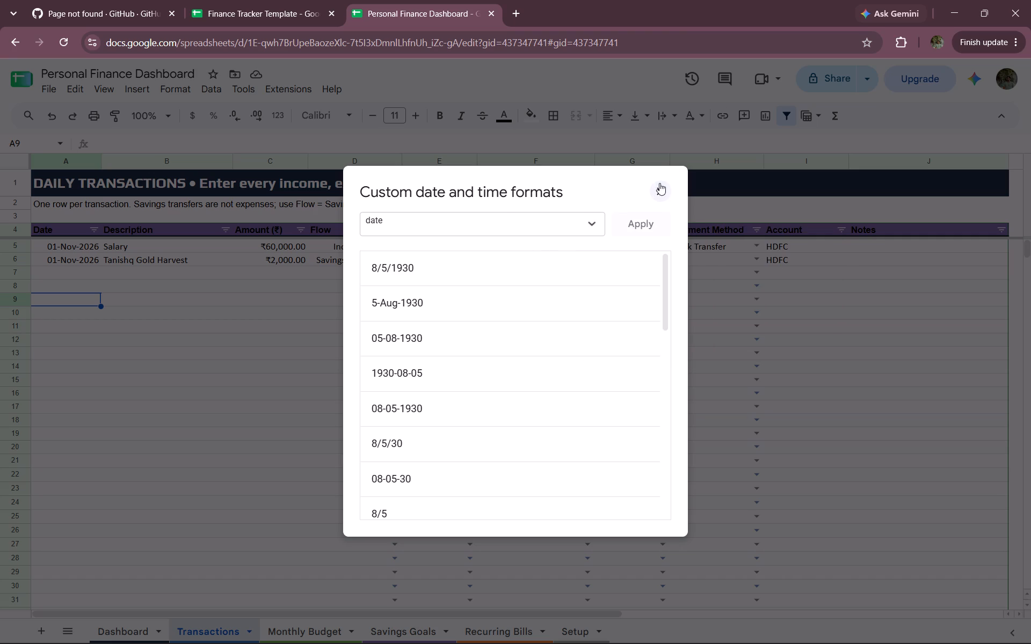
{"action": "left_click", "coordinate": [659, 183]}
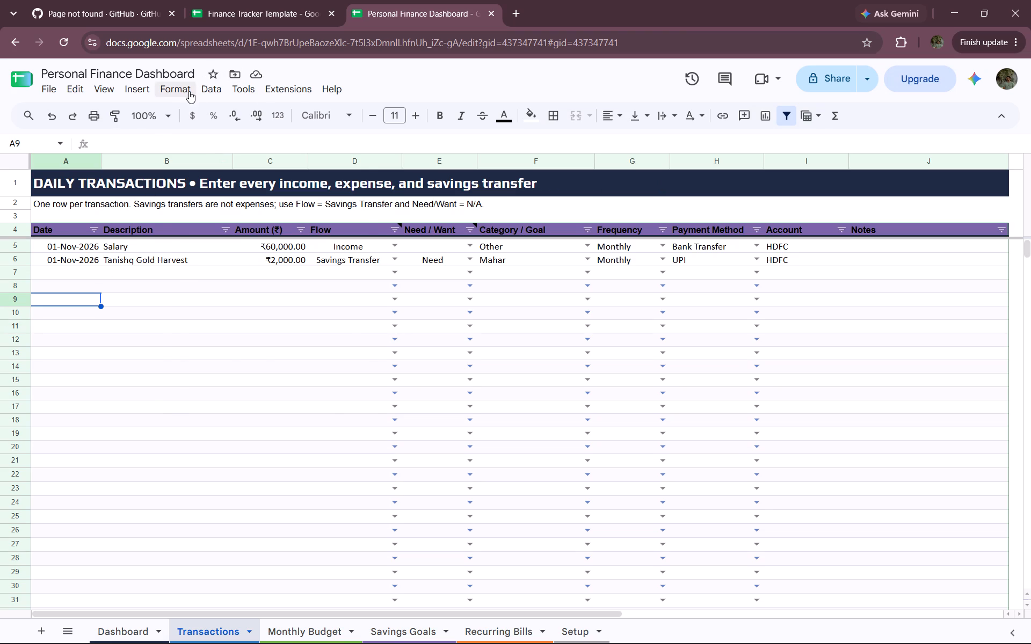
Open the custom date and time formats for cell A9 and examine the day, month and year options and the preset formats.
{"action": "left_click", "coordinate": [189, 91]}
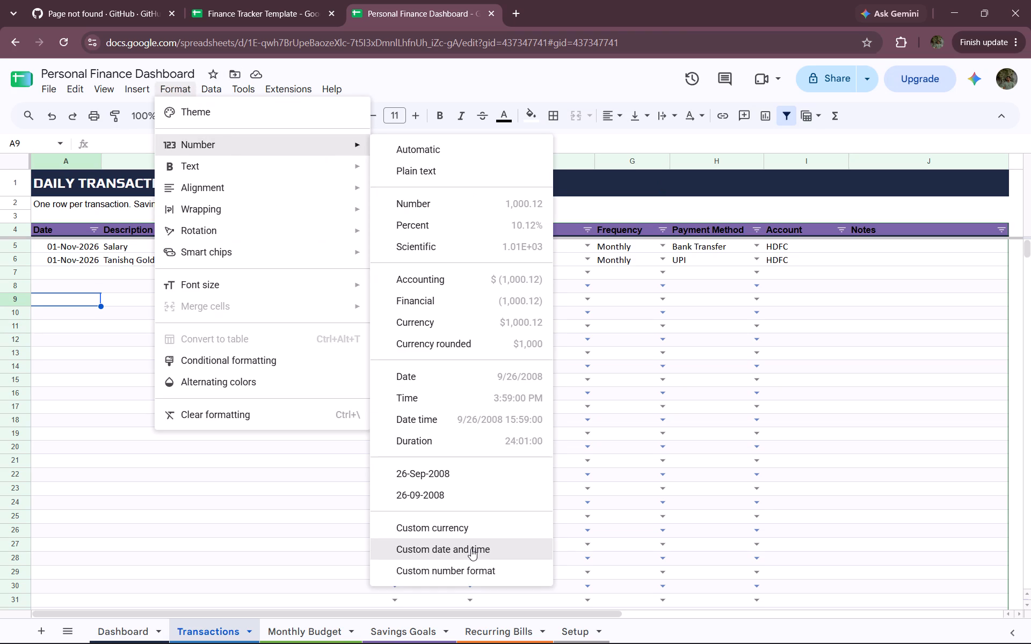
{"action": "left_click", "coordinate": [477, 545]}
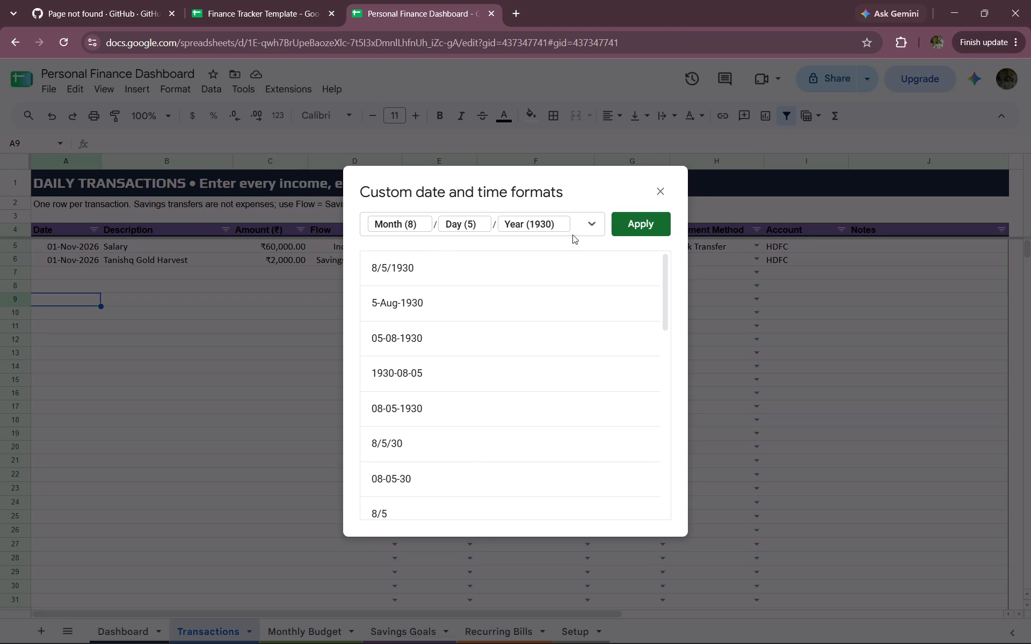
{"action": "left_click", "coordinate": [594, 225]}
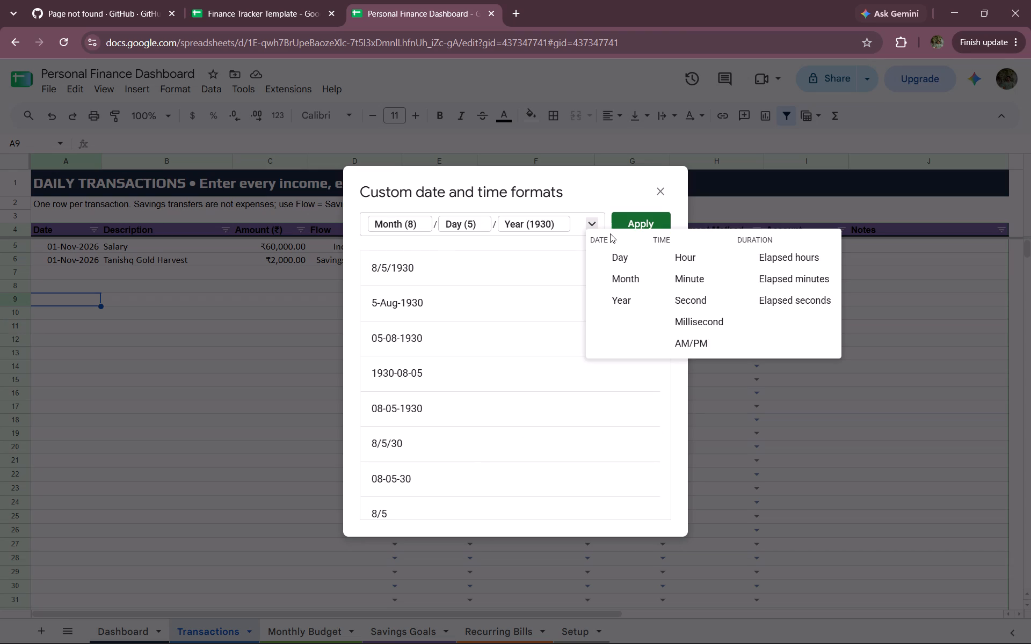
{"action": "left_click", "coordinate": [520, 224]}
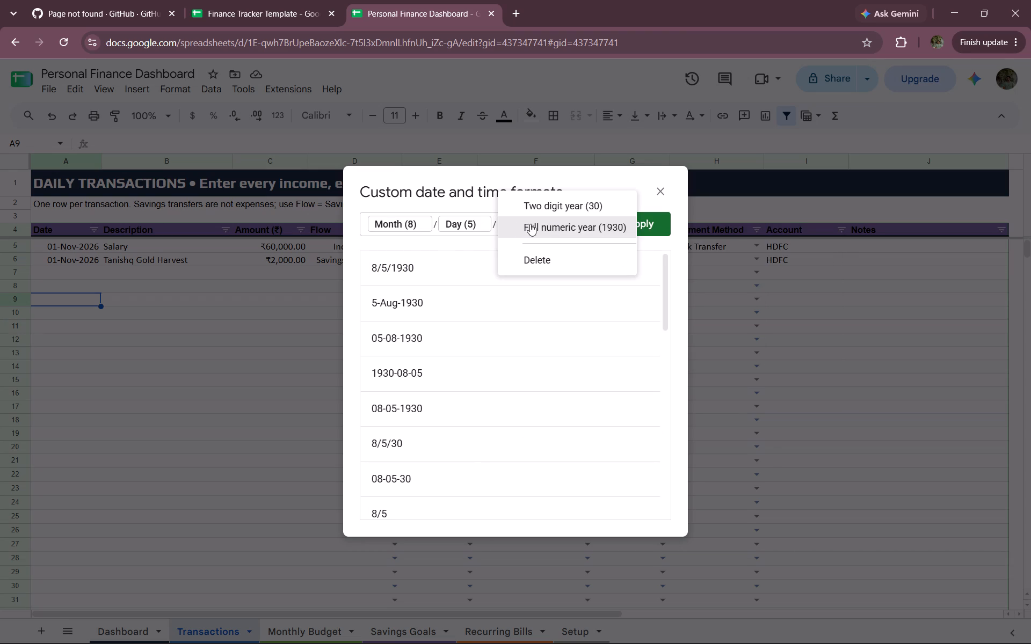
{"action": "left_click", "coordinate": [461, 222]}
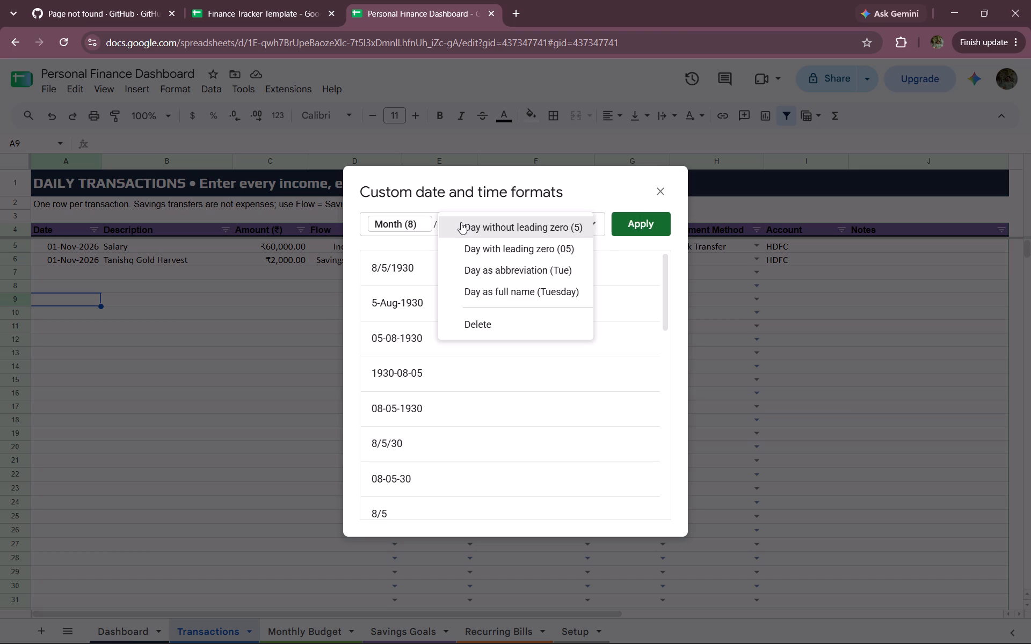
{"action": "left_click", "coordinate": [373, 223]}
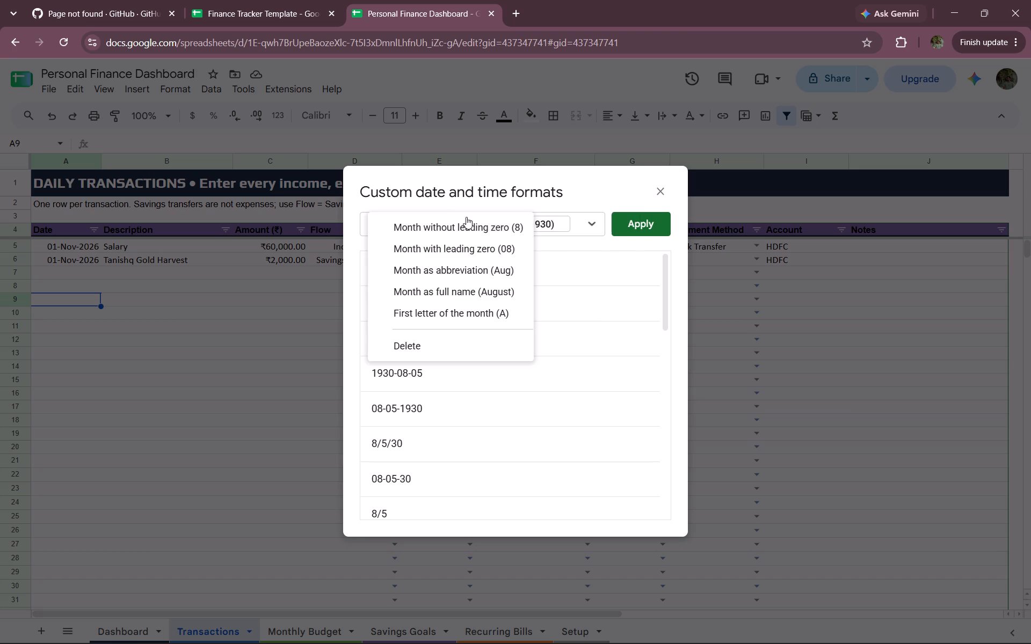
{"action": "left_click", "coordinate": [583, 216]}
{"action": "left_click_drag", "start_coordinate": [488, 222], "coordinate": [392, 219]}
{"action": "left_click_drag", "start_coordinate": [392, 219], "coordinate": [524, 233]}
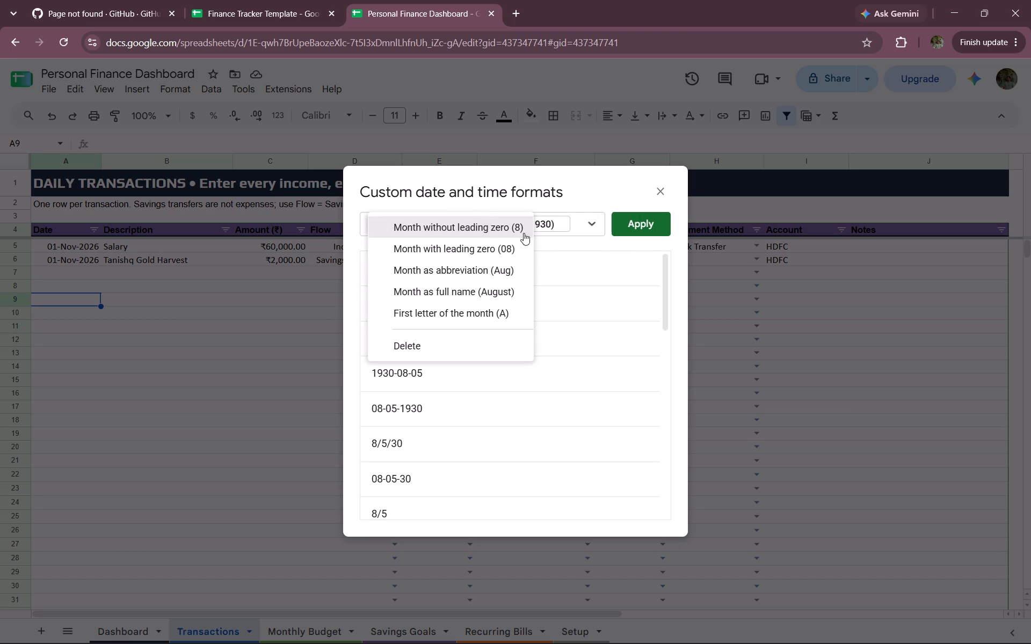
{"action": "left_click_drag", "start_coordinate": [524, 233], "coordinate": [584, 224]}
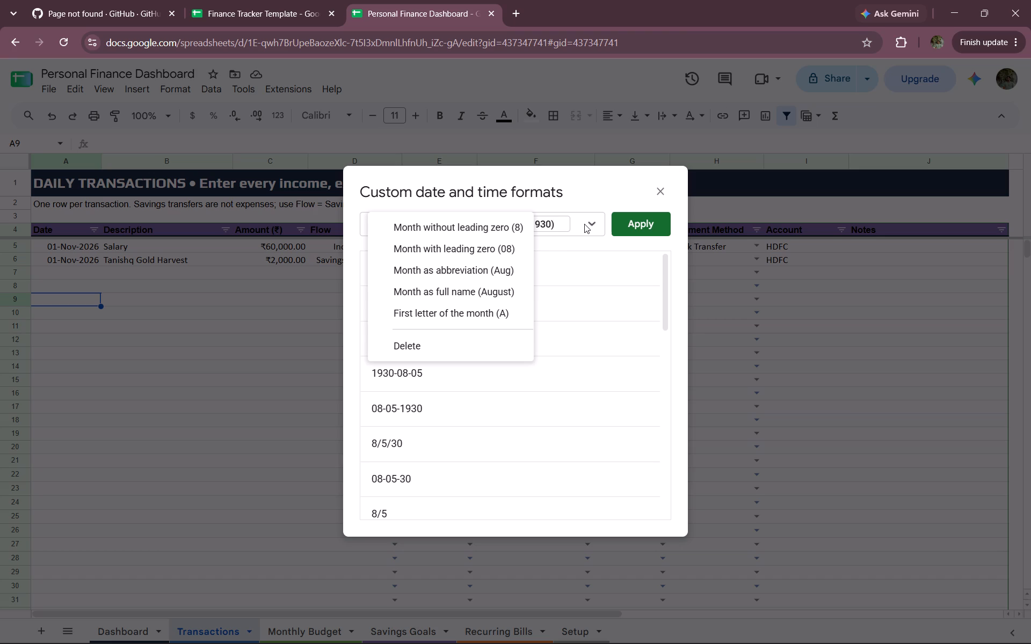
{"action": "left_click", "coordinate": [569, 230]}
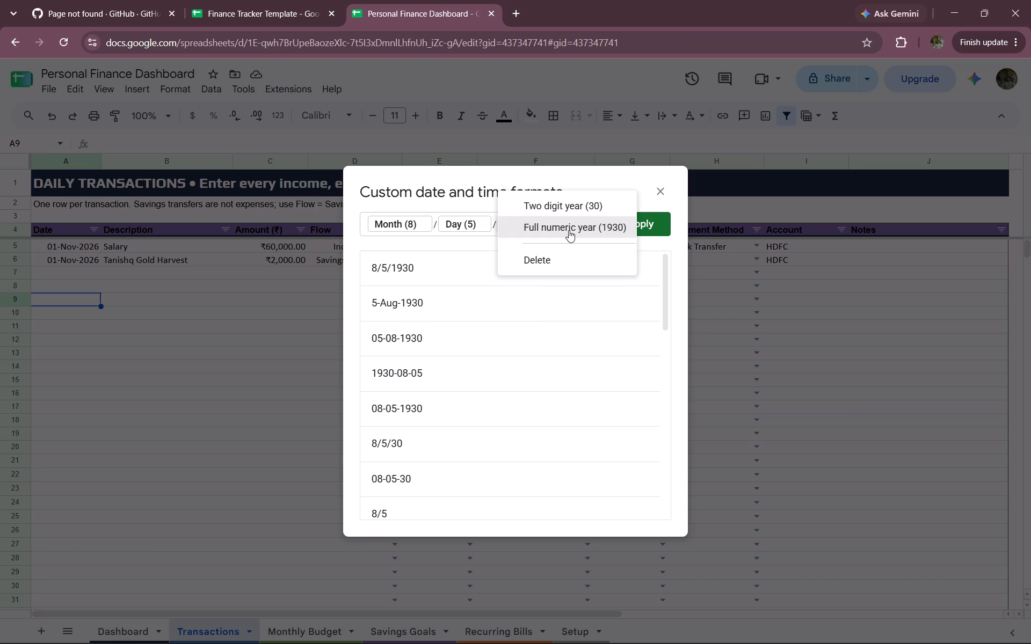
{"action": "left_click", "coordinate": [455, 242]}
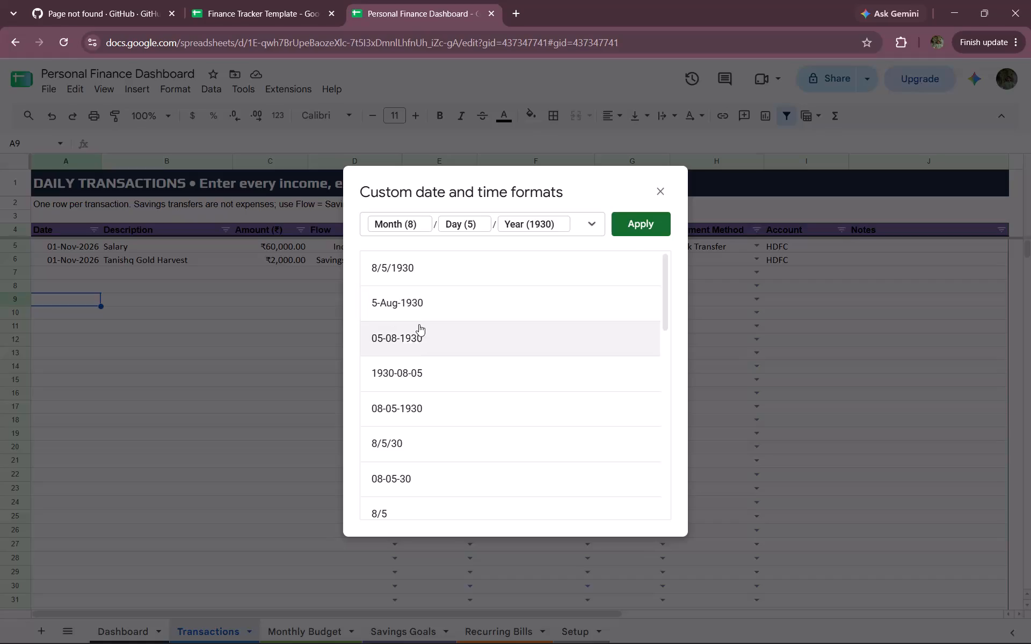
{"action": "scroll", "coordinate": [422, 384], "scroll_direction": "down", "scroll_amount": 3}
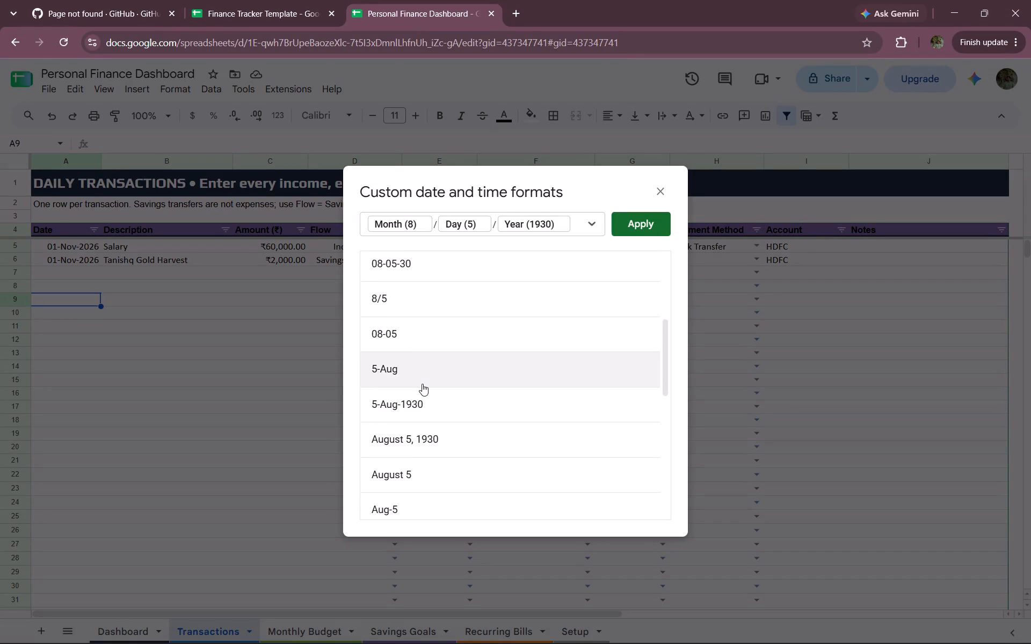
{"action": "scroll", "coordinate": [422, 384], "scroll_direction": "down", "scroll_amount": 4}
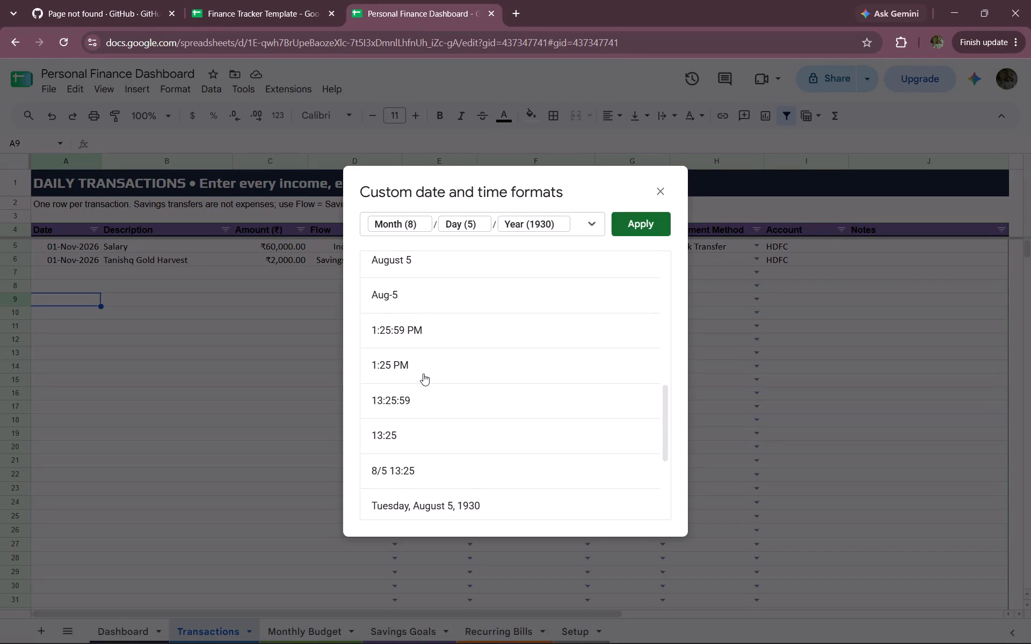
{"action": "scroll", "coordinate": [423, 374], "scroll_direction": "down", "scroll_amount": 3}
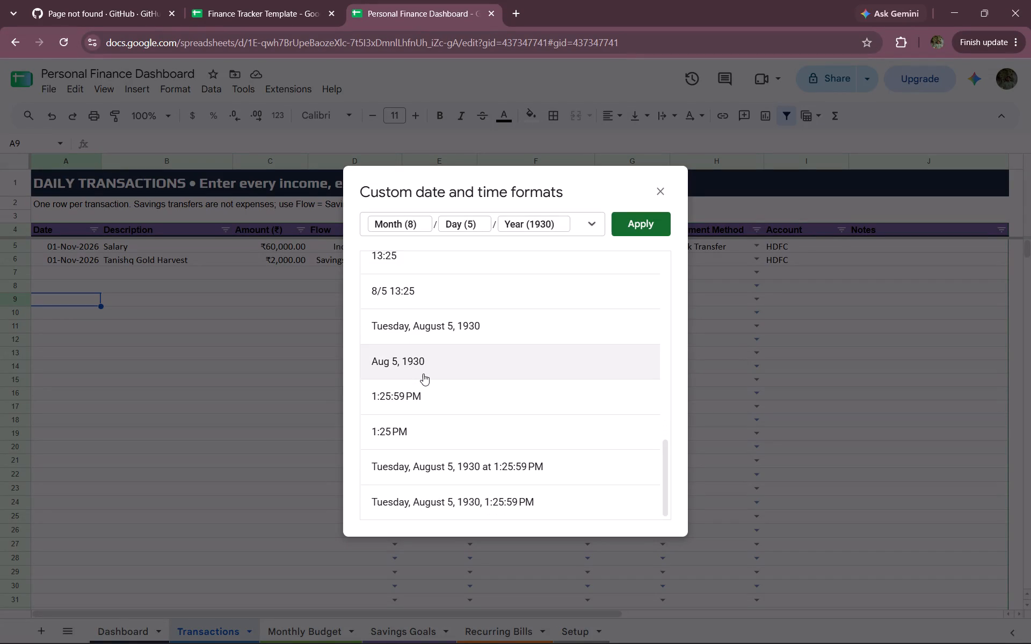
{"action": "scroll", "coordinate": [423, 374], "scroll_direction": "up", "scroll_amount": 9}
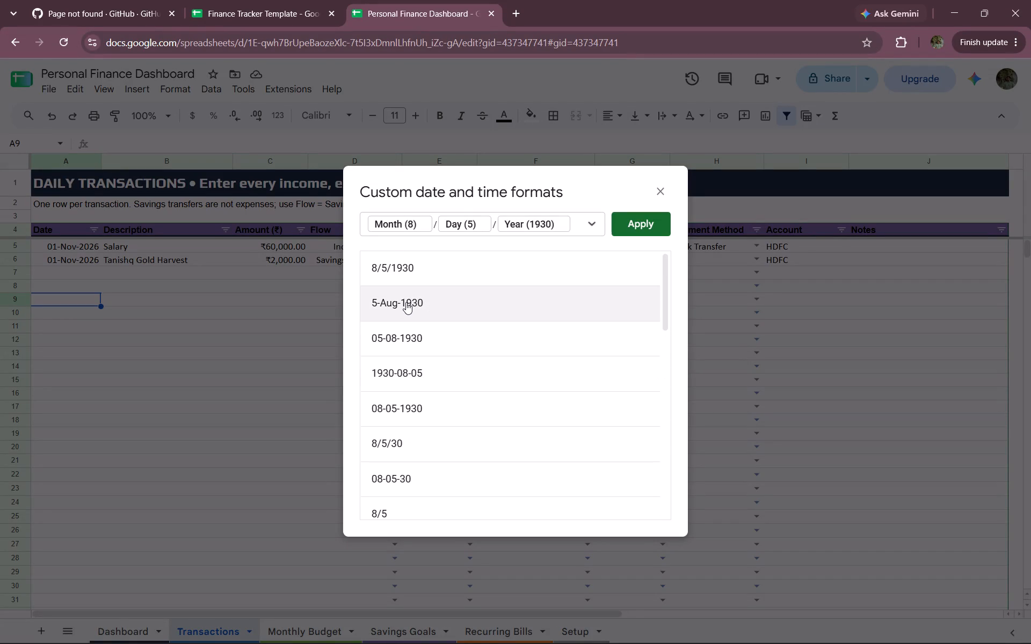
Apply the 5-Aug-1930 custom date format to cell A9, with the day set to a leading zero (05).
{"action": "left_click", "coordinate": [406, 302]}
{"action": "left_click", "coordinate": [401, 221]}
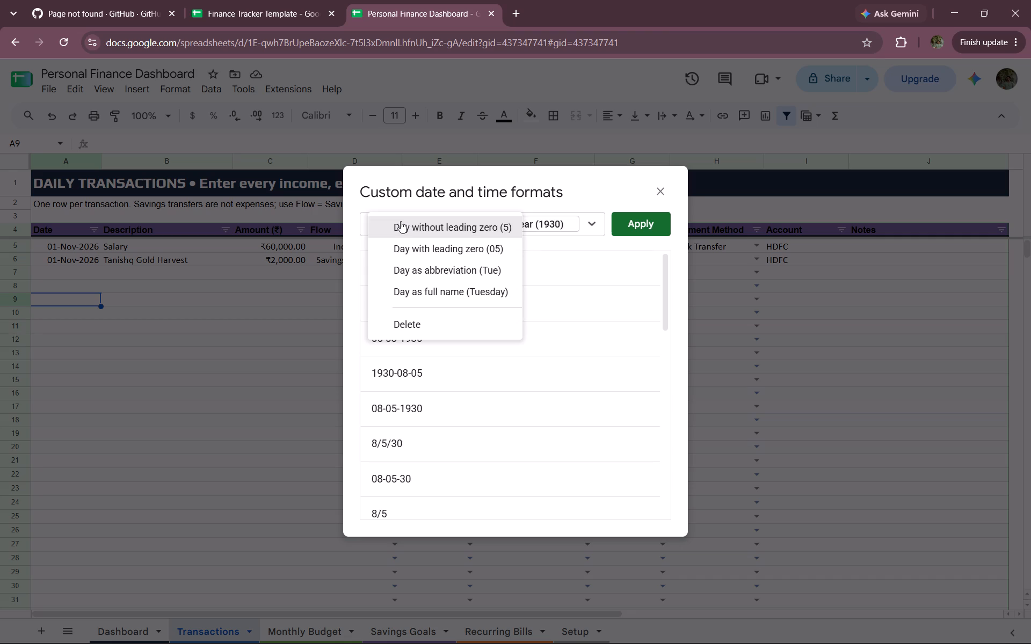
{"action": "left_click", "coordinate": [416, 250]}
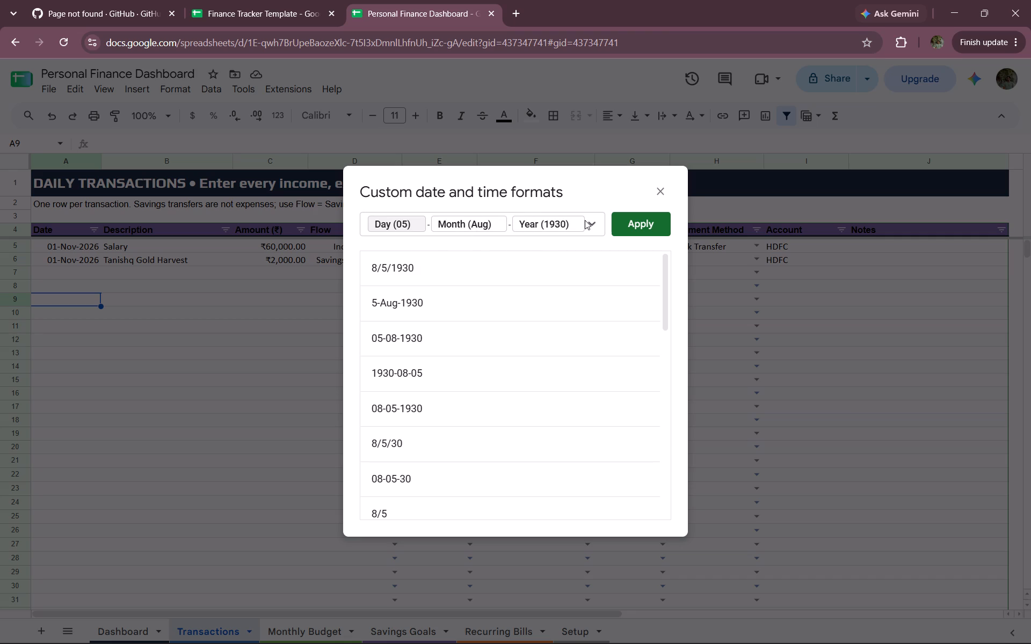
{"action": "left_click", "coordinate": [636, 221]}
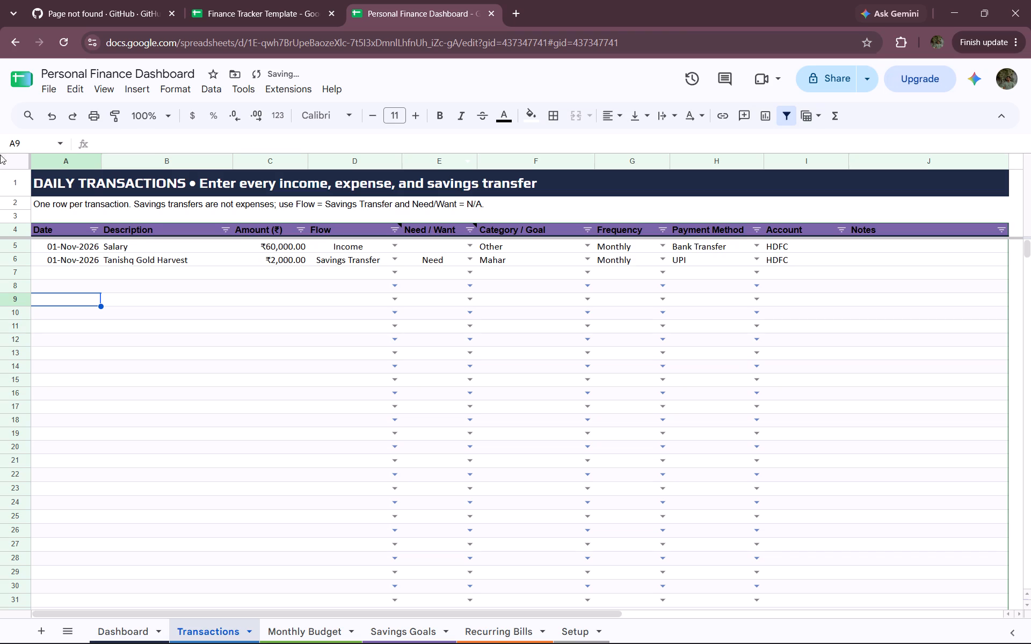
Apply the 5-Aug-1930 custom date format with a leading-zero day (05) to the whole Date column A of Transactions.
{"action": "left_click", "coordinate": [71, 159]}
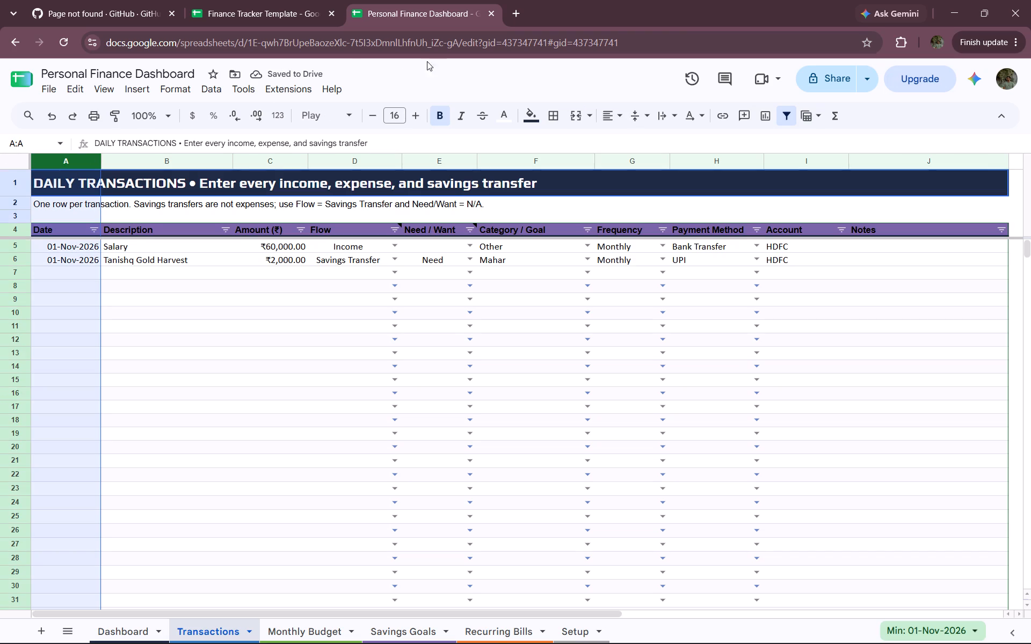
{"action": "left_click", "coordinate": [182, 87]}
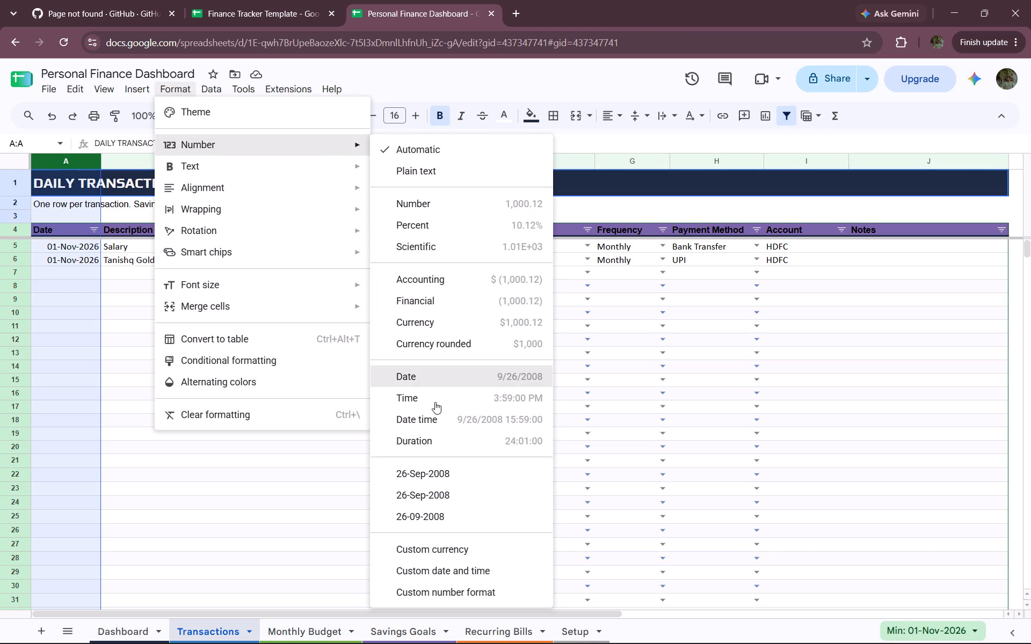
{"action": "left_click", "coordinate": [438, 574]}
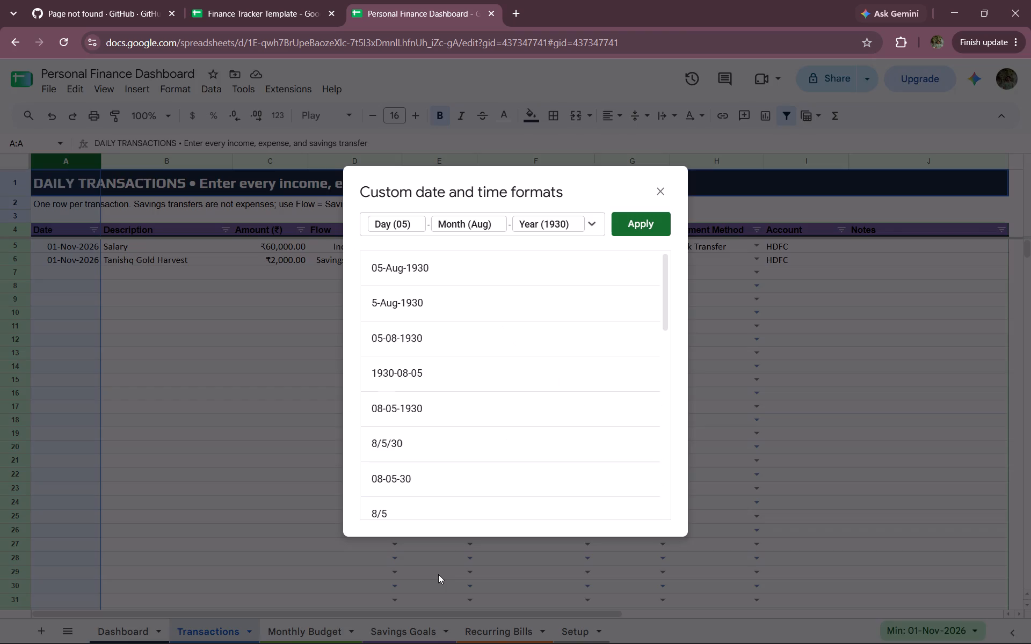
{"action": "left_click", "coordinate": [433, 310]}
{"action": "left_click", "coordinate": [412, 221]}
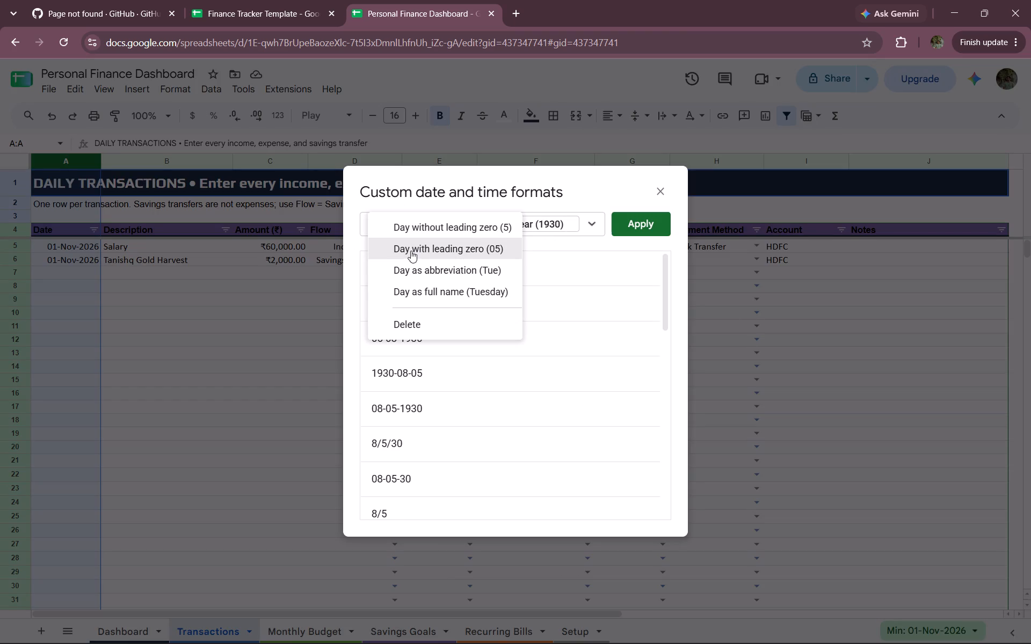
{"action": "left_click", "coordinate": [410, 252]}
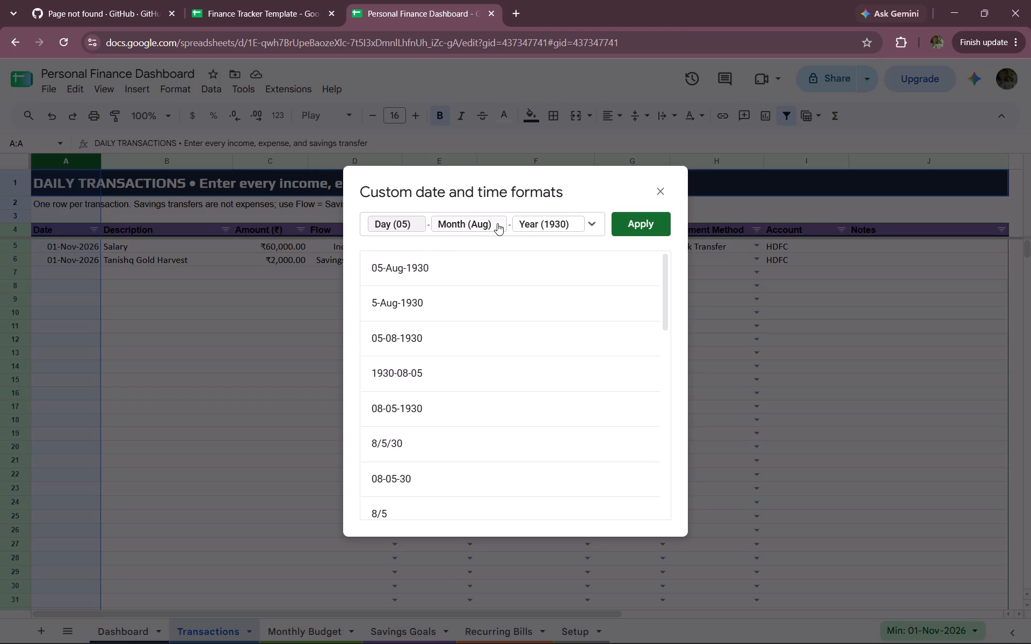
{"action": "left_click", "coordinate": [614, 221]}
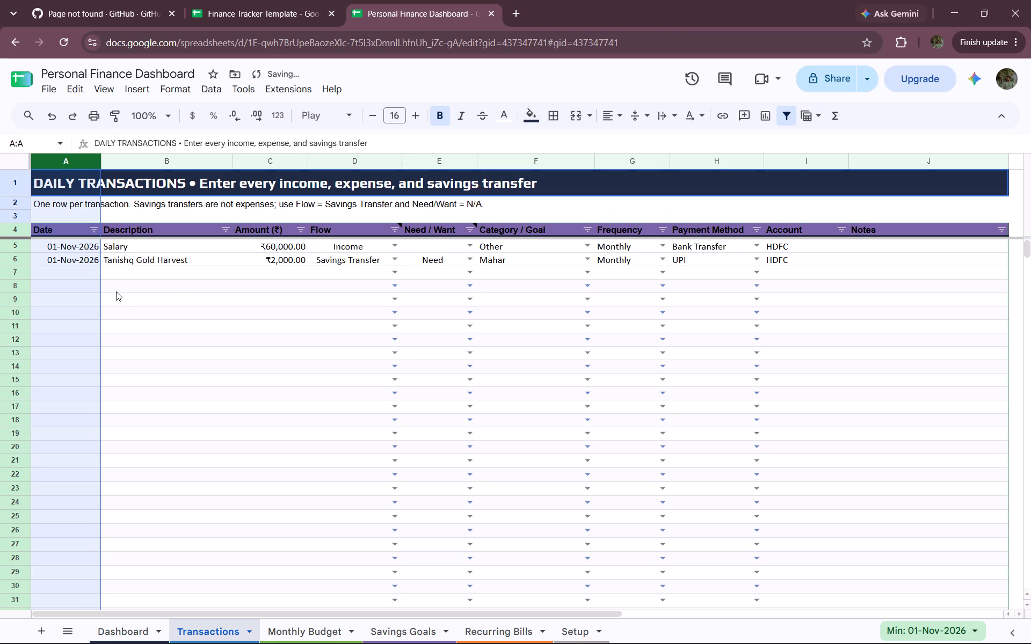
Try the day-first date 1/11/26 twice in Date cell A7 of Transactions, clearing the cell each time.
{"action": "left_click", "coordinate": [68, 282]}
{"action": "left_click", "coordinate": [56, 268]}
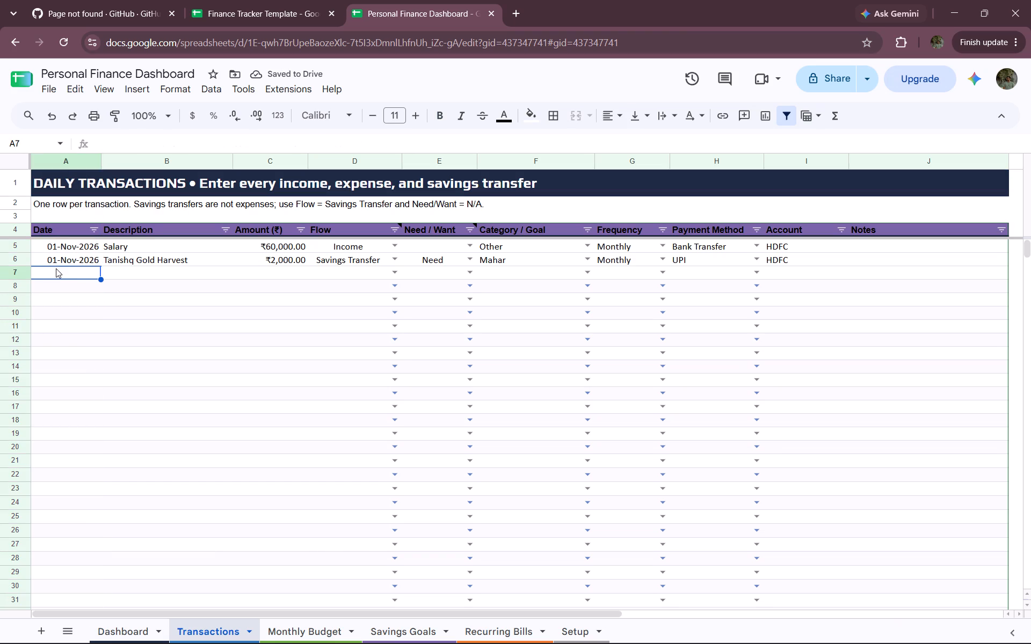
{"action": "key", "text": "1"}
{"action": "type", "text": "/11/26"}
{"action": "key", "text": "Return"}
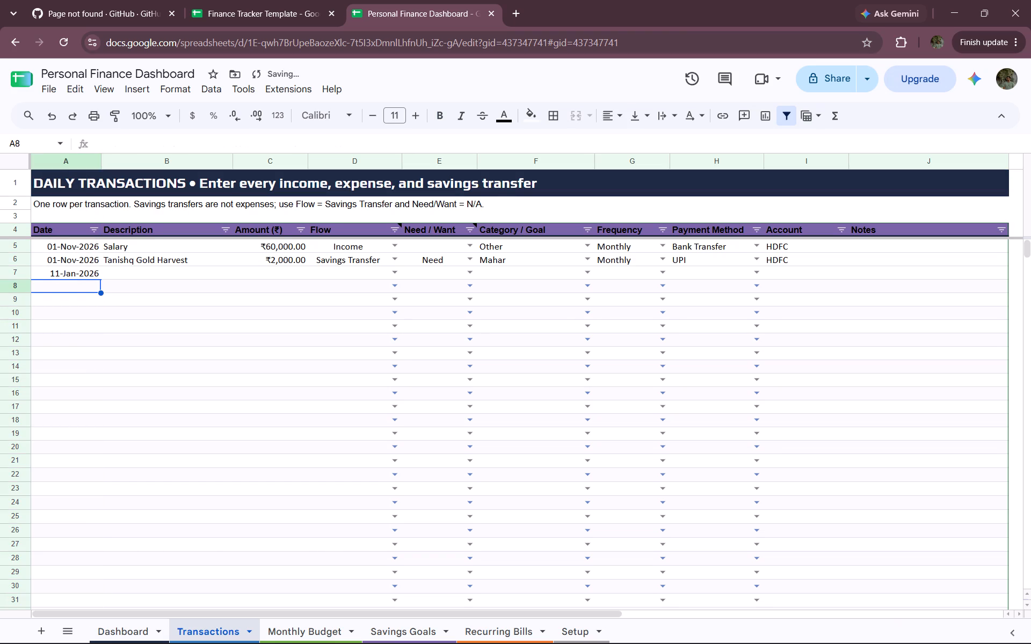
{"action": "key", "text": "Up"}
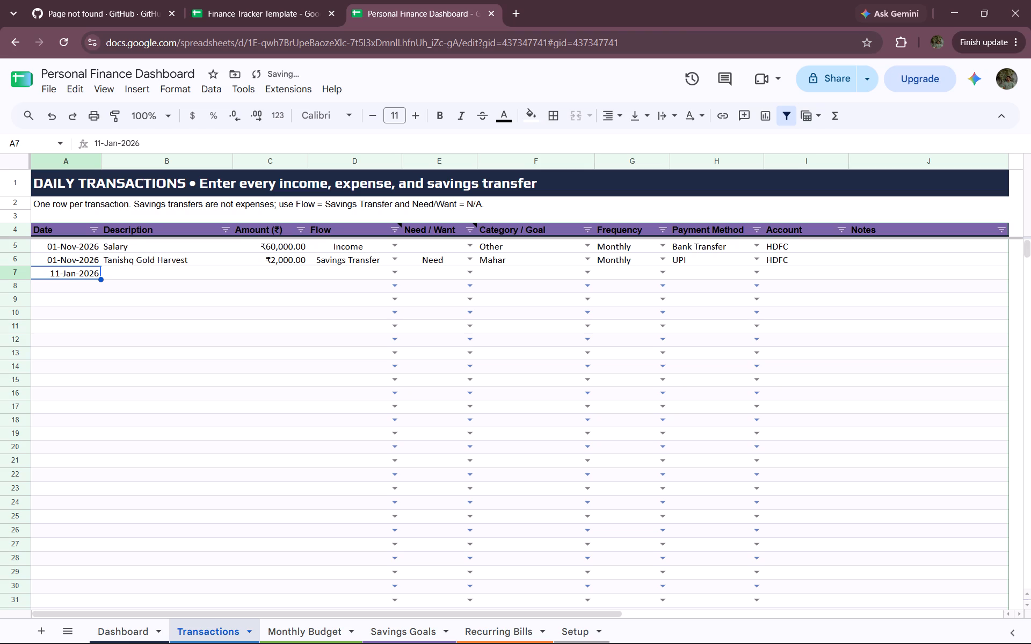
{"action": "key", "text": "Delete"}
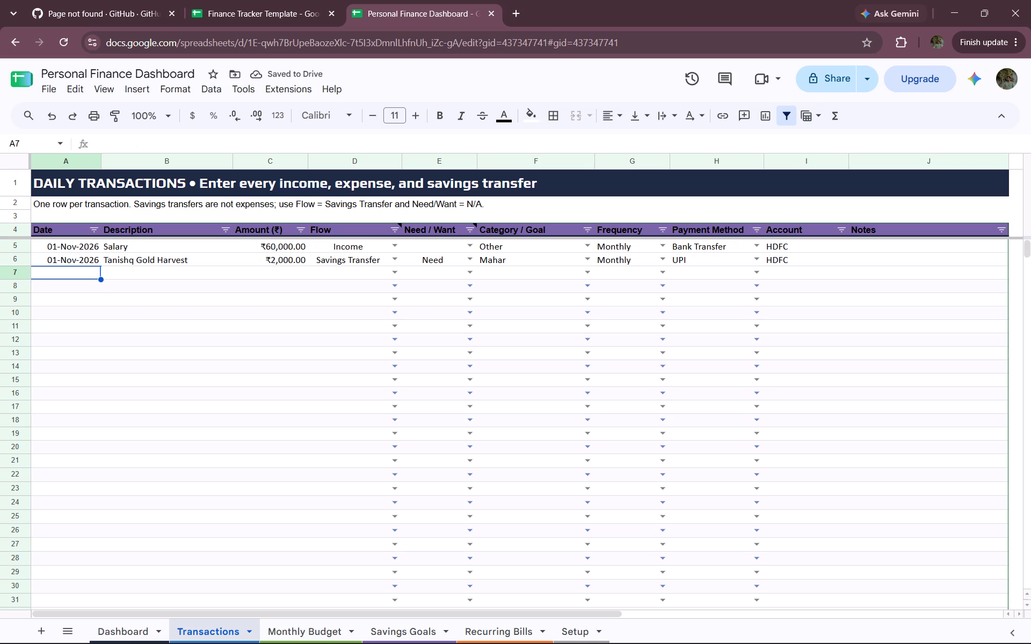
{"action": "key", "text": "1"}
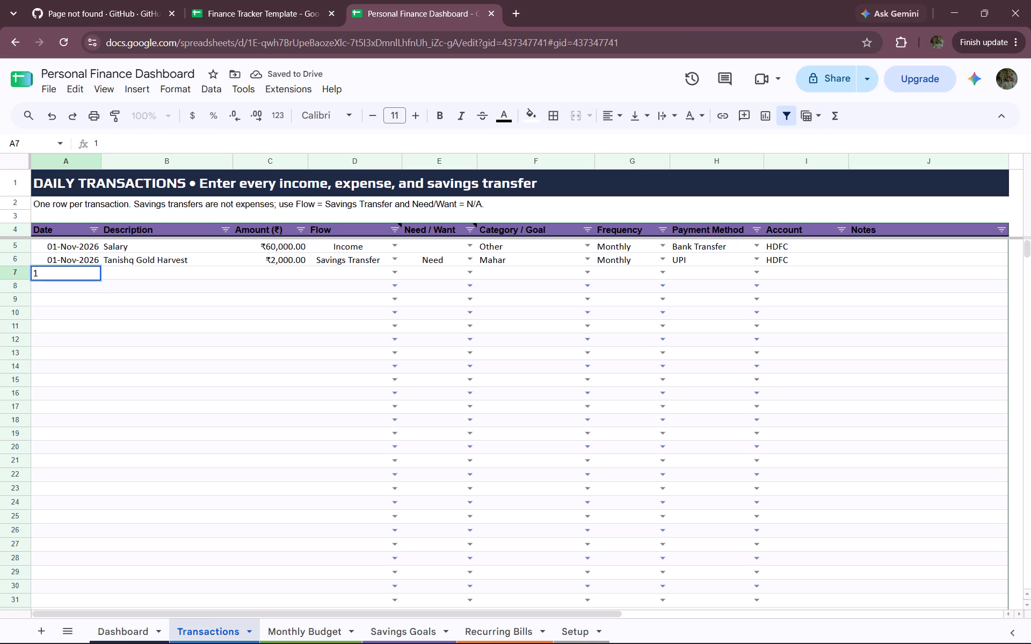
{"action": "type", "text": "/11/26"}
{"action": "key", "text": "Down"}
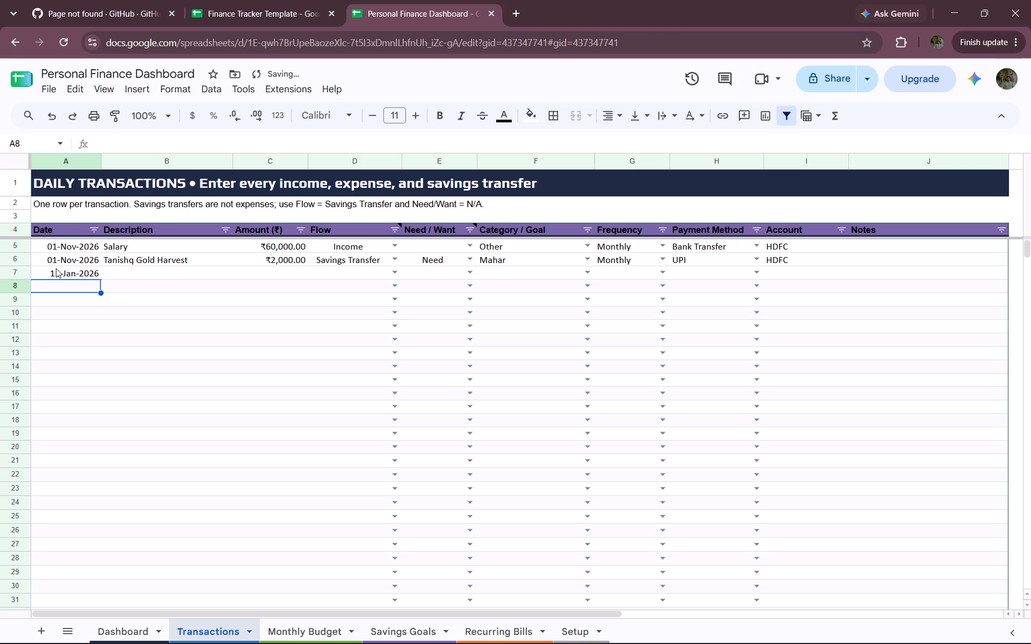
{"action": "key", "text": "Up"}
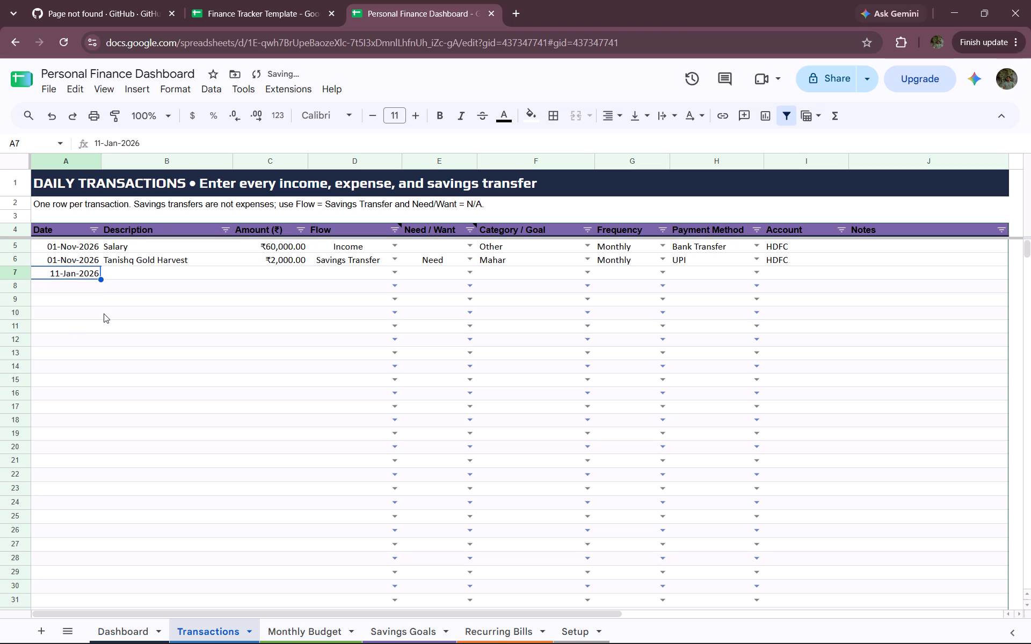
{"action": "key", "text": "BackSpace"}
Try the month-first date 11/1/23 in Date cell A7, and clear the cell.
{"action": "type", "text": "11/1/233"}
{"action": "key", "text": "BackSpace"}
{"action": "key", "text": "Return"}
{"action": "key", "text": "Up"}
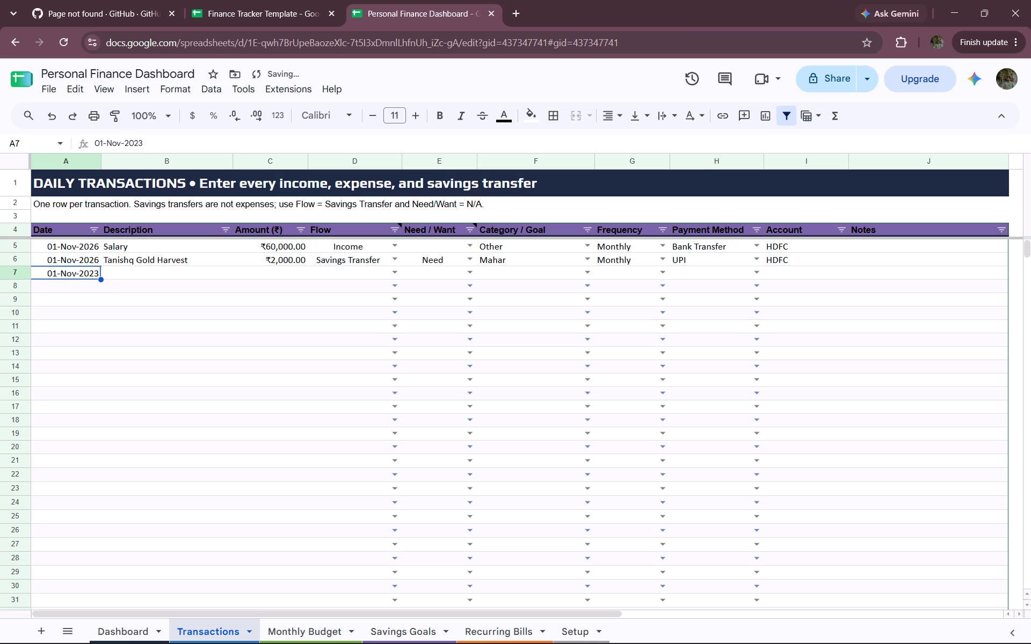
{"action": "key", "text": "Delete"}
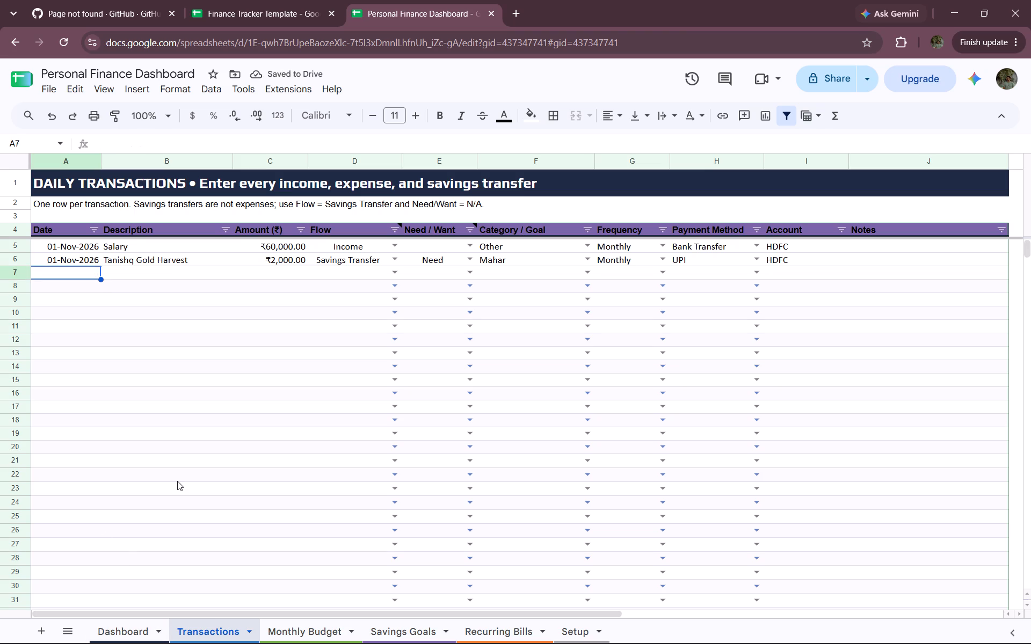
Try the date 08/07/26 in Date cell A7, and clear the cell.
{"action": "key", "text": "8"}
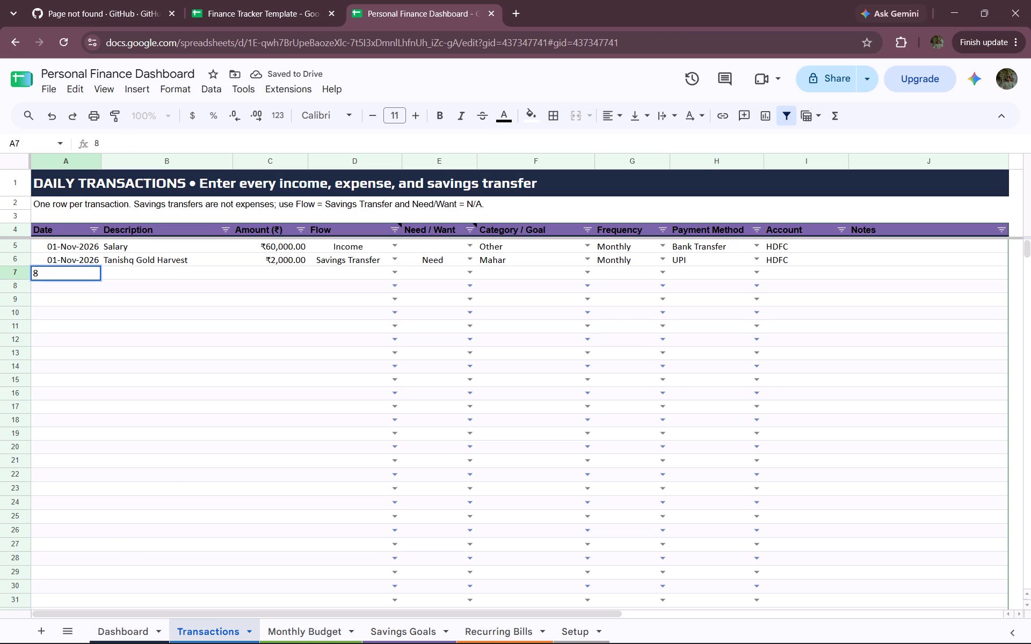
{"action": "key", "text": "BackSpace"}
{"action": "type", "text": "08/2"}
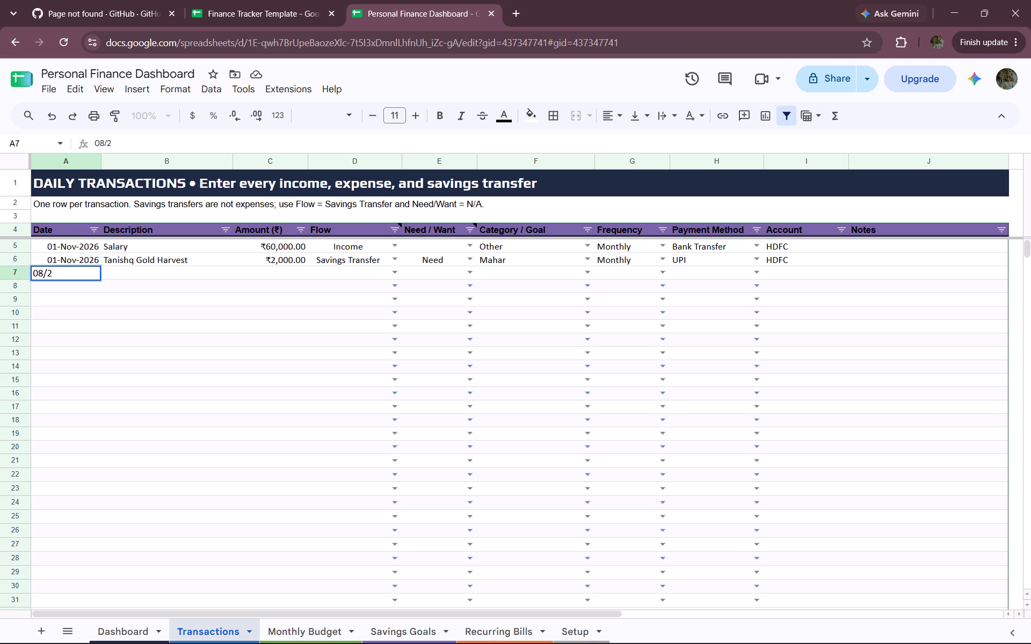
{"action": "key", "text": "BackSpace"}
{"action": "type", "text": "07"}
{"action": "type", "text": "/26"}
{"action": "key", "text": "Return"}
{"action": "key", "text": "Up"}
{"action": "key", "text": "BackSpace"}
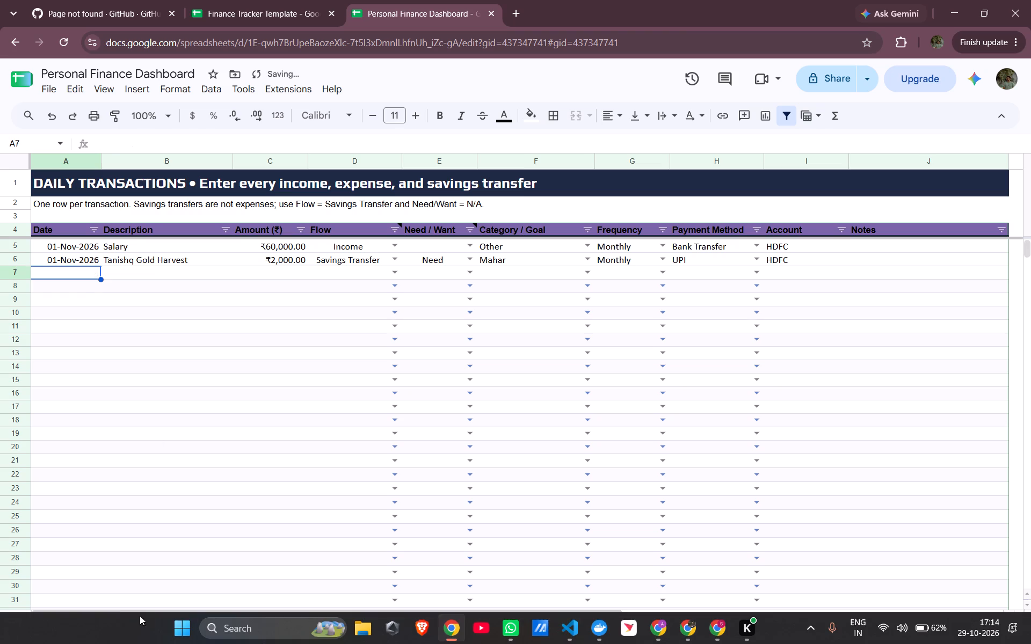
{"action": "left_click", "coordinate": [115, 636]}
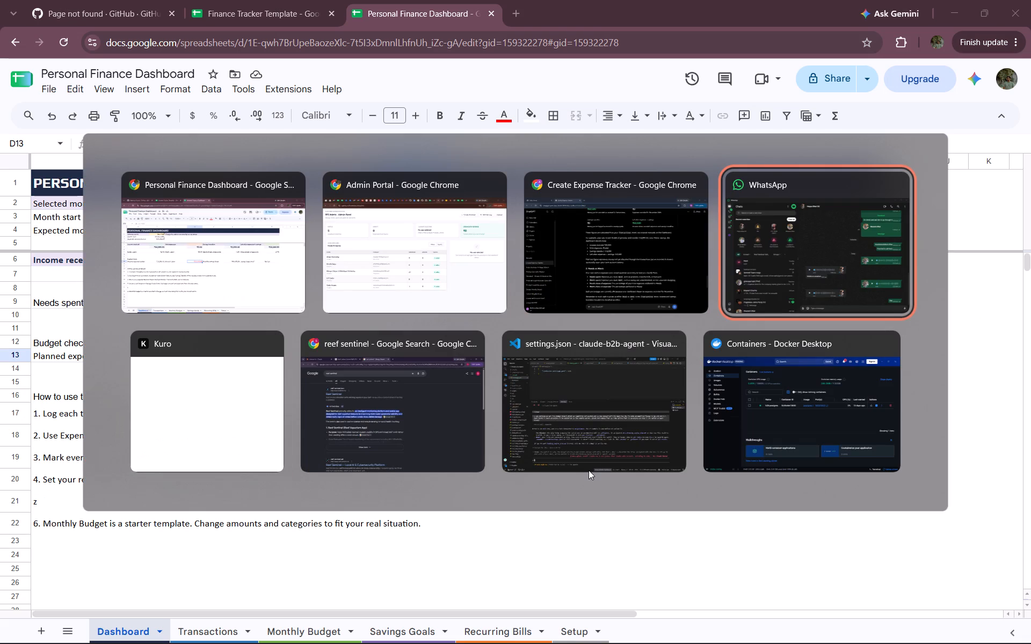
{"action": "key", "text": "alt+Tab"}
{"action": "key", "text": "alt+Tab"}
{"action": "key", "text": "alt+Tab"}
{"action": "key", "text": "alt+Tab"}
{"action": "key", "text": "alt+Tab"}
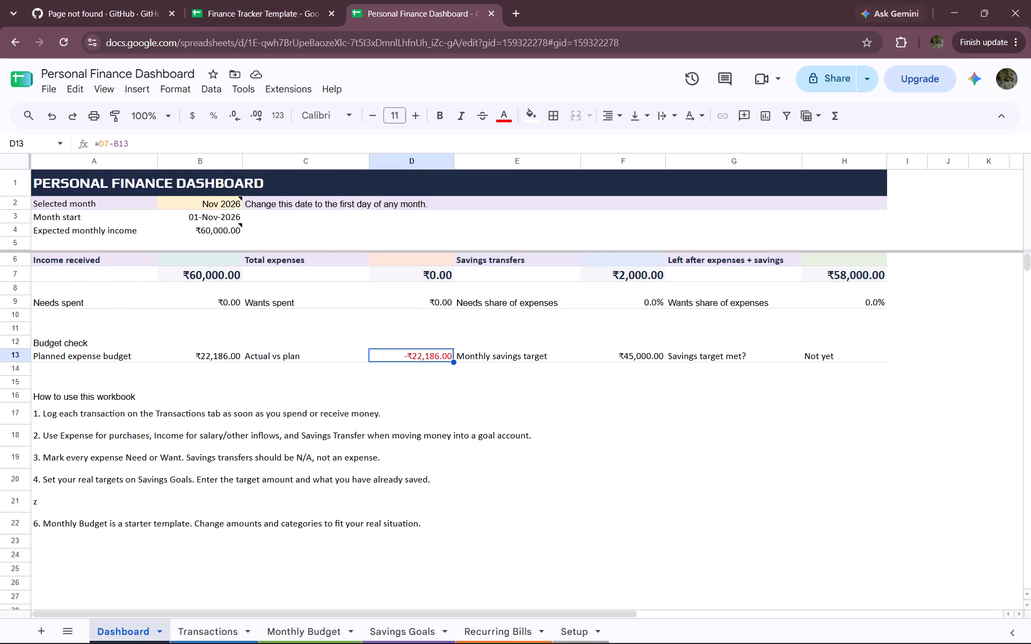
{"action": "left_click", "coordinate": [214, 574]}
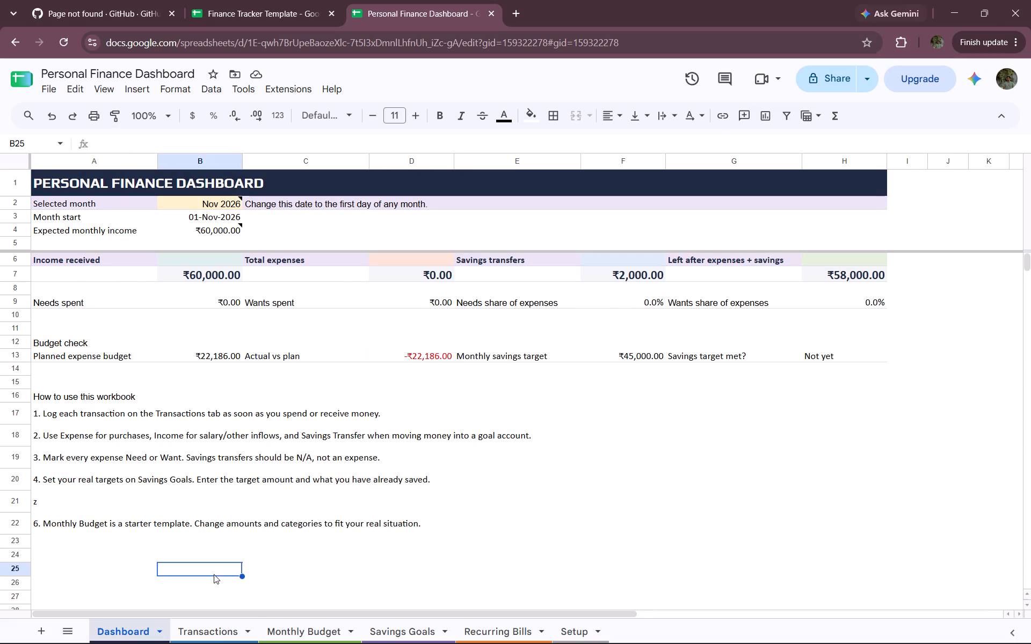
In Transactions, copy the 01-Nov-2026 date from cell A6 into cell A7.
{"action": "left_click", "coordinate": [213, 634]}
{"action": "key", "text": "Up"}
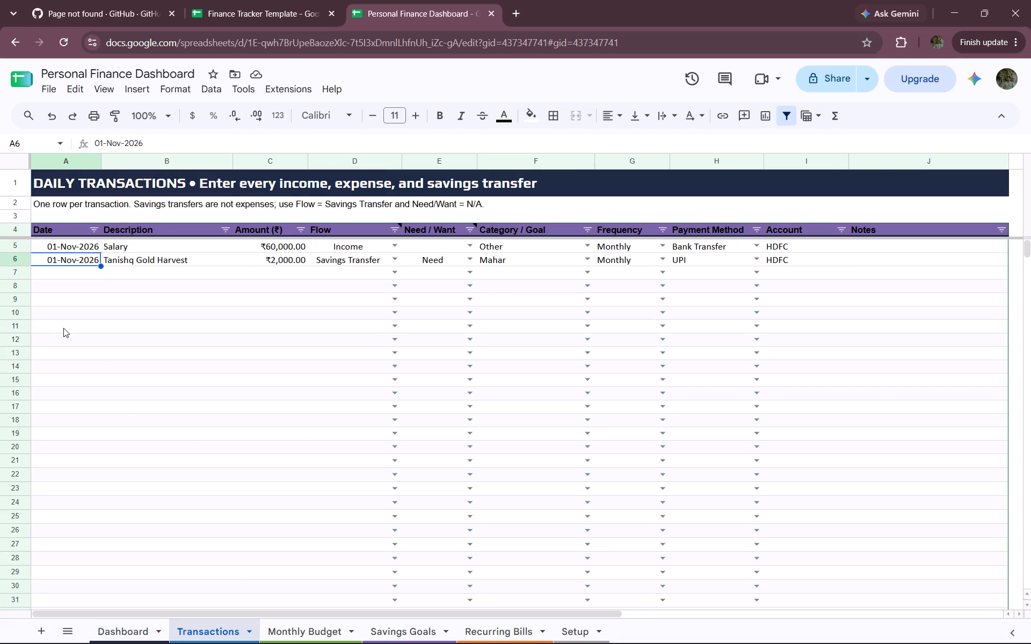
{"action": "key", "text": "ctrl+c"}
{"action": "key", "text": "Down"}
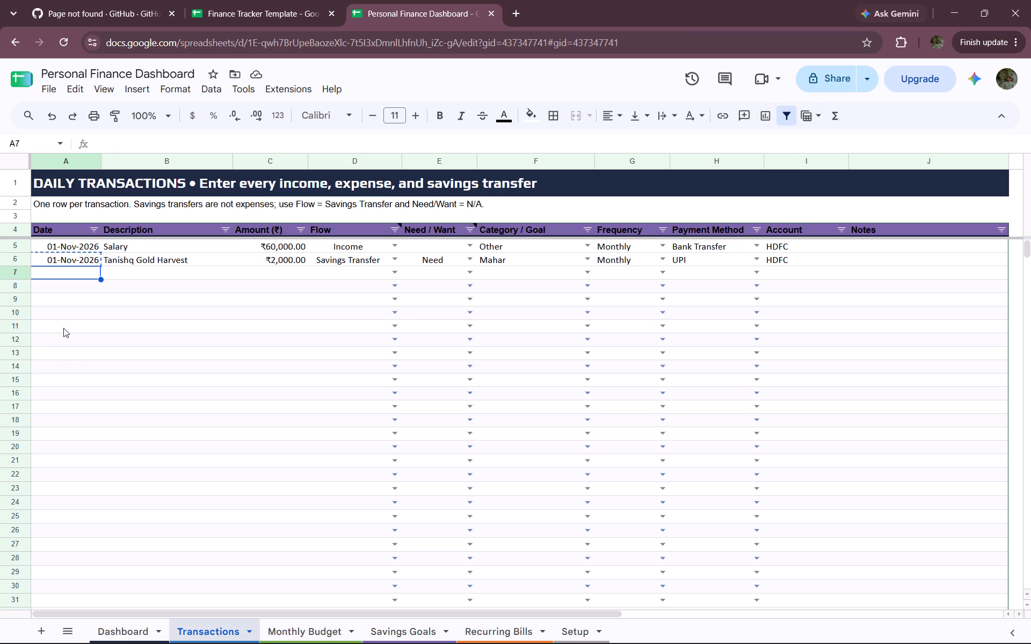
{"action": "key", "text": "Return"}
{"action": "key", "text": "ctrl+v"}
{"action": "key", "text": "Return"}
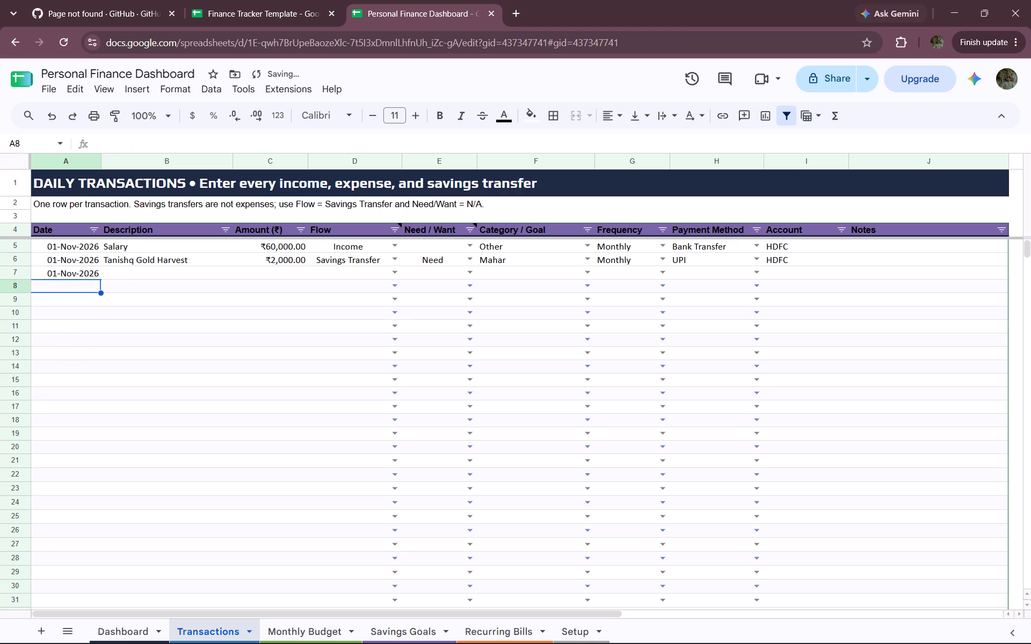
Enter the description Family Lottery and the amount 10000 in row 7 of Transactions.
{"action": "key", "text": "Up"}
{"action": "key", "text": "Right"}
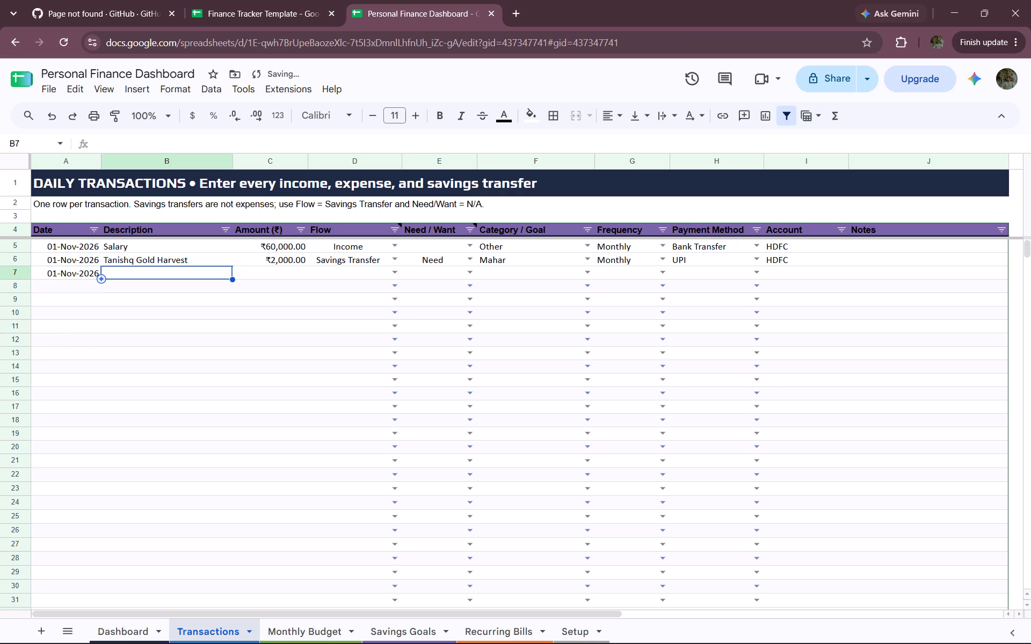
{"action": "type", "text": "Family"}
{"action": "key", "text": "space"}
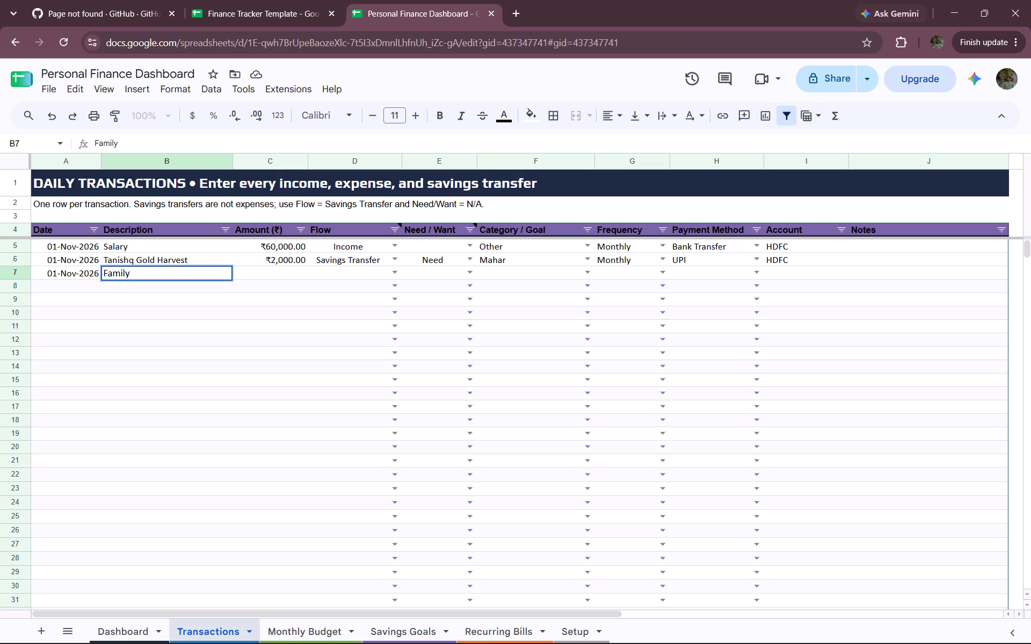
{"action": "type", "text": "Lote"}
{"action": "key", "text": "BackSpace"}
{"action": "type", "text": "tery"}
{"action": "key", "text": "Right"}
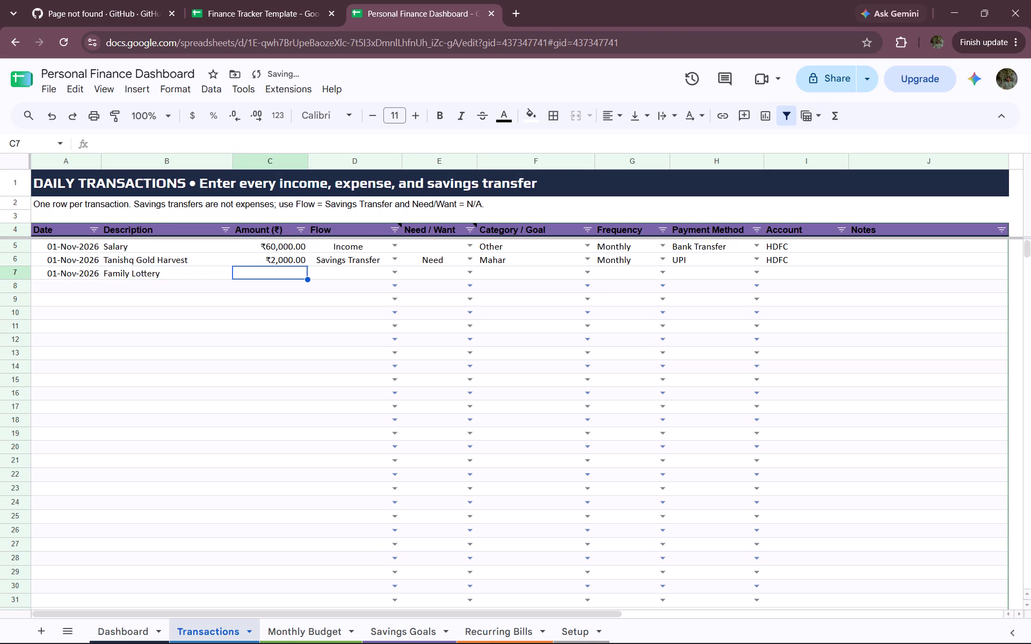
{"action": "type", "text": "10000"}
{"action": "key", "text": "Right"}
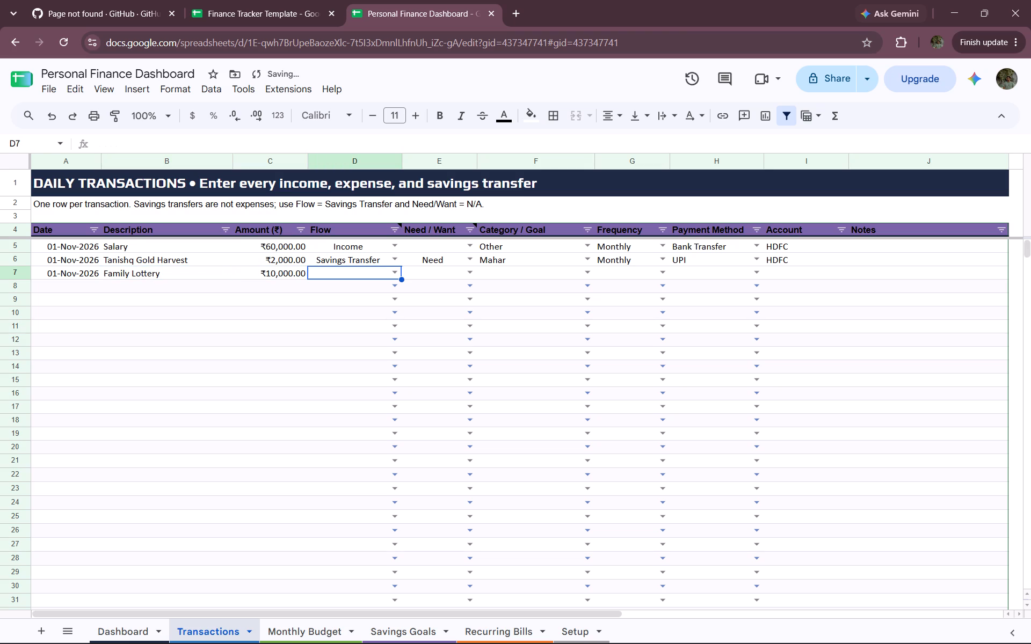
Set the Family Lottery entry's Flow to Savings Transfer and its Need / Want to Need.
{"action": "key", "text": "Return"}
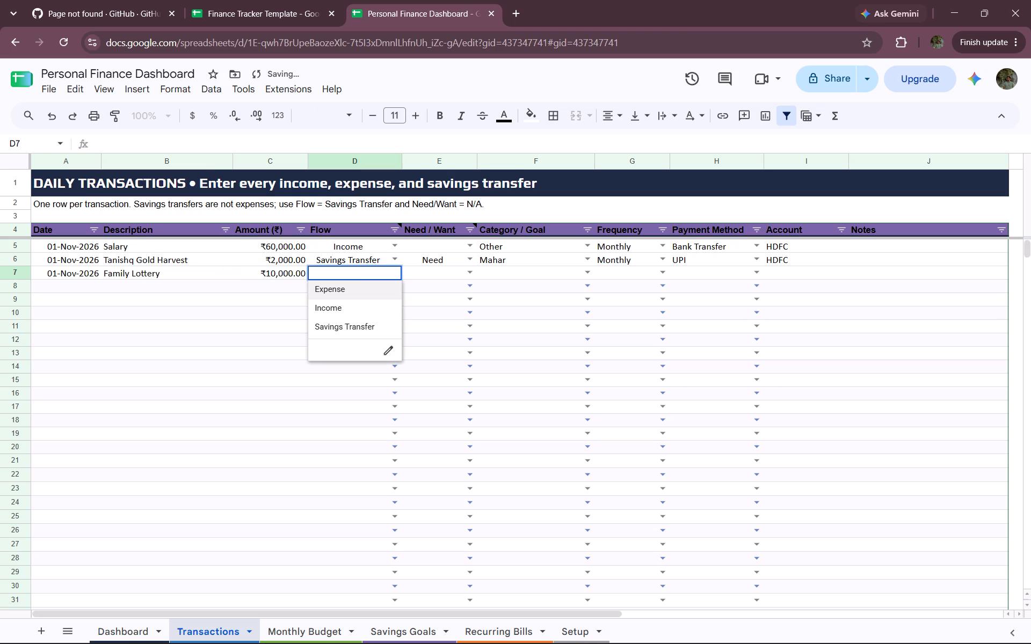
{"action": "key", "text": "Down"}
{"action": "key", "text": "Down"}
{"action": "key", "text": "Return"}
{"action": "key", "text": "Up"}
{"action": "key", "text": "Right"}
{"action": "key", "text": "Return"}
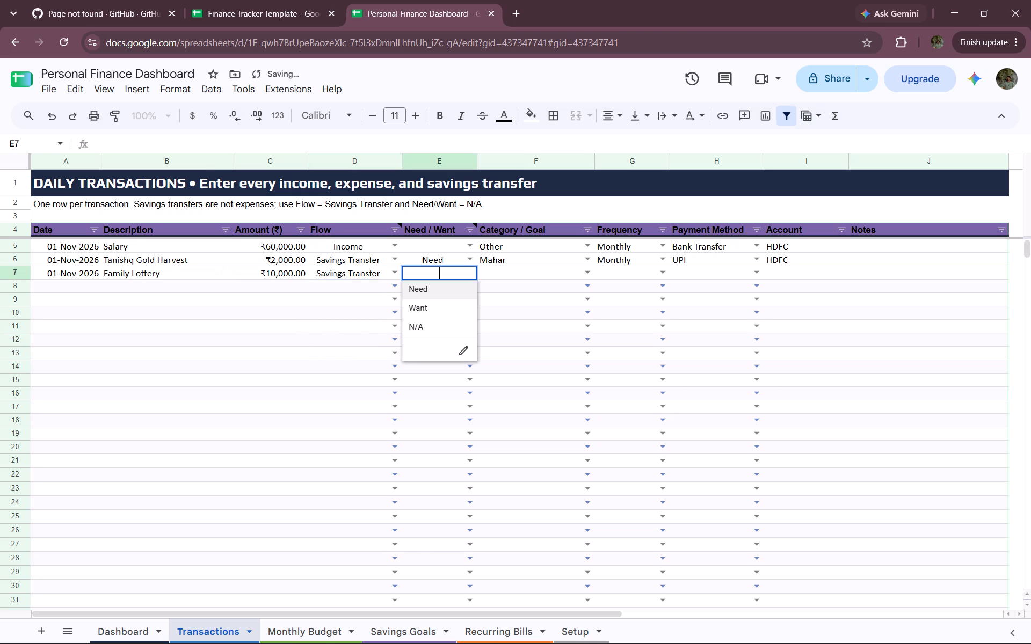
{"action": "key", "text": "Down"}
{"action": "key", "text": "Up"}
{"action": "key", "text": "Return"}
Set the Family Lottery entry's Category / Goal to Renovation.
{"action": "key", "text": "Right"}
{"action": "key", "text": "Up"}
{"action": "key", "text": "Return"}
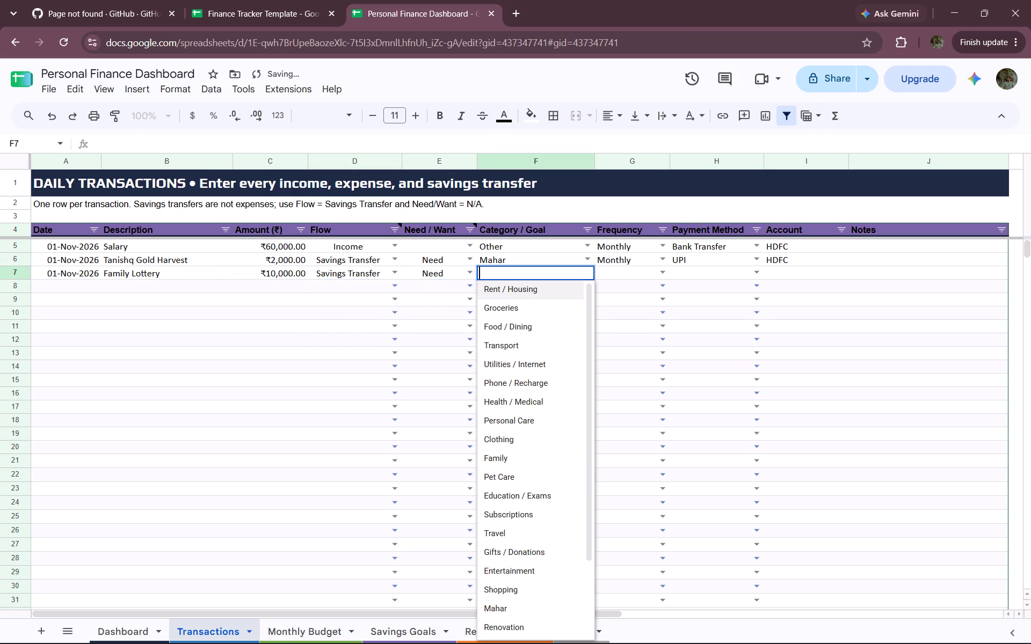
{"action": "key", "text": "Down"}
{"action": "key", "text": "Down"}
{"action": "key", "text": "Down"}
{"action": "key", "text": "Down"}
{"action": "key", "text": "Down"}
{"action": "key", "text": "Down"}
{"action": "key", "text": "Down"}
{"action": "key", "text": "Down"}
{"action": "key", "text": "Down"}
{"action": "key", "text": "Down"}
{"action": "key", "text": "Down"}
{"action": "key", "text": "Down"}
{"action": "key", "text": "Down"}
{"action": "key", "text": "Down"}
{"action": "key", "text": "Down"}
{"action": "key", "text": "Down"}
{"action": "key", "text": "Down"}
{"action": "key", "text": "Down"}
{"action": "key", "text": "Down"}
{"action": "key", "text": "Down"}
{"action": "key", "text": "Up"}
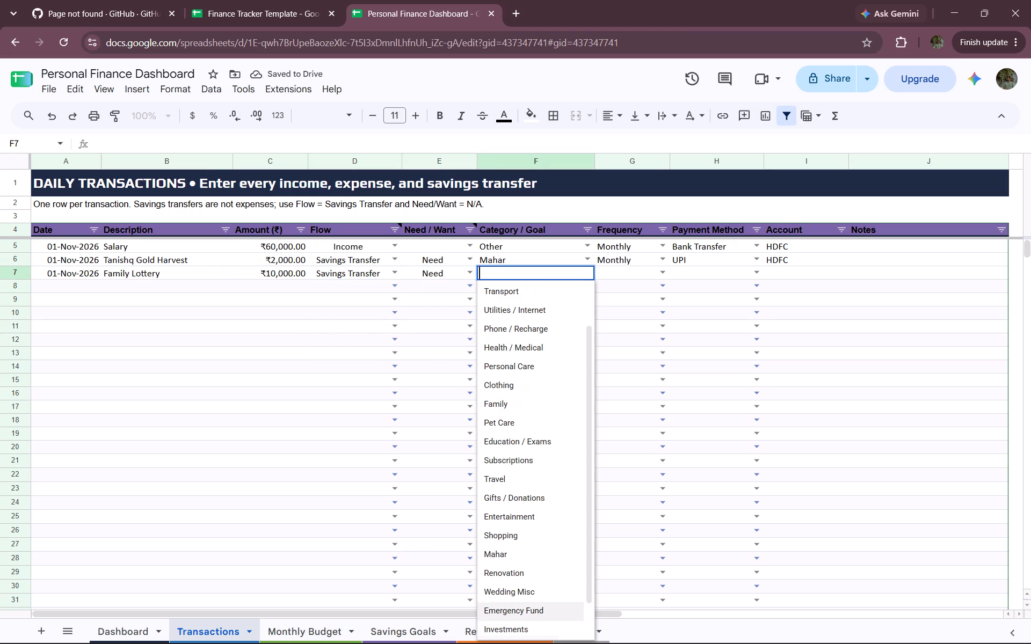
{"action": "key", "text": "Up"}
{"action": "key", "text": "Up"}
{"action": "key", "text": "Return"}
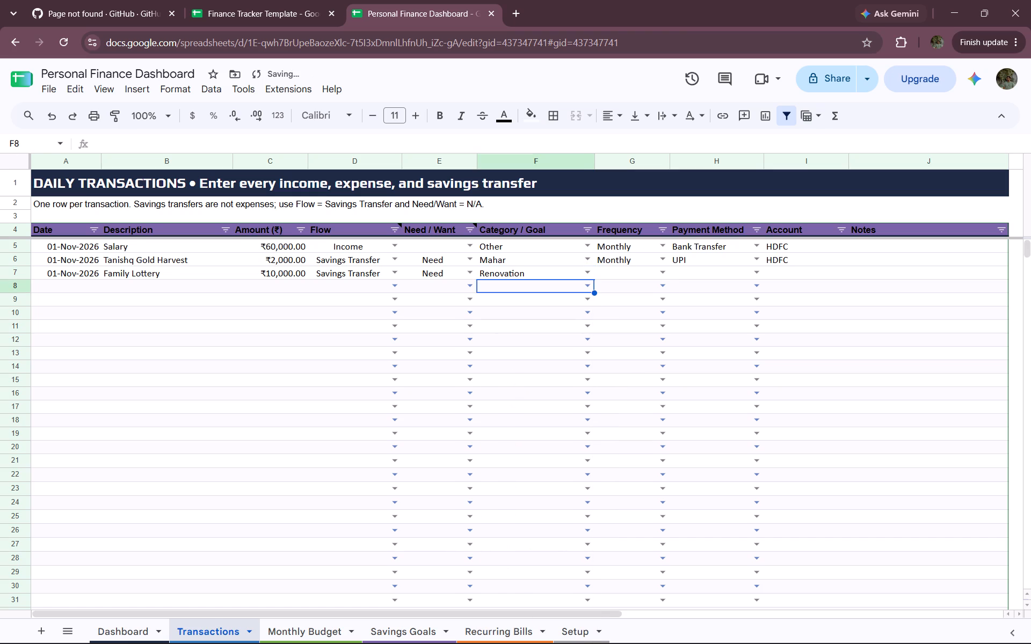
Set the Family Lottery entry's Frequency to Monthly.
{"action": "key", "text": "Right"}
{"action": "key", "text": "Up"}
{"action": "key", "text": "Return"}
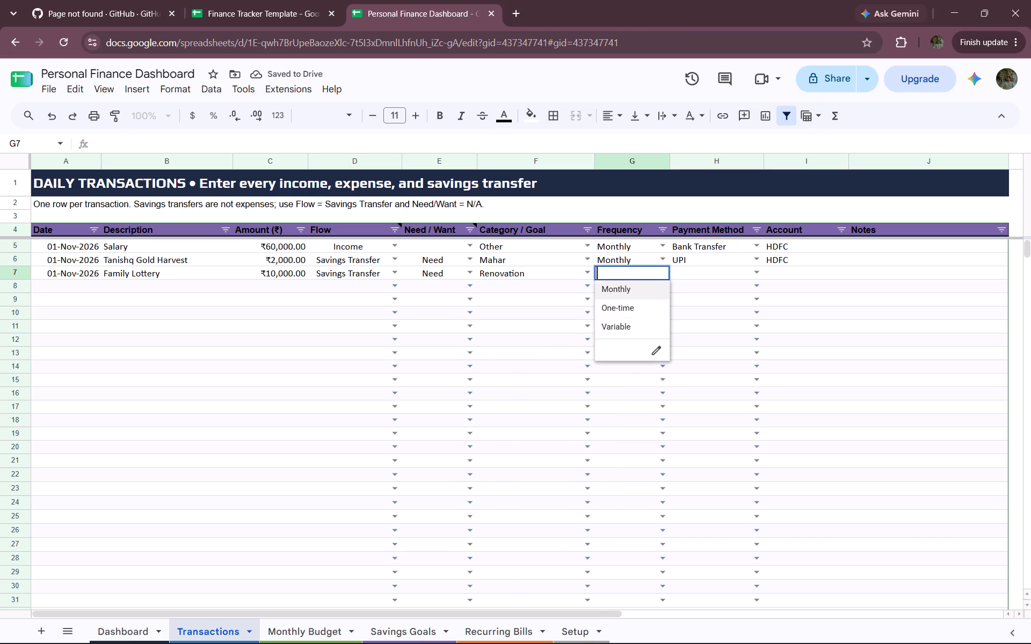
{"action": "key", "text": "Down"}
{"action": "key", "text": "Up"}
{"action": "key", "text": "Return"}
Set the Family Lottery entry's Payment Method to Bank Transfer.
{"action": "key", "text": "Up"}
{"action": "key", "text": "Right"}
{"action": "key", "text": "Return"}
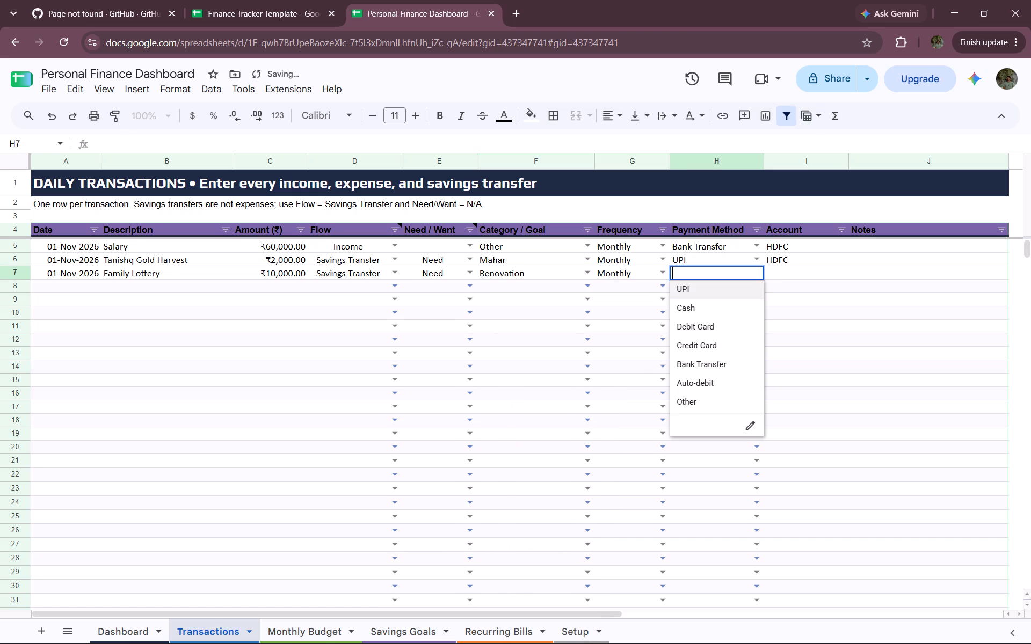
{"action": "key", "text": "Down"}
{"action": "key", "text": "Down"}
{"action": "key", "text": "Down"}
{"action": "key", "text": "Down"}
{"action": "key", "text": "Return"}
Change the Family Lottery entry's Payment Method to UPI.
{"action": "key", "text": "Up"}
{"action": "key", "text": "Right"}
{"action": "key", "text": "Up"}
{"action": "key", "text": "Left"}
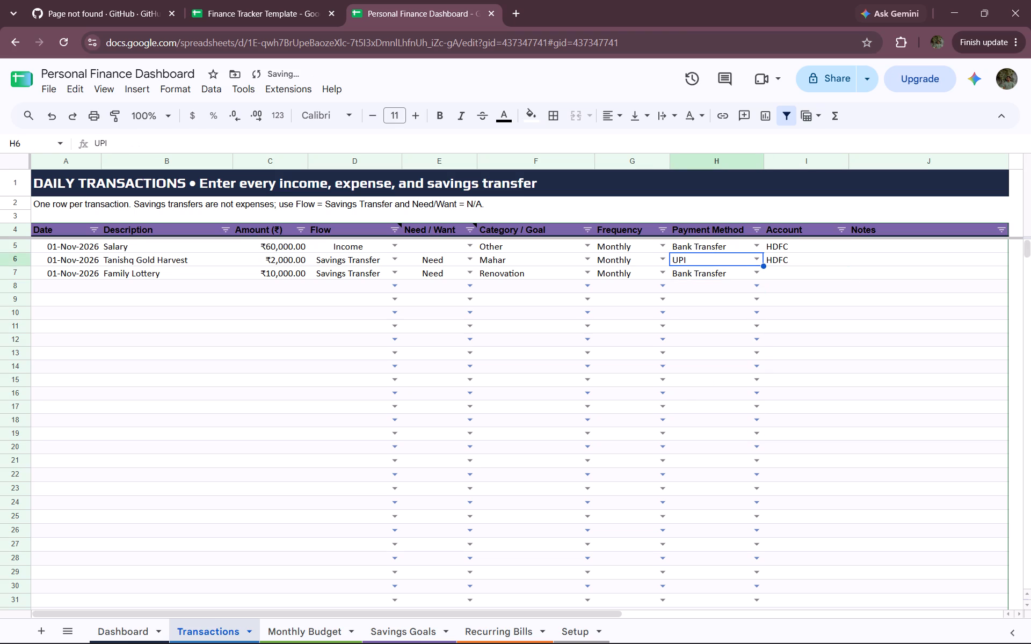
{"action": "key", "text": "Down"}
{"action": "key", "text": "Return"}
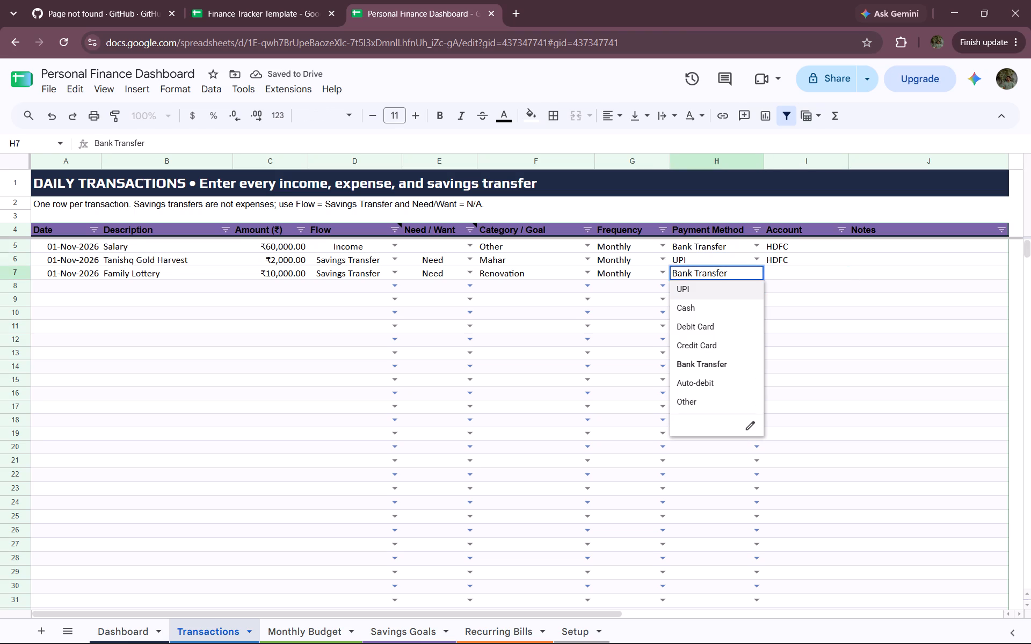
{"action": "key", "text": "Return"}
Enter HDFC as the Account for the Family Lottery entry in row 7.
{"action": "key", "text": "Up"}
{"action": "key", "text": "Right"}
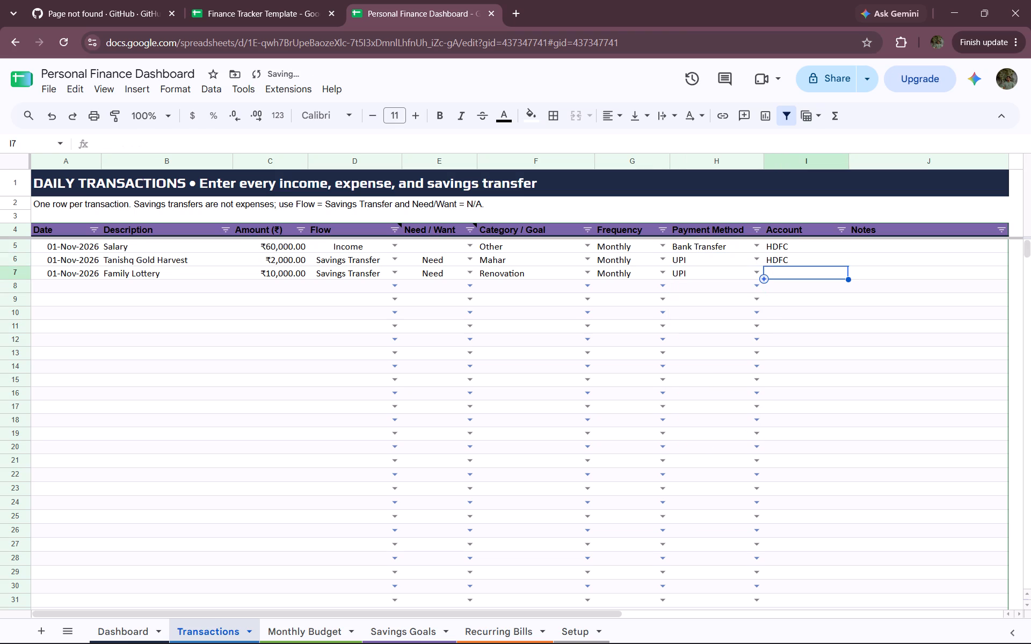
{"action": "type", "text": "HDFC"}
{"action": "key", "text": "Right"}
{"action": "key", "text": "Down"}
{"action": "key", "text": "Up"}
{"action": "key", "text": "Left"}
{"action": "key", "text": "Left"}
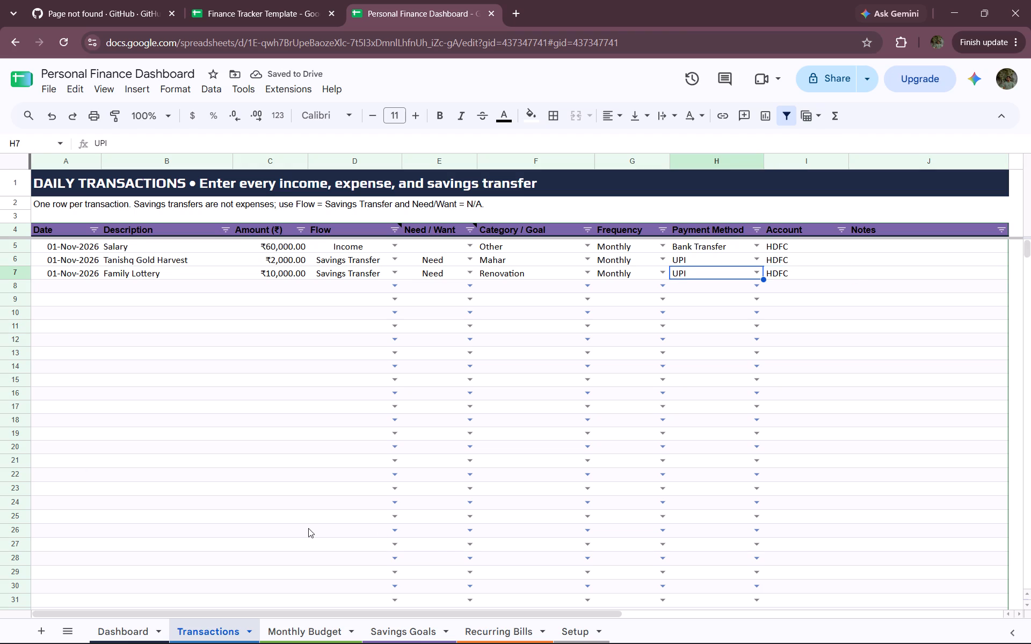
In the Setup sheet, insert a column before Savings Goals and give it the heading Account.
{"action": "left_click", "coordinate": [560, 632]}
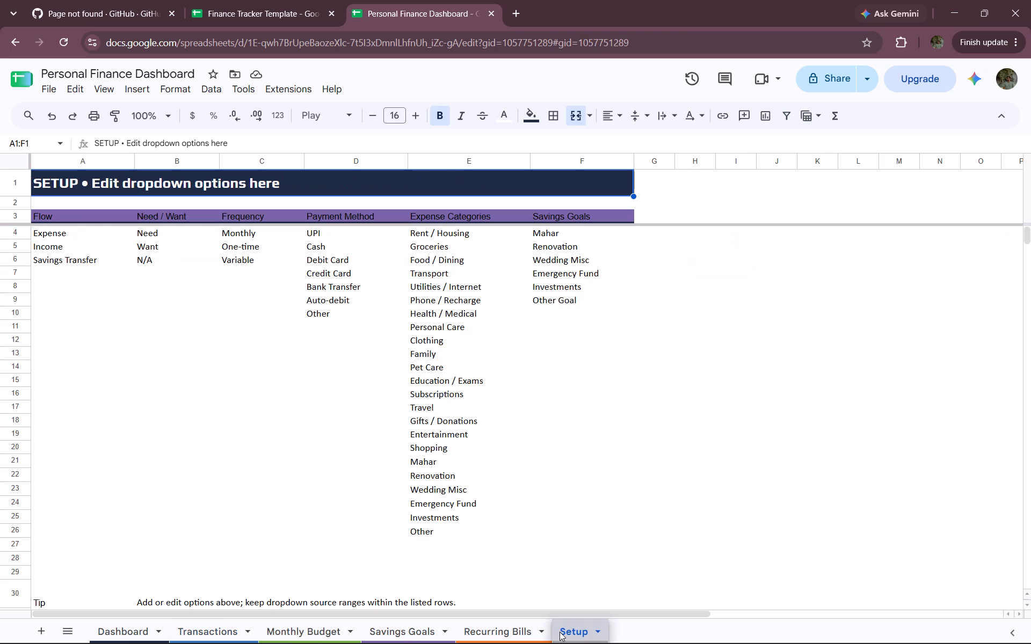
{"action": "left_click", "coordinate": [593, 215]}
{"action": "right_click", "coordinate": [593, 215]}
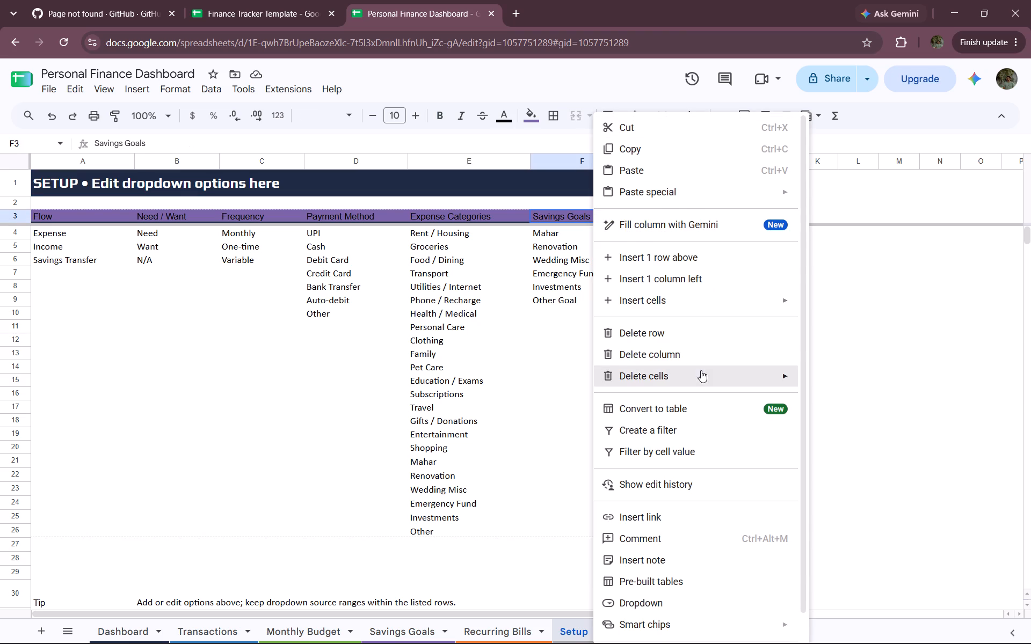
{"action": "left_click", "coordinate": [686, 286]}
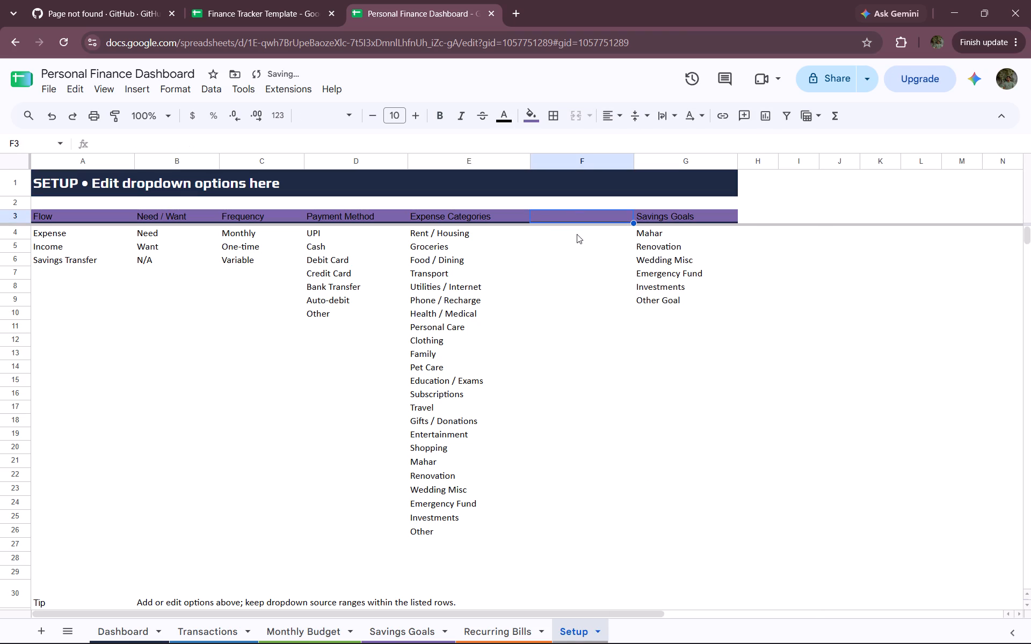
{"action": "key", "text": "shift+a"}
{"action": "type", "text": "ccount"}
{"action": "key", "text": "Return"}
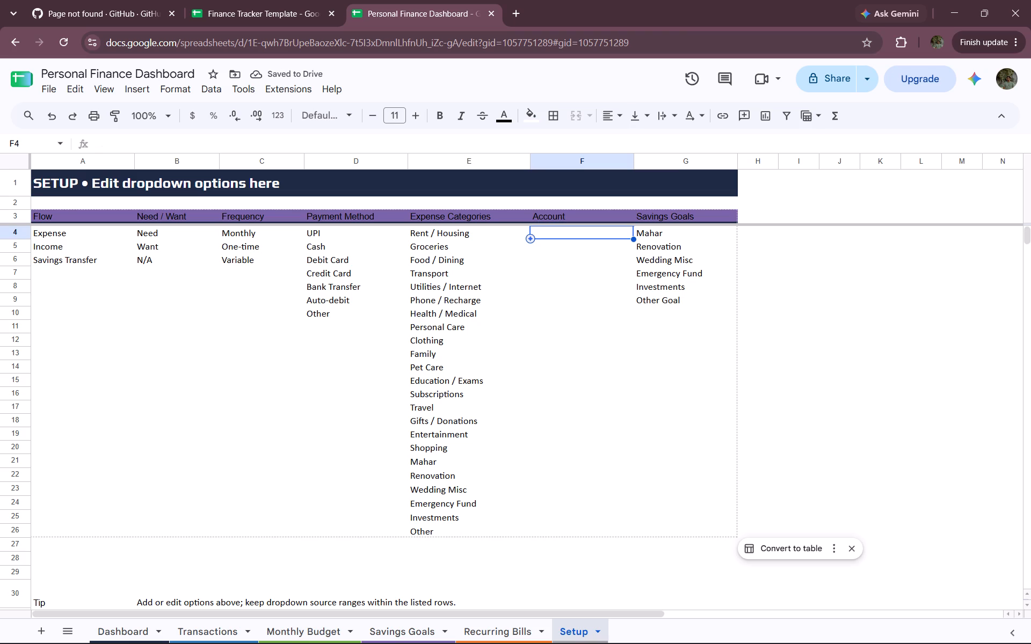
List the account options HDFC, SBI and Jupiter under the Account heading in Setup.
{"action": "key", "text": "shift+g"}
{"action": "key", "text": "BackSpace"}
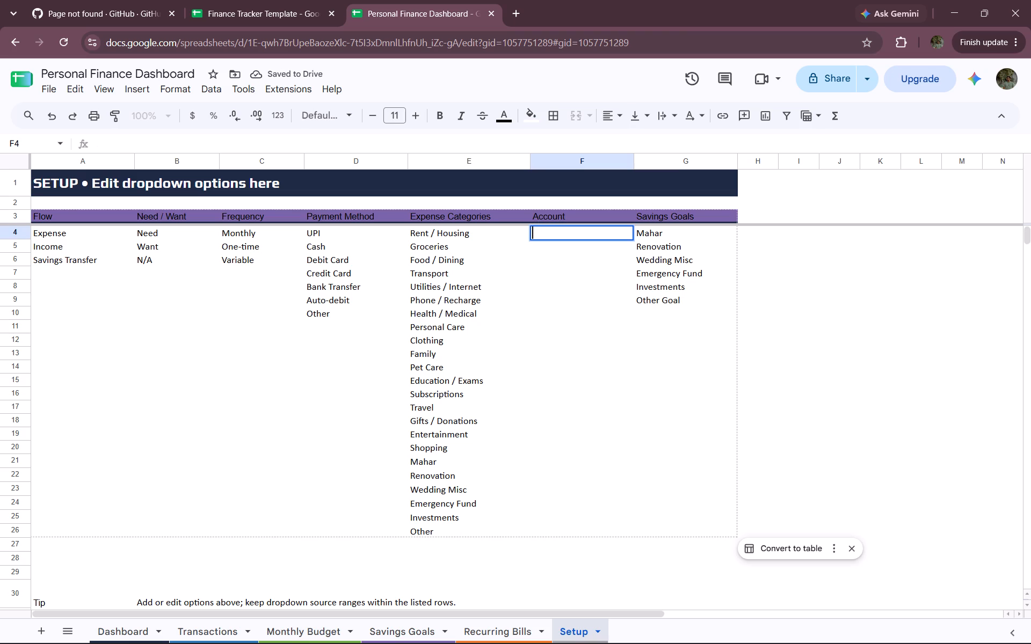
{"action": "key", "text": "shift+h"}
{"action": "type", "text": "DFC"}
{"action": "key", "text": "Down"}
{"action": "type", "text": "SBI"}
{"action": "key", "text": "Down"}
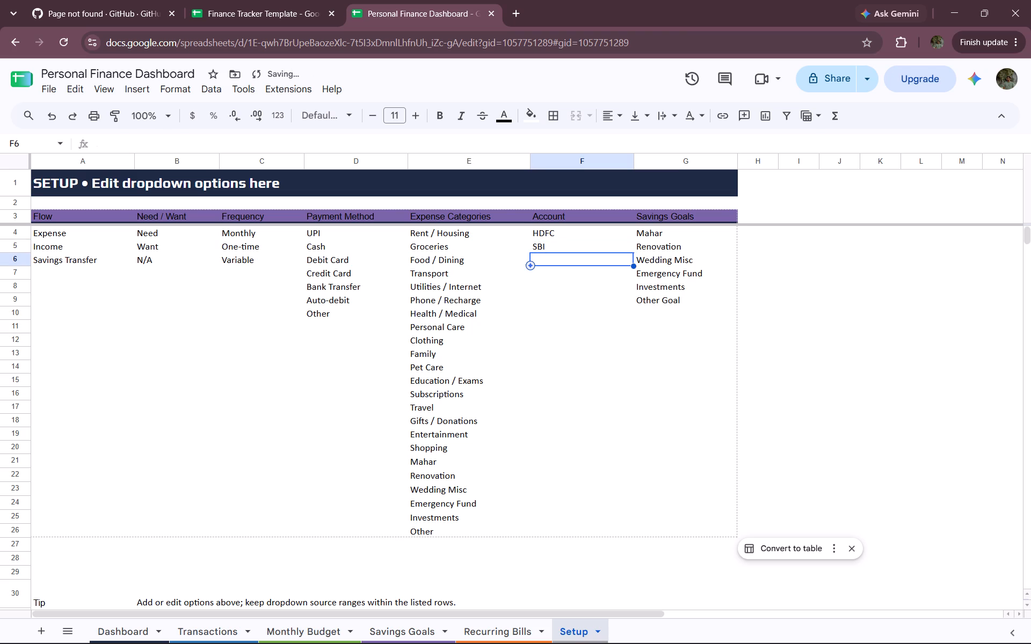
{"action": "type", "text": "Jupiter"}
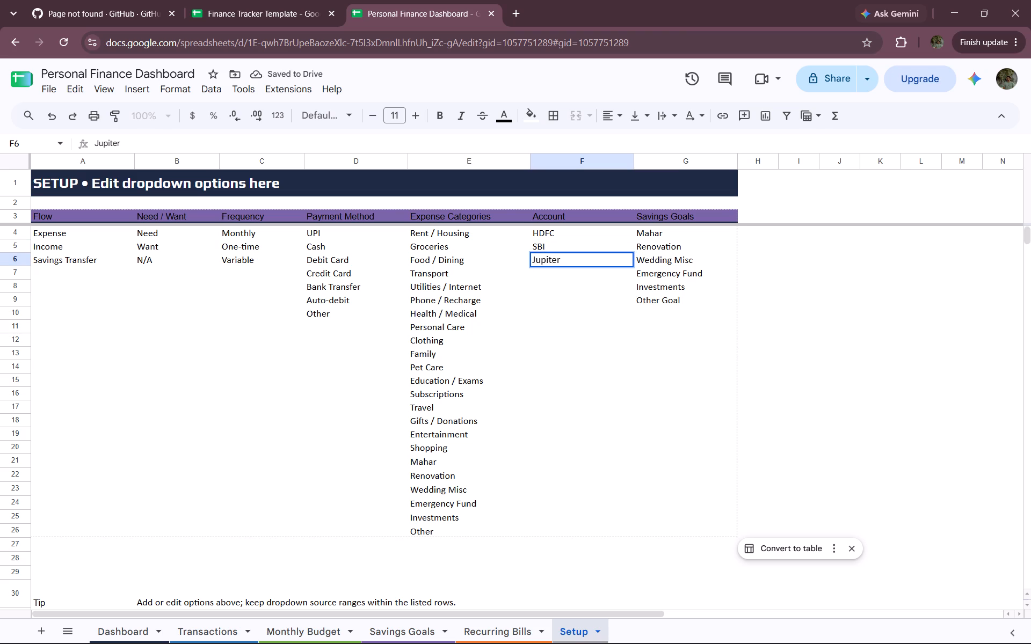
{"action": "key", "text": "Up"}
{"action": "key", "text": "Down"}
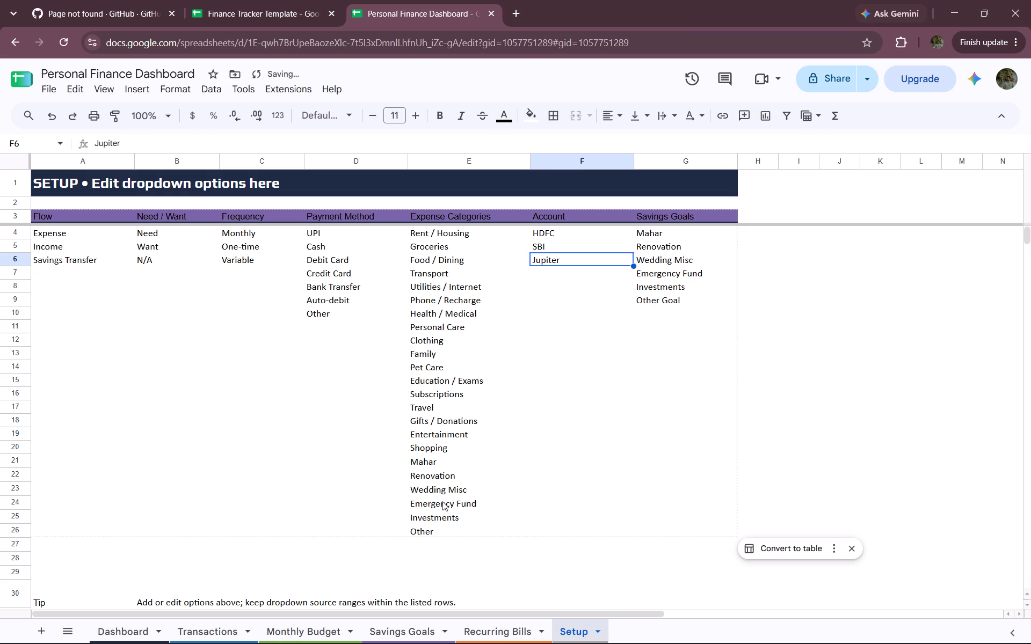
In Transactions, select the Payment Method column and review the sheet's data validation rules.
{"action": "left_click", "coordinate": [226, 632]}
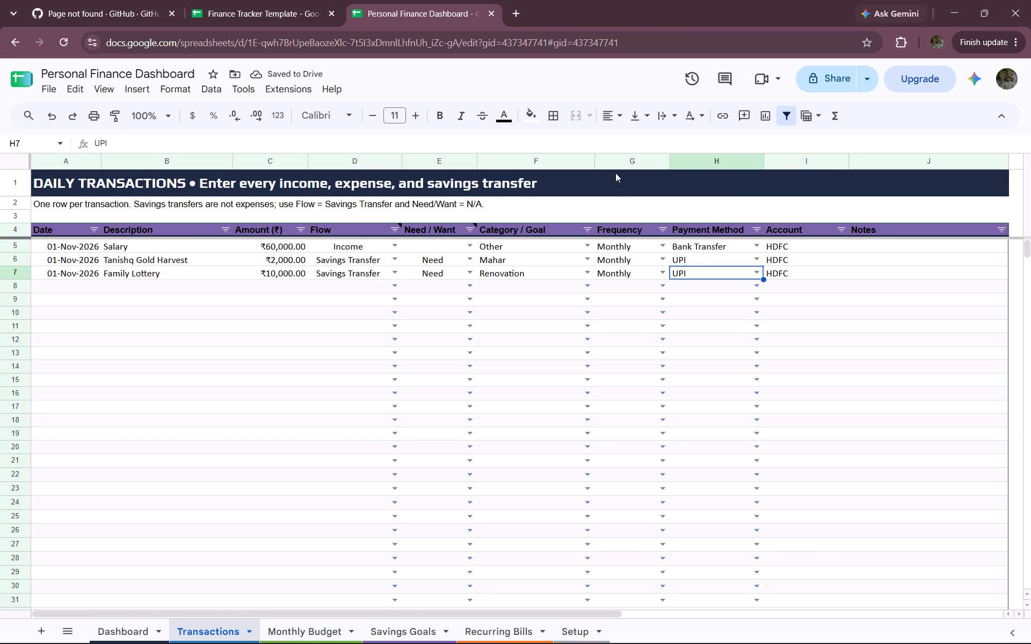
{"action": "left_click", "coordinate": [697, 230]}
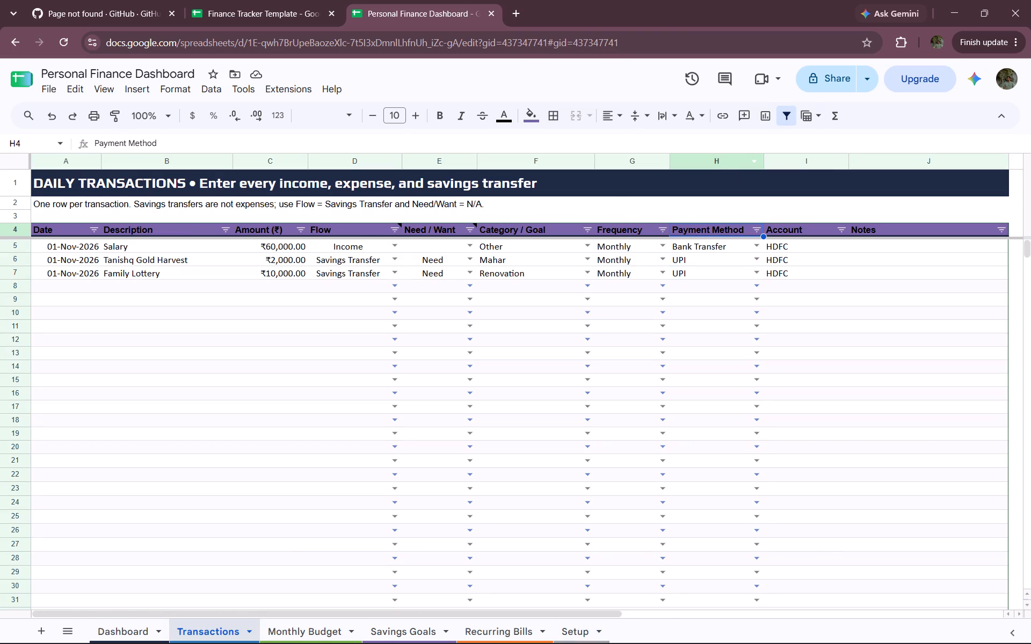
{"action": "left_click", "coordinate": [708, 165]}
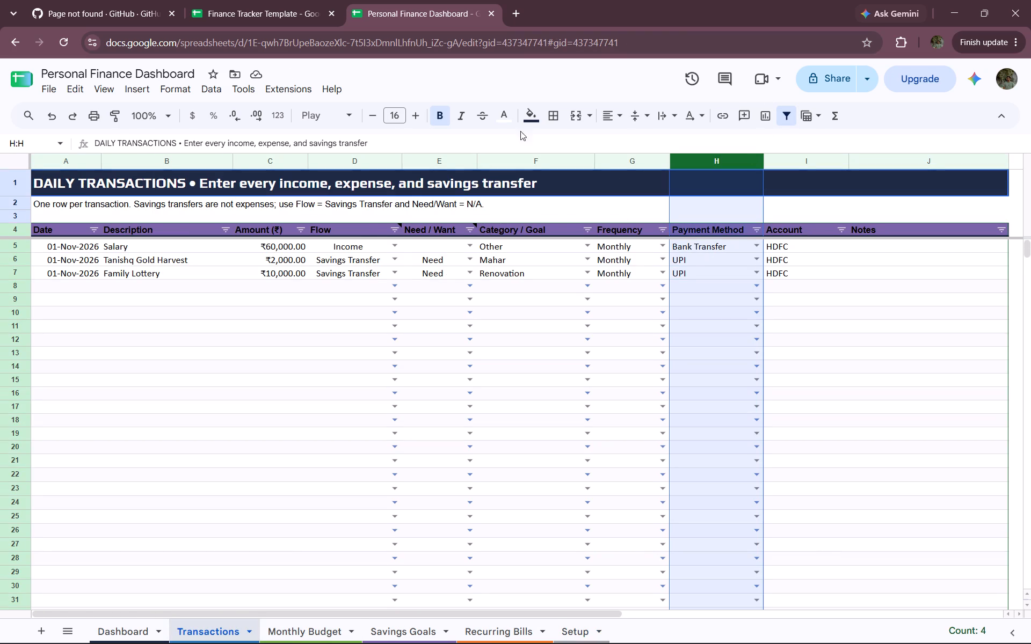
{"action": "left_click", "coordinate": [223, 88]}
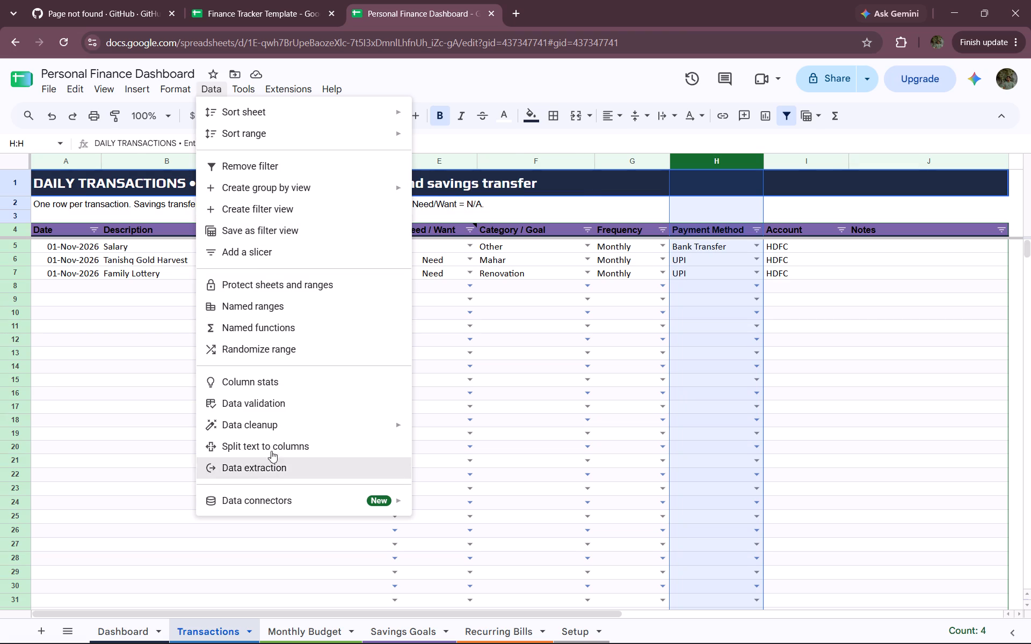
{"action": "left_click", "coordinate": [280, 397]}
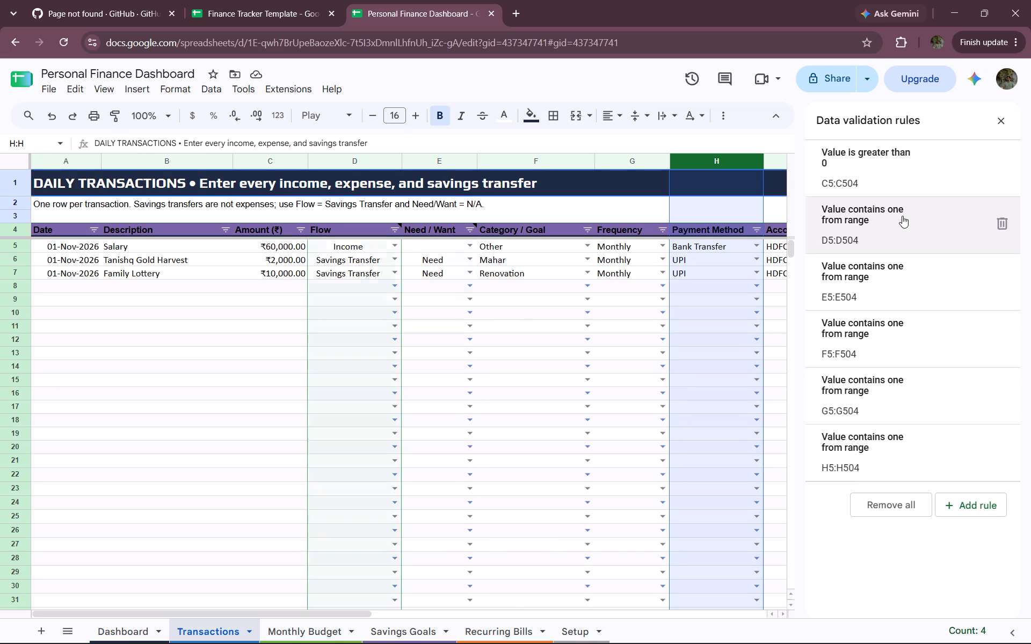
{"action": "left_click", "coordinate": [1007, 118]}
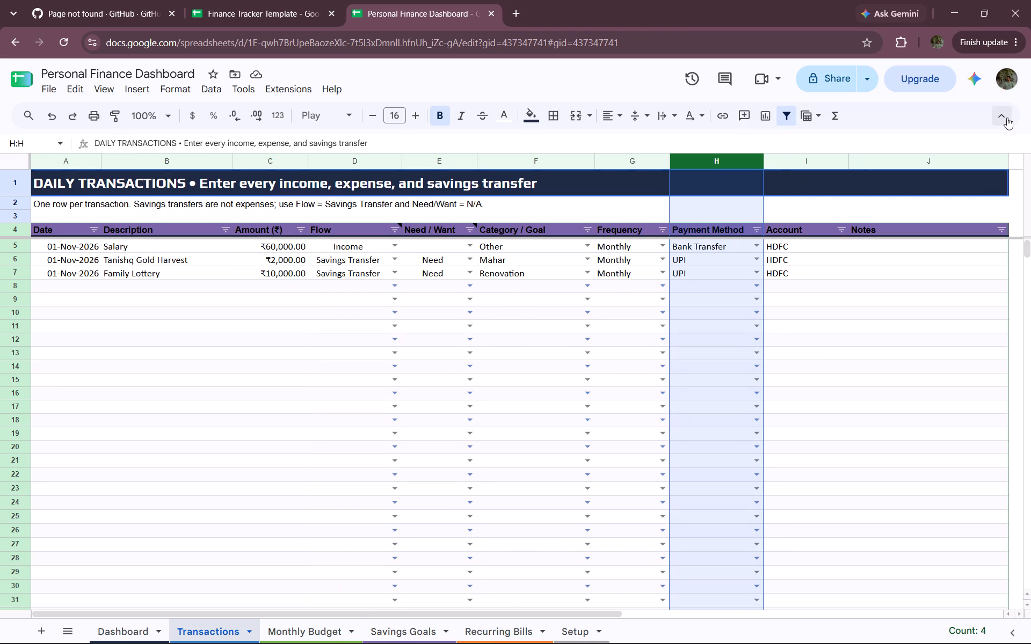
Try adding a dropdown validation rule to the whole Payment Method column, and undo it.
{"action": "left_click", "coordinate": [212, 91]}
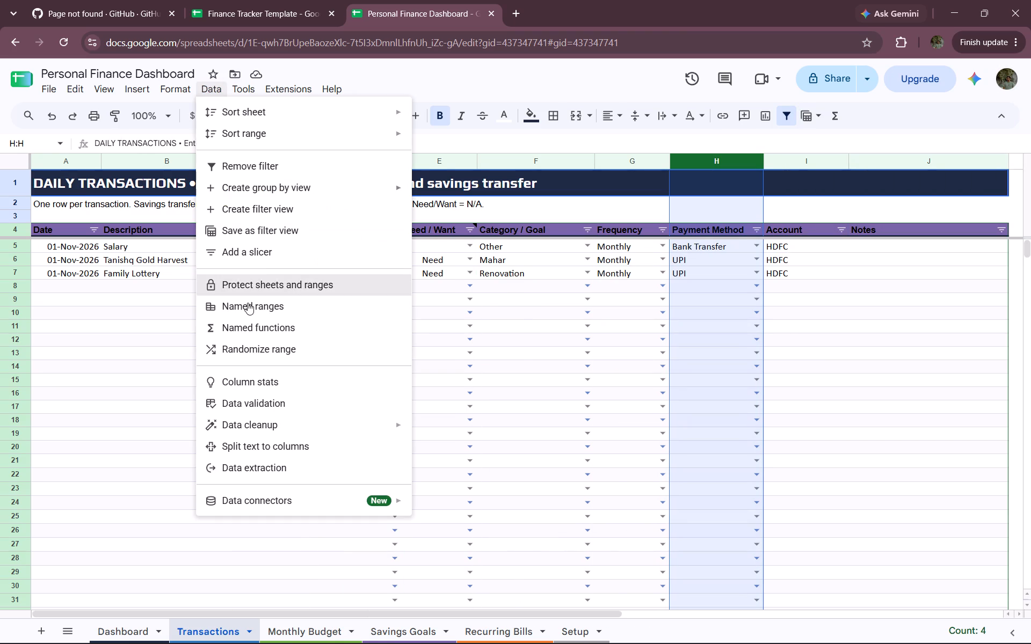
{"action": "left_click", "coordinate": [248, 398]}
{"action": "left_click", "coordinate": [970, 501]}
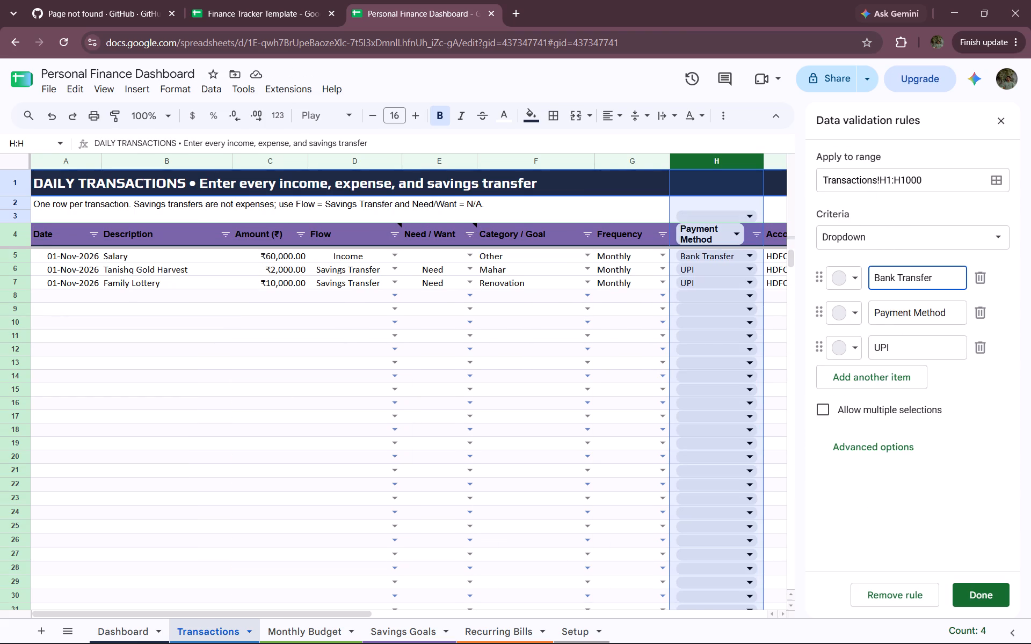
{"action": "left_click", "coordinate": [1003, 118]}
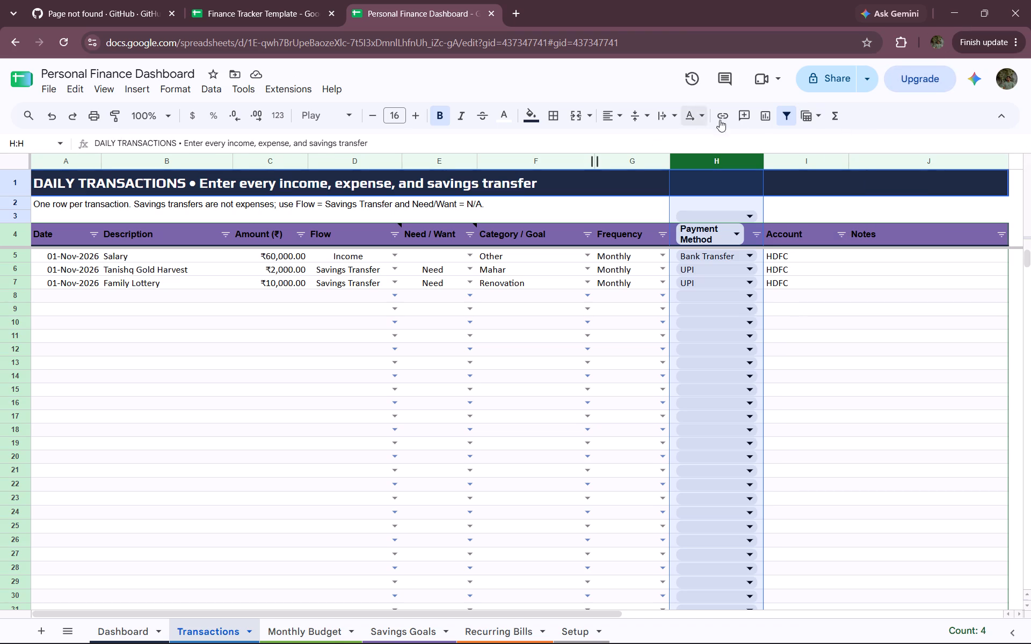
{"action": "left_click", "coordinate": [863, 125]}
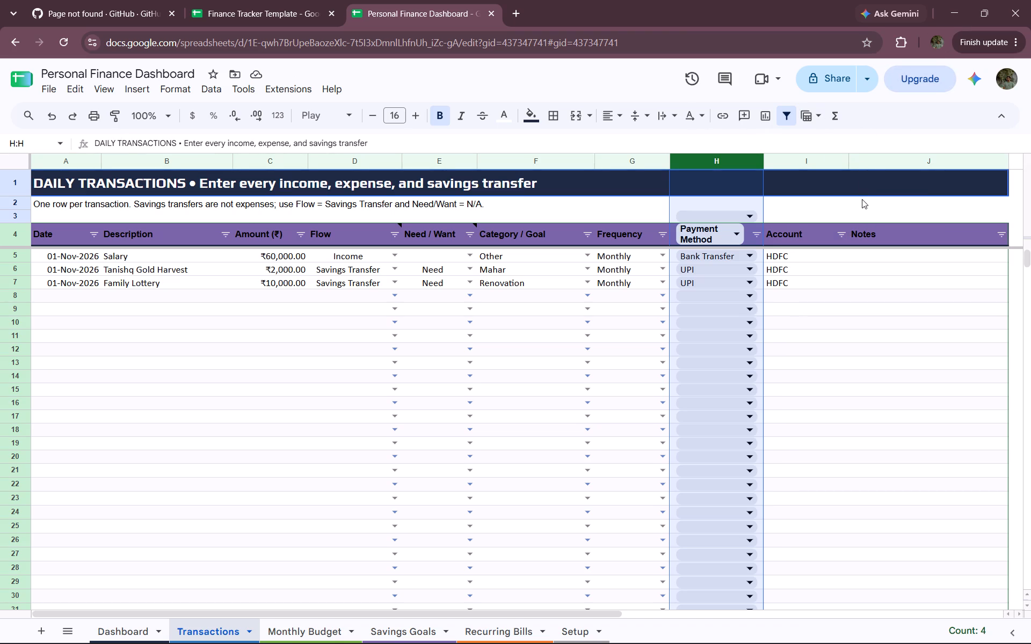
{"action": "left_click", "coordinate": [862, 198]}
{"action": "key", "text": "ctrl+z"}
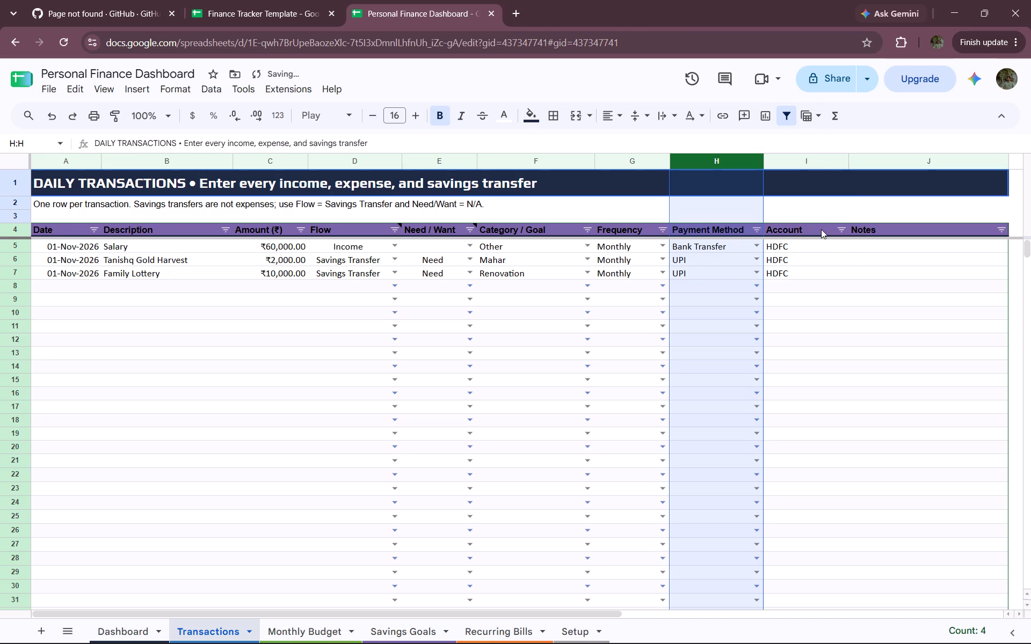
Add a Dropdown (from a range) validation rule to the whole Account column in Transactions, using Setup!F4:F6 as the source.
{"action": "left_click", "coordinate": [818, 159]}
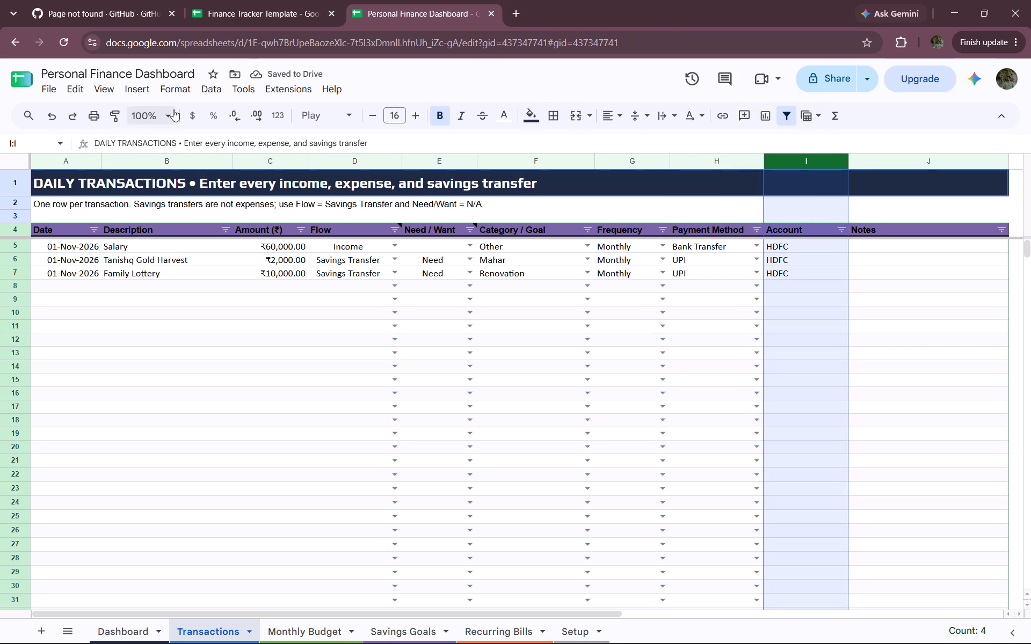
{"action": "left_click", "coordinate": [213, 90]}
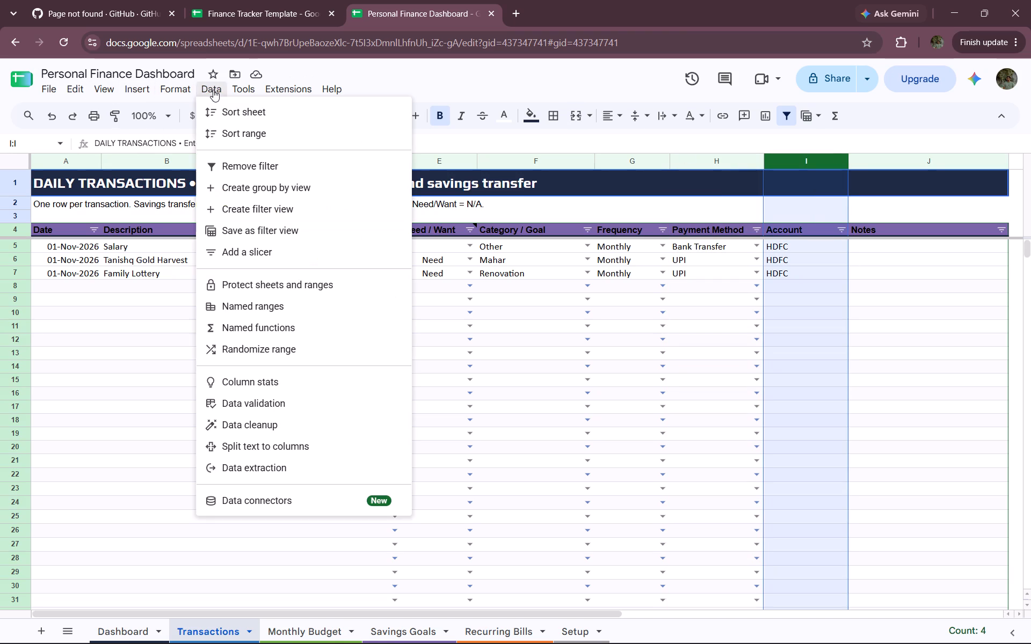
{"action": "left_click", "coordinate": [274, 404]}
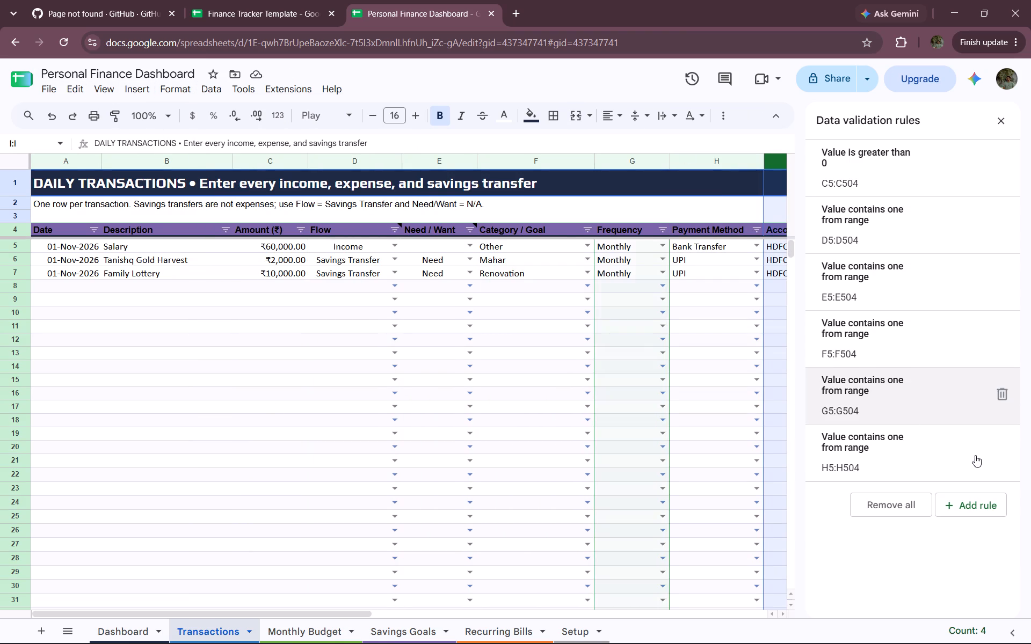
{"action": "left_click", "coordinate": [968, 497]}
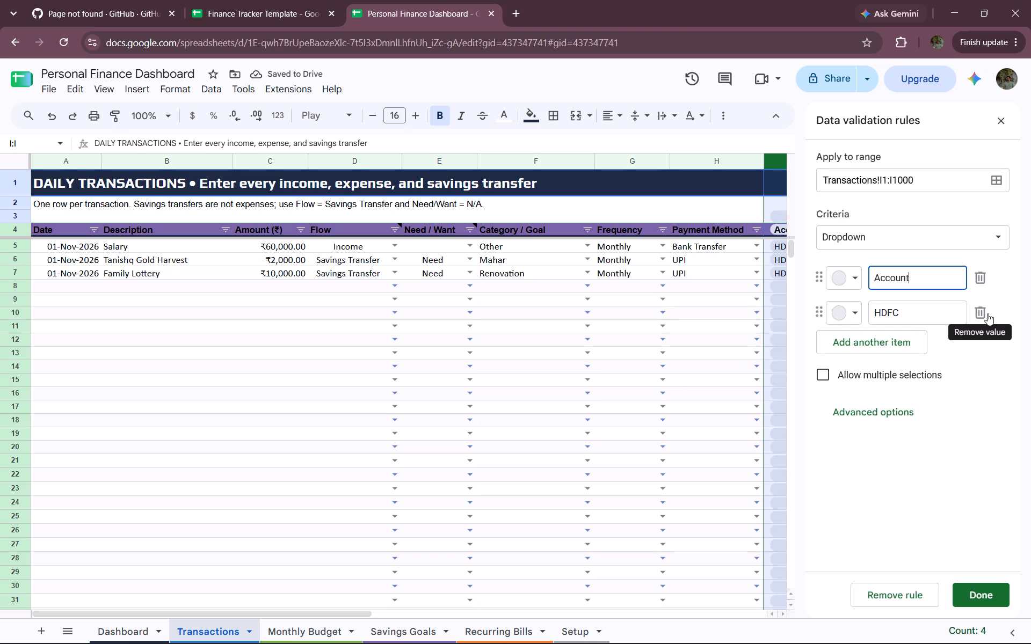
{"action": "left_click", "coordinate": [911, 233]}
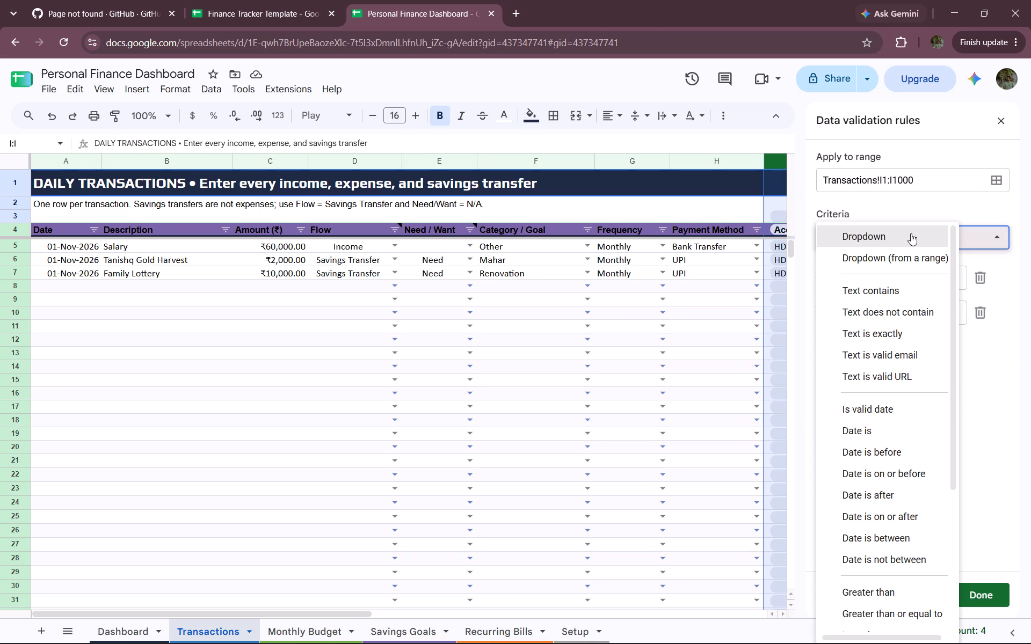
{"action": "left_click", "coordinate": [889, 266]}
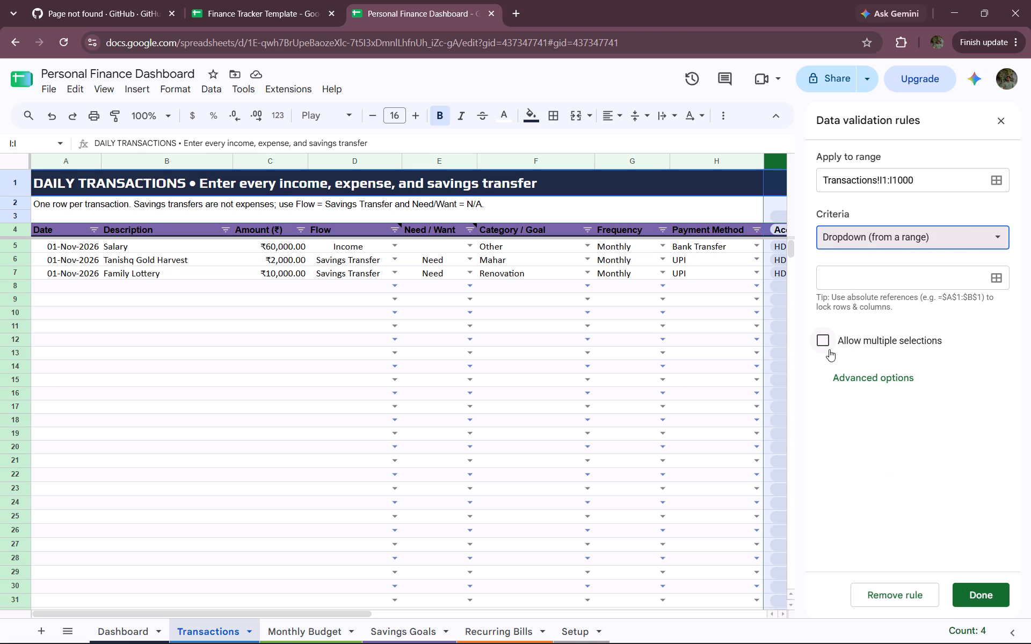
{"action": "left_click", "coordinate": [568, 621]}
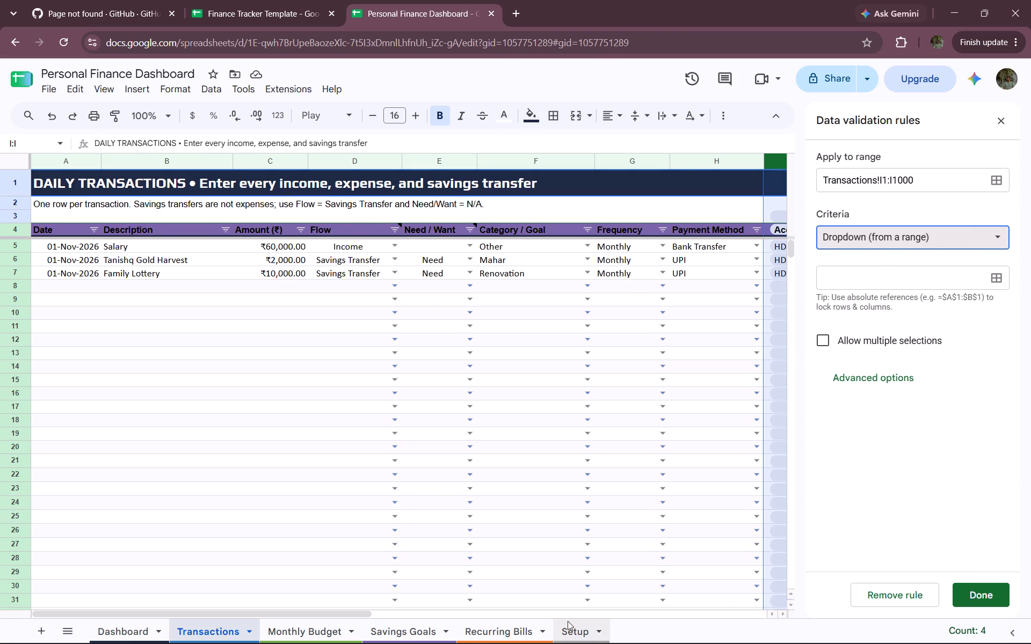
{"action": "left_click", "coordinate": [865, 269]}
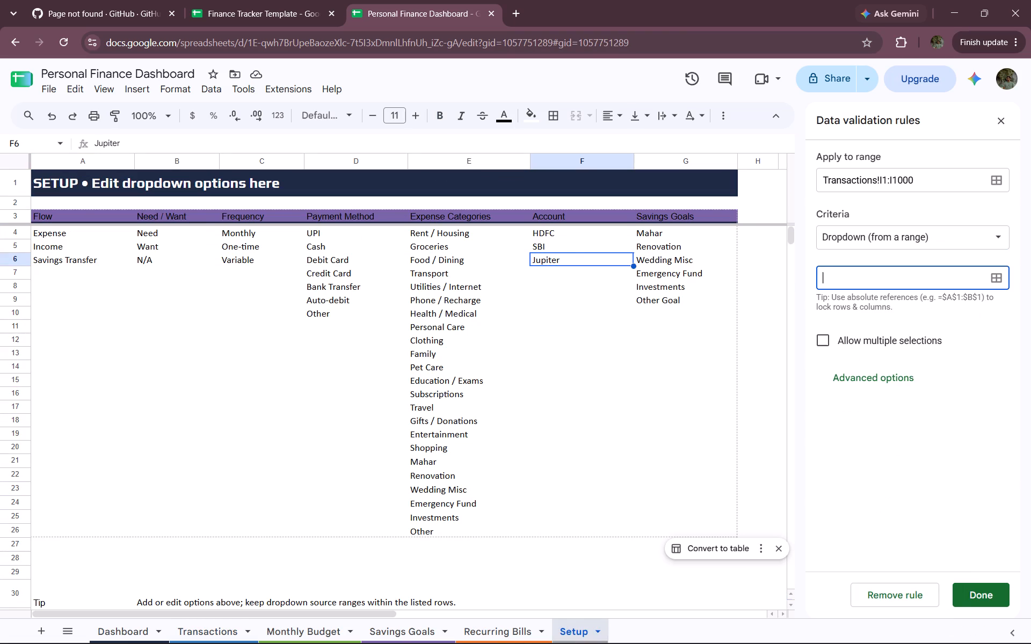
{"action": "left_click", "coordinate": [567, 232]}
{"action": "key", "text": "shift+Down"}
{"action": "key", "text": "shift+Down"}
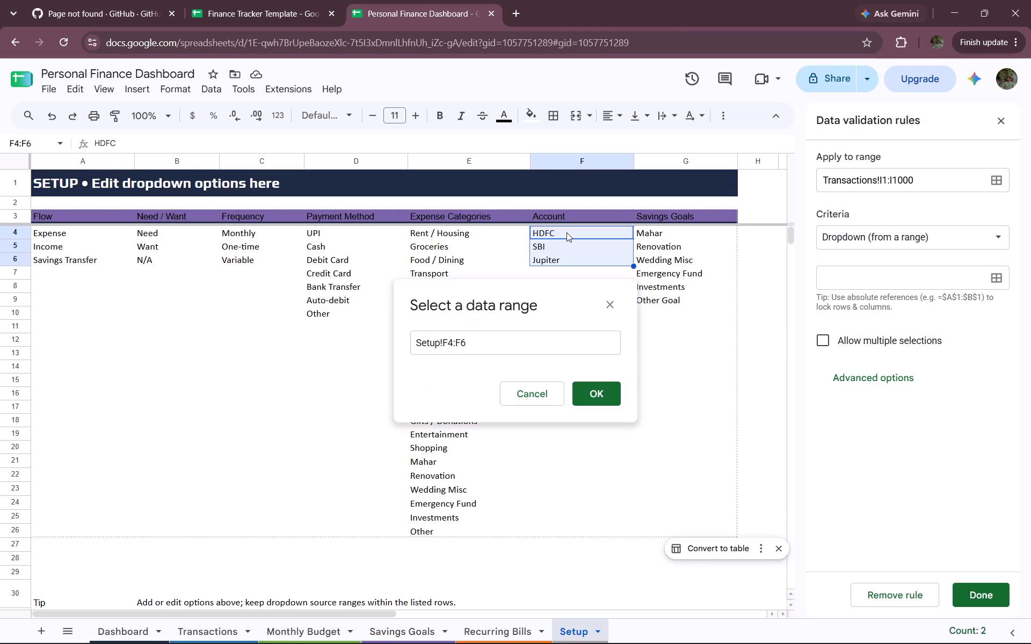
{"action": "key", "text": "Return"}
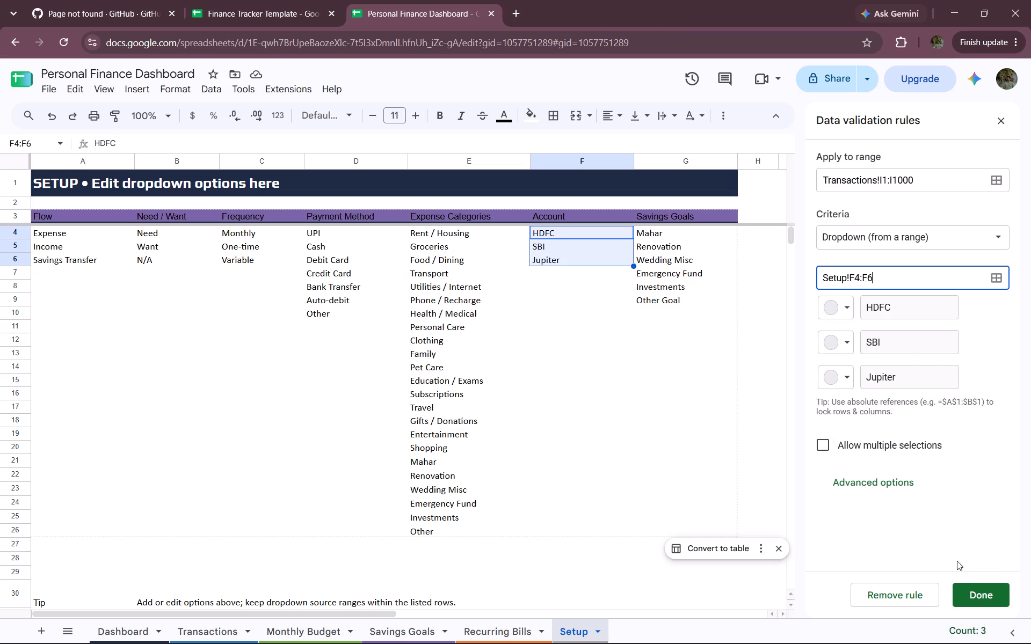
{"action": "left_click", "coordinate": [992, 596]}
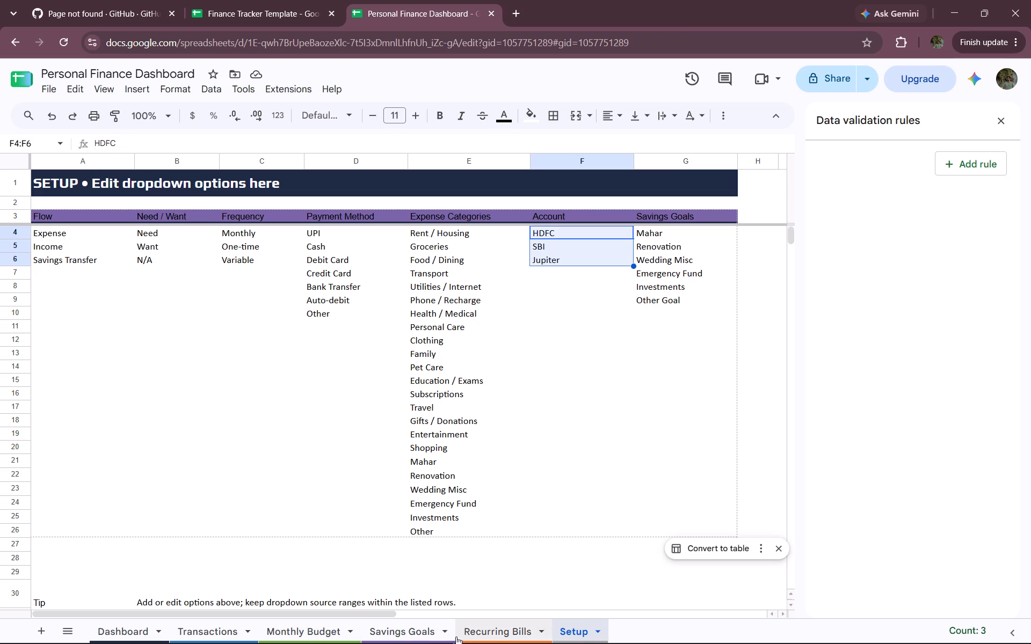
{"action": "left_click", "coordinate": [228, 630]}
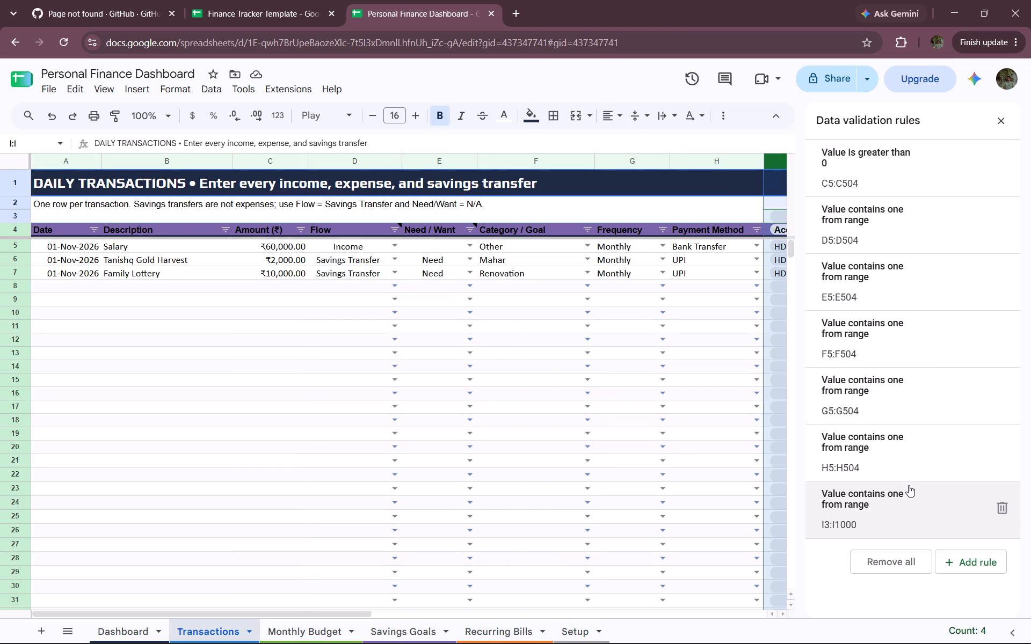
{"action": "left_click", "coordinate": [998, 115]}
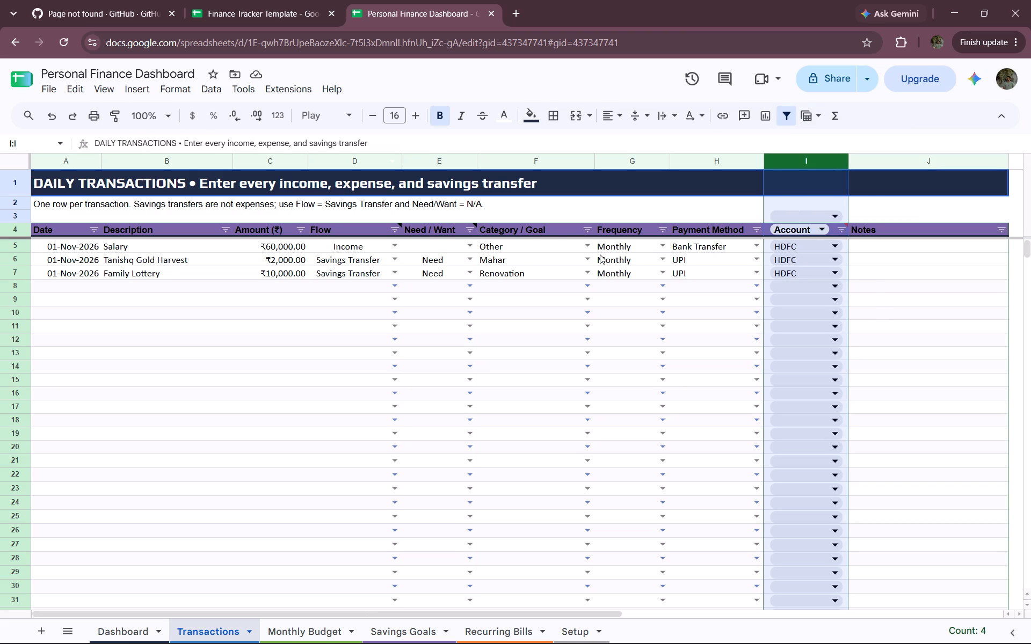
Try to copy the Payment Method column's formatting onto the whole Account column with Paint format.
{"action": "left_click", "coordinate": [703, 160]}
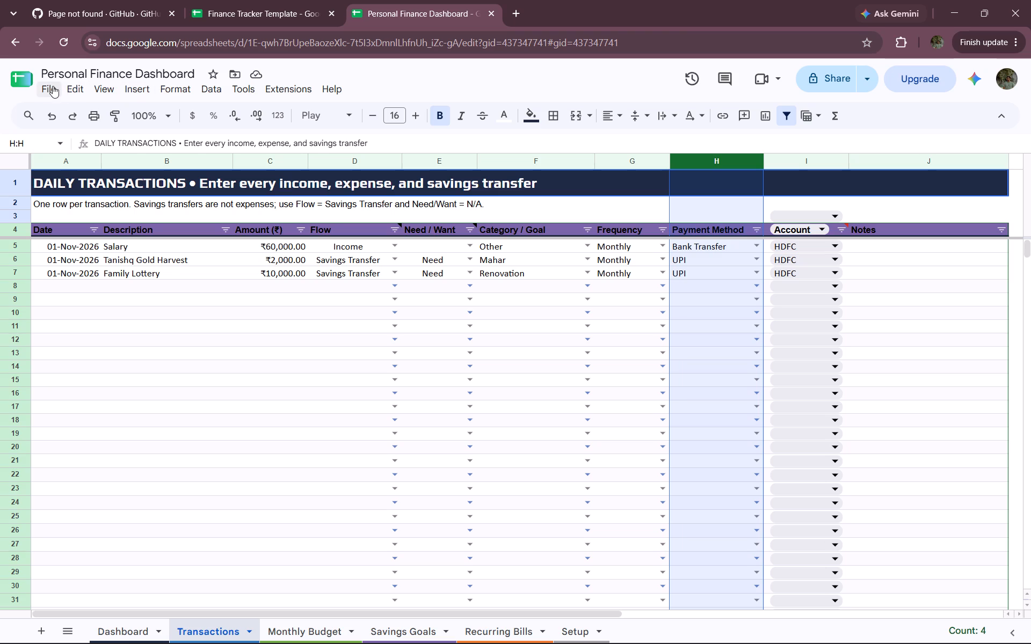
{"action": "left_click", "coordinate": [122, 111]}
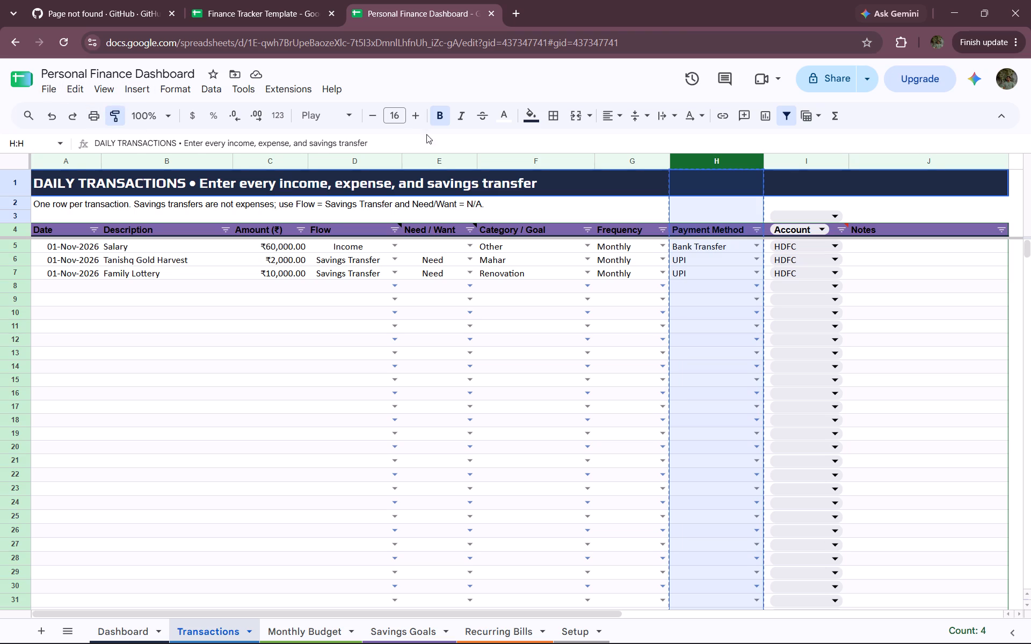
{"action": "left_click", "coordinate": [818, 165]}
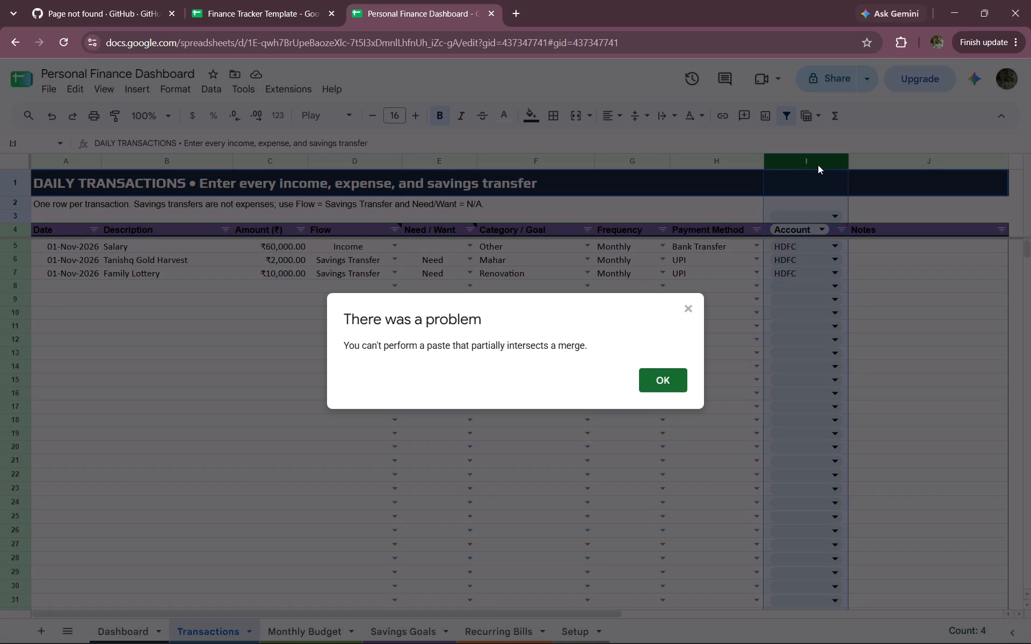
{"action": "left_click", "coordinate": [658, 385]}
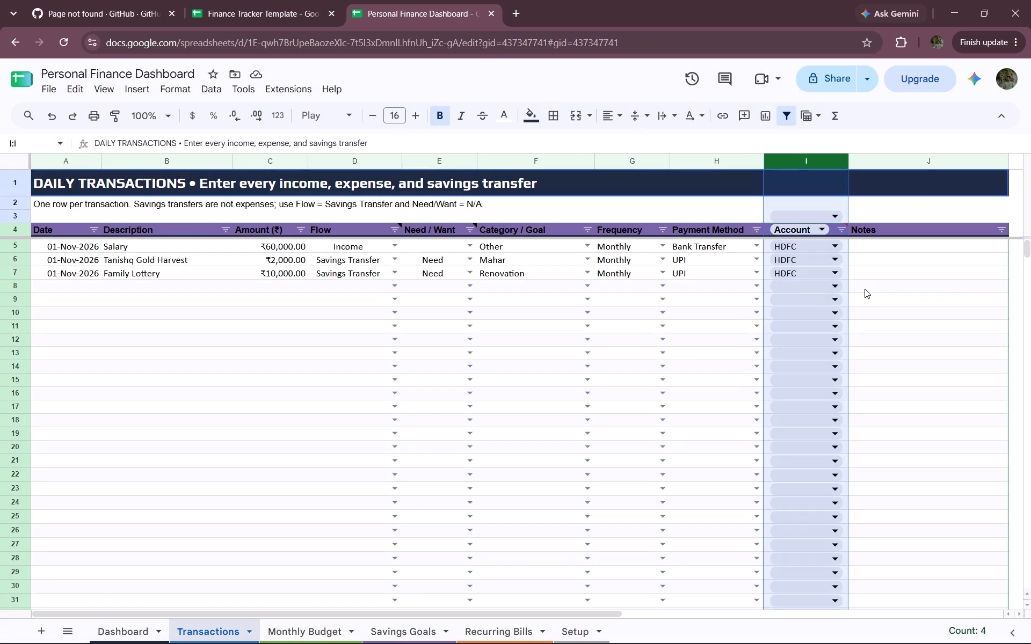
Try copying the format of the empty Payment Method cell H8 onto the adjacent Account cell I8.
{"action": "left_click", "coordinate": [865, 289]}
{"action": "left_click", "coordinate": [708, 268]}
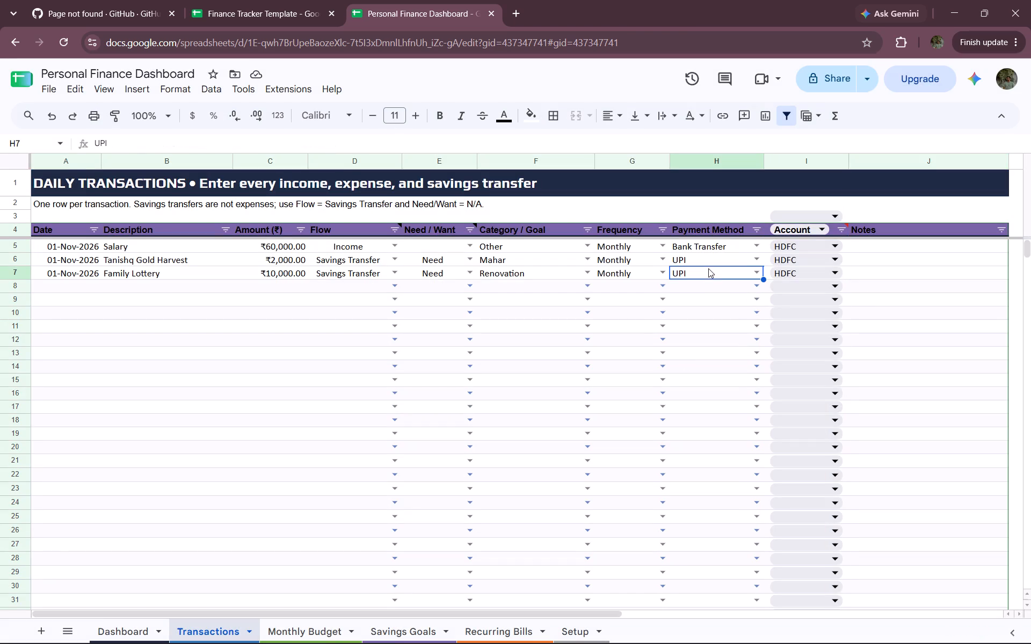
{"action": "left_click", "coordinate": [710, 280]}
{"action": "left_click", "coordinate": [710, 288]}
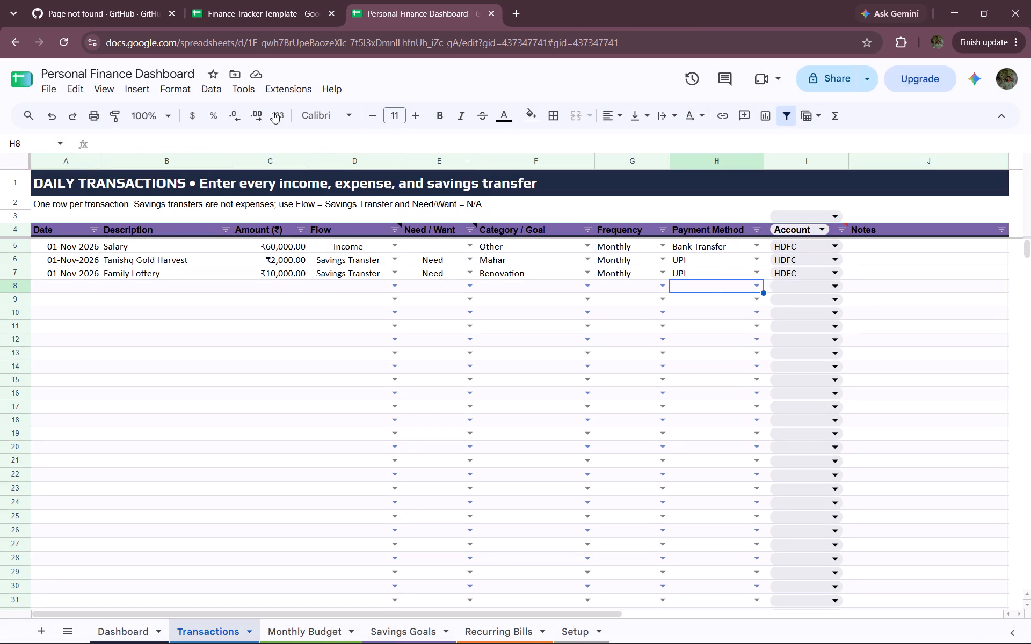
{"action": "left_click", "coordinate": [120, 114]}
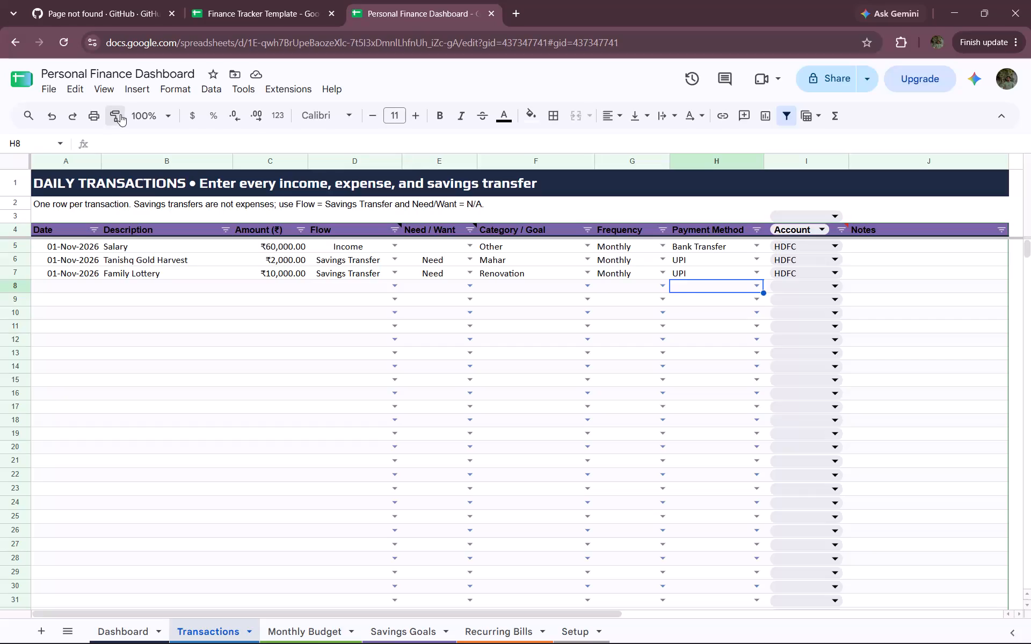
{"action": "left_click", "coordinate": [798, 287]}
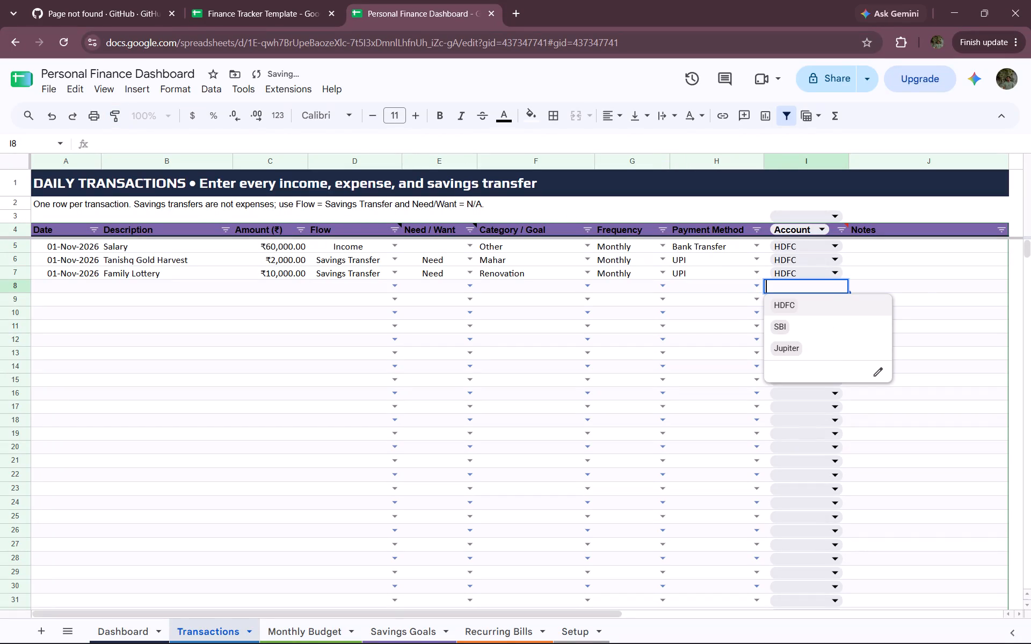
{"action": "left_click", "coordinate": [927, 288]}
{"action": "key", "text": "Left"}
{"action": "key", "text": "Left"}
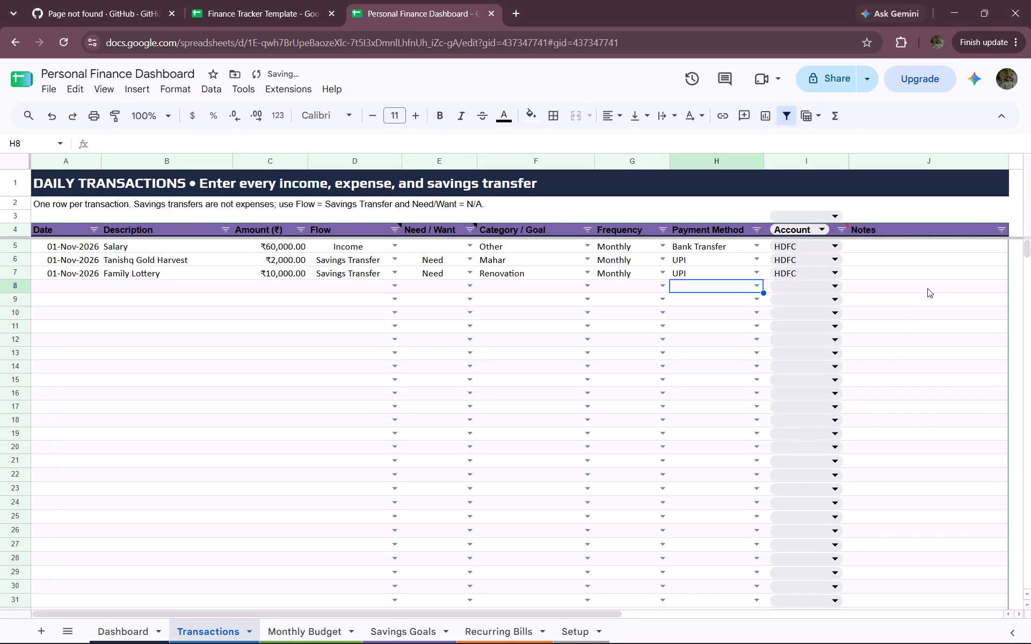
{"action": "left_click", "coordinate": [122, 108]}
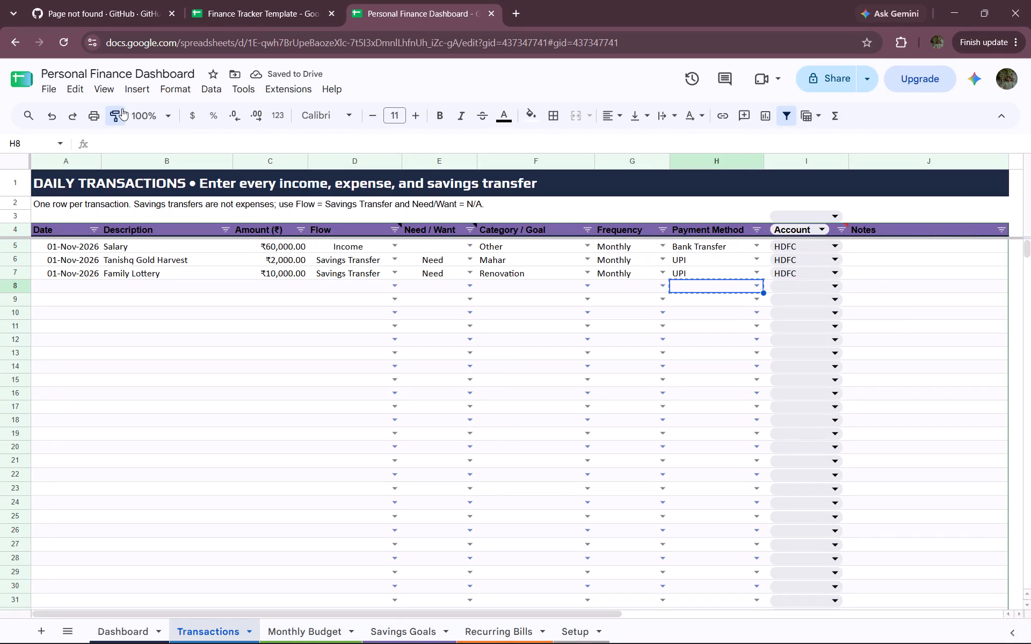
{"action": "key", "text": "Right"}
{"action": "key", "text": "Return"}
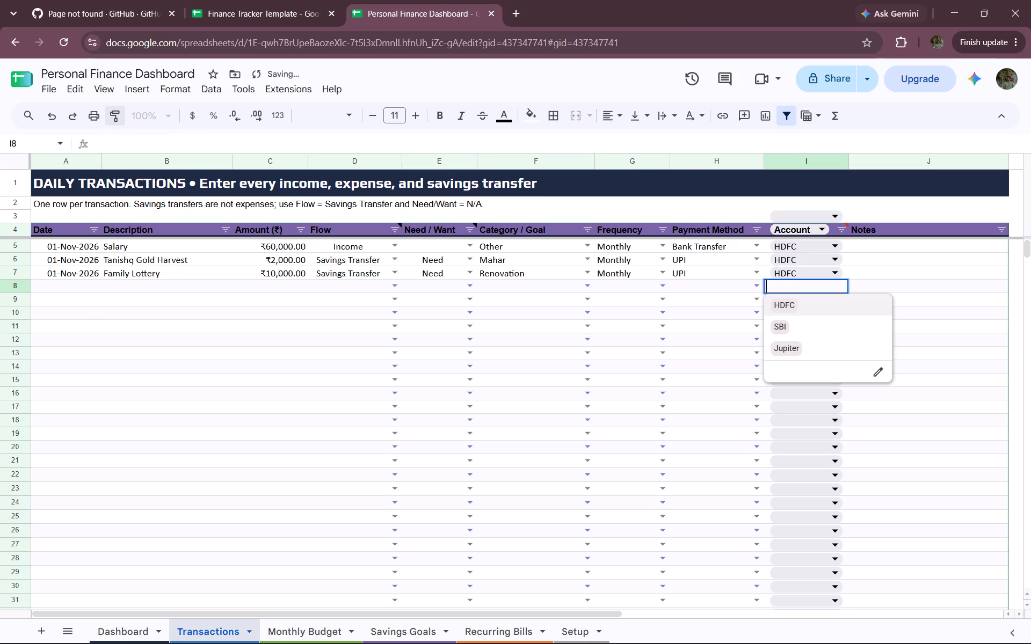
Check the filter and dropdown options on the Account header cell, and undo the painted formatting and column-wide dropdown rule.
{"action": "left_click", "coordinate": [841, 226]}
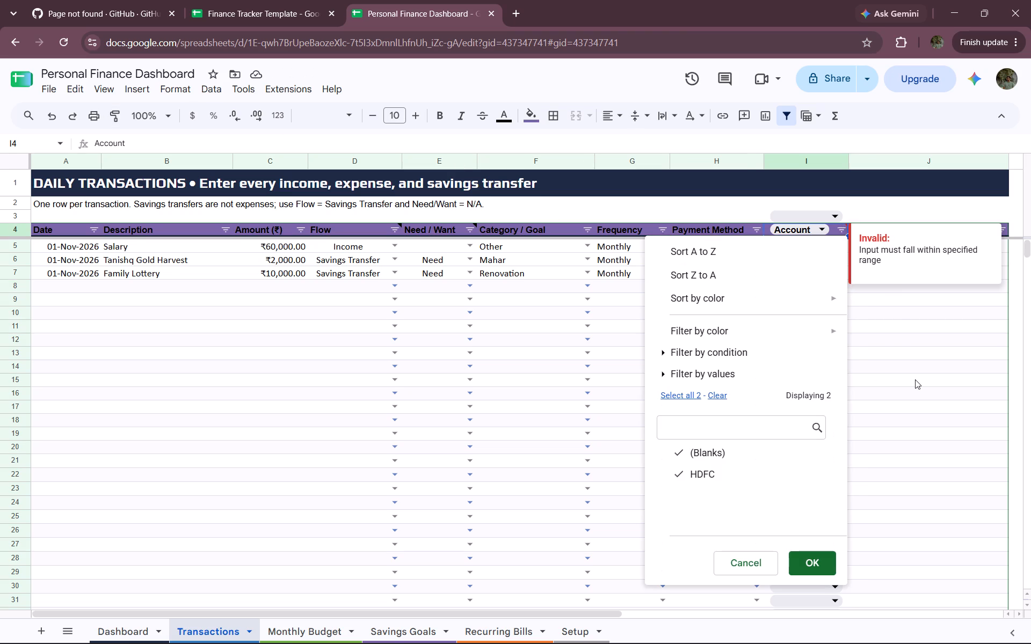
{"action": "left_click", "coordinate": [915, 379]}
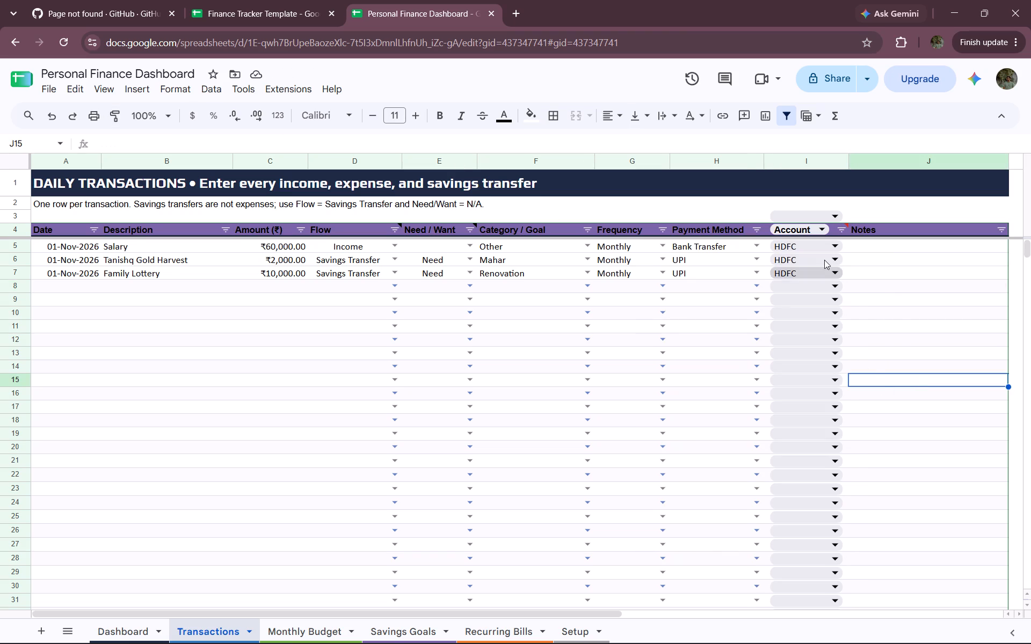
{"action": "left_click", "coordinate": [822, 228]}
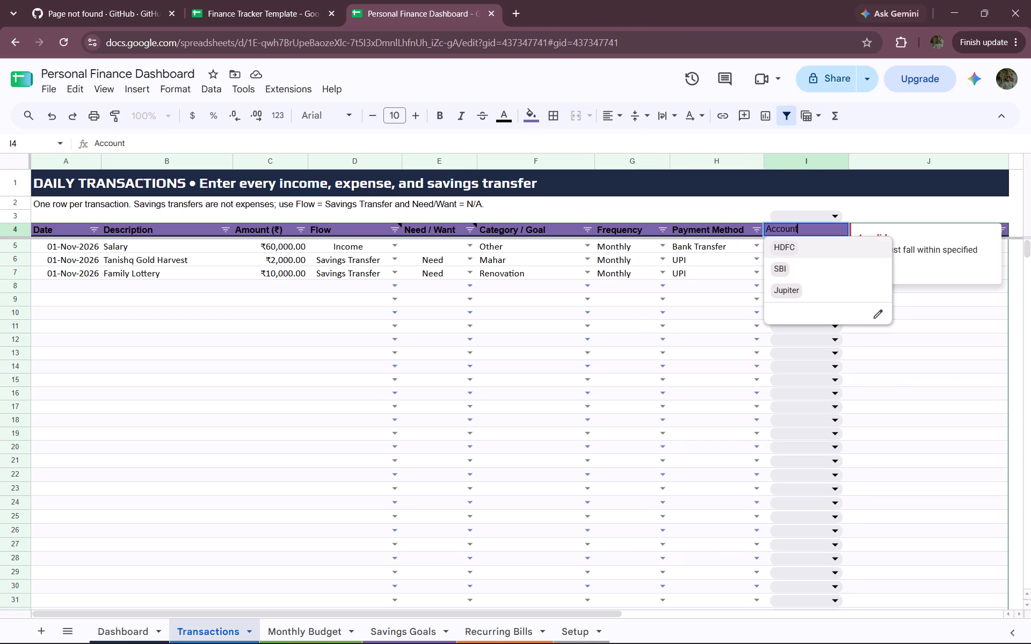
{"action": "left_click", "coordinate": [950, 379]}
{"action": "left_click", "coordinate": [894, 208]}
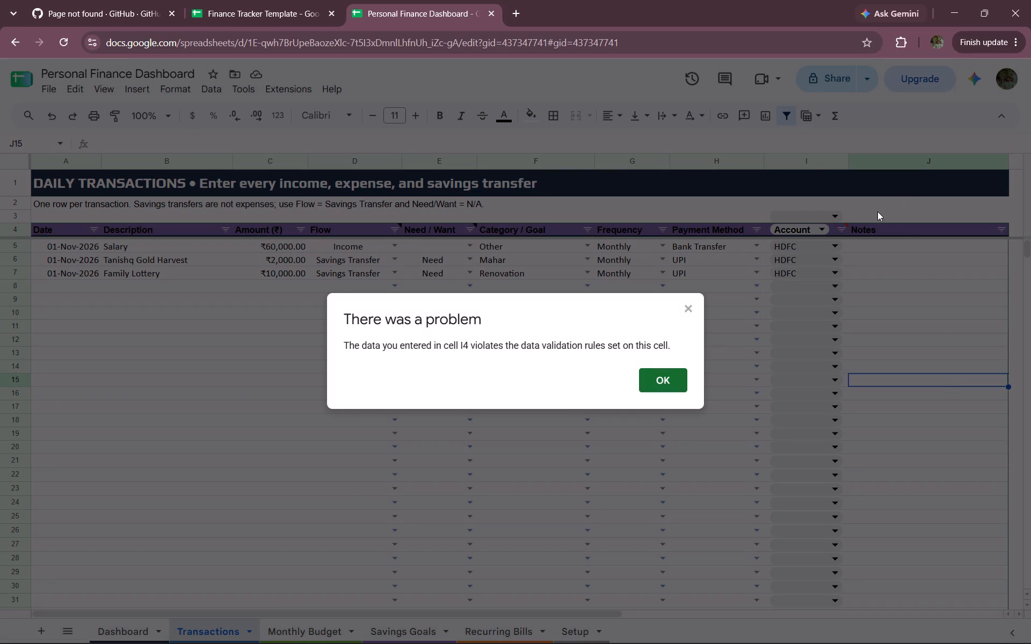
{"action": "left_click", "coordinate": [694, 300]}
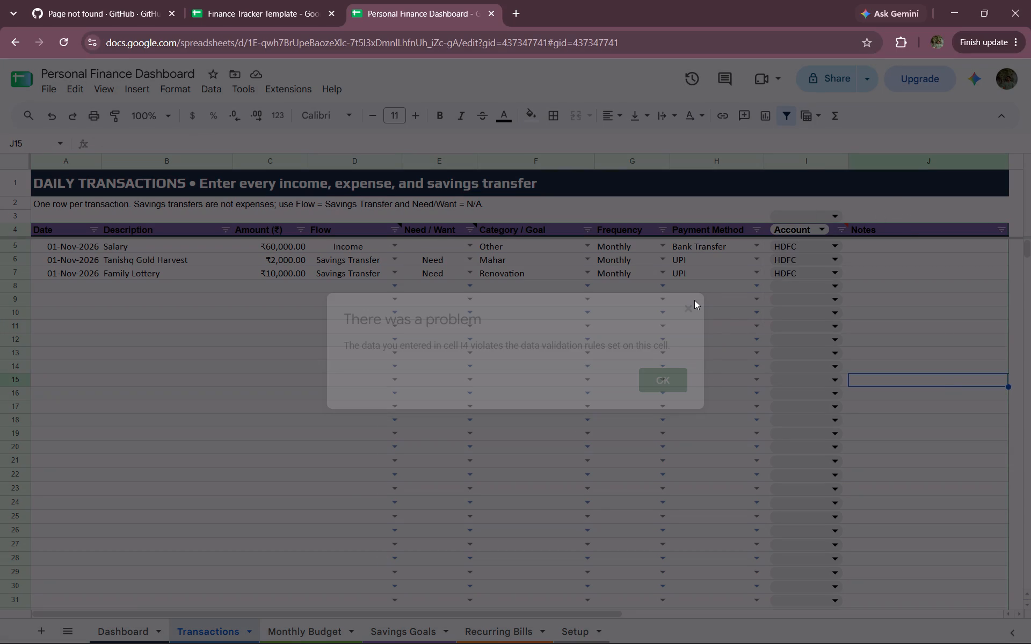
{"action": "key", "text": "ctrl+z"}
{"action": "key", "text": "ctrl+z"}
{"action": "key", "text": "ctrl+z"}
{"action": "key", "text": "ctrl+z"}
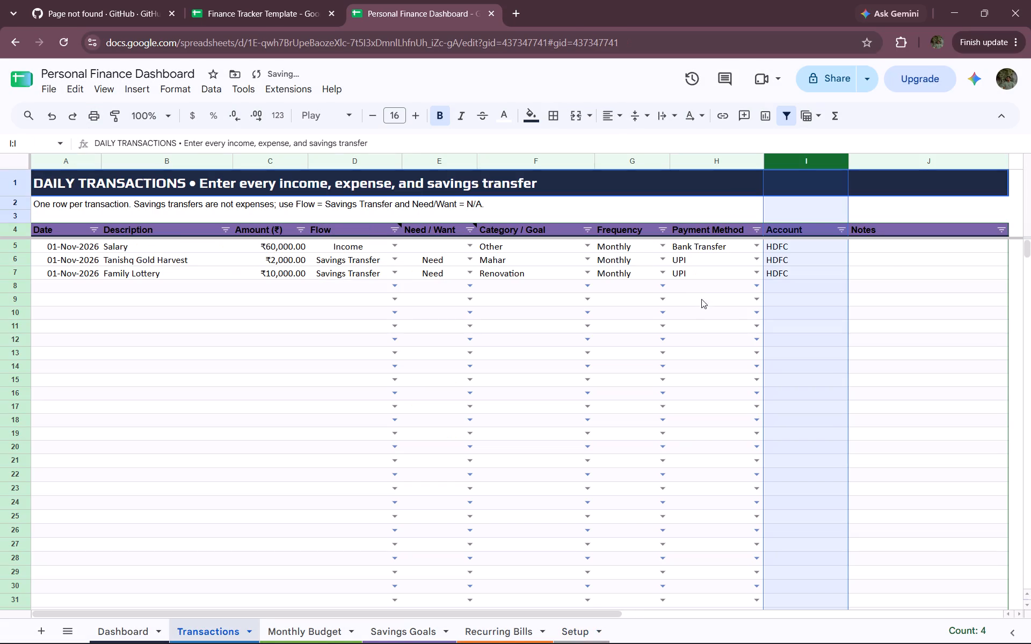
Add a Dropdown (from a range) validation rule to Account cells I5:I220 in Transactions, using Setup!F4:F6 as the source.
{"action": "left_click", "coordinate": [918, 286]}
{"action": "left_click", "coordinate": [818, 233]}
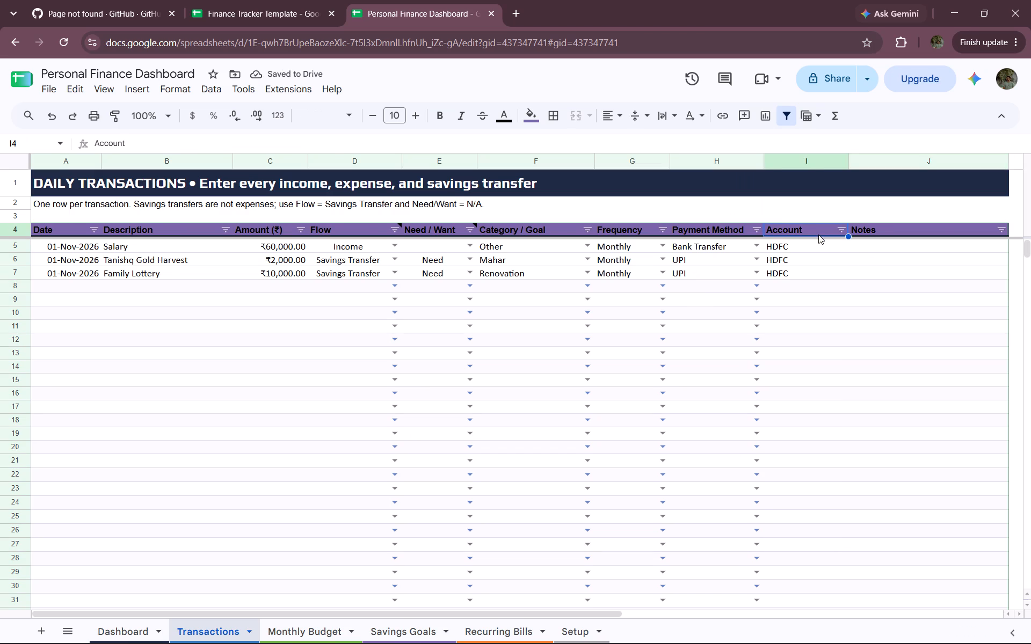
{"action": "left_click", "coordinate": [802, 243]}
{"action": "key", "text": "shift+Down"}
{"action": "key", "text": "shift+Down"}
{"action": "key", "text": "shift+Down"}
{"action": "key", "text": "shift+Down"}
{"action": "key", "text": "shift+Down"}
{"action": "key", "text": "shift+Down"}
{"action": "key", "text": "shift+Down"}
{"action": "key", "text": "shift+Down"}
{"action": "key", "text": "shift+Down"}
{"action": "key", "text": "shift+Down"}
{"action": "key", "text": "shift+Down"}
{"action": "key", "text": "shift+Down"}
{"action": "key", "text": "shift+Down"}
{"action": "key", "text": "shift+Down"}
{"action": "key", "text": "shift+Down"}
{"action": "key", "text": "shift+Down"}
{"action": "key", "text": "shift+Down"}
{"action": "key", "text": "shift+Down"}
{"action": "key", "text": "shift+Down"}
{"action": "key", "text": "shift+Down"}
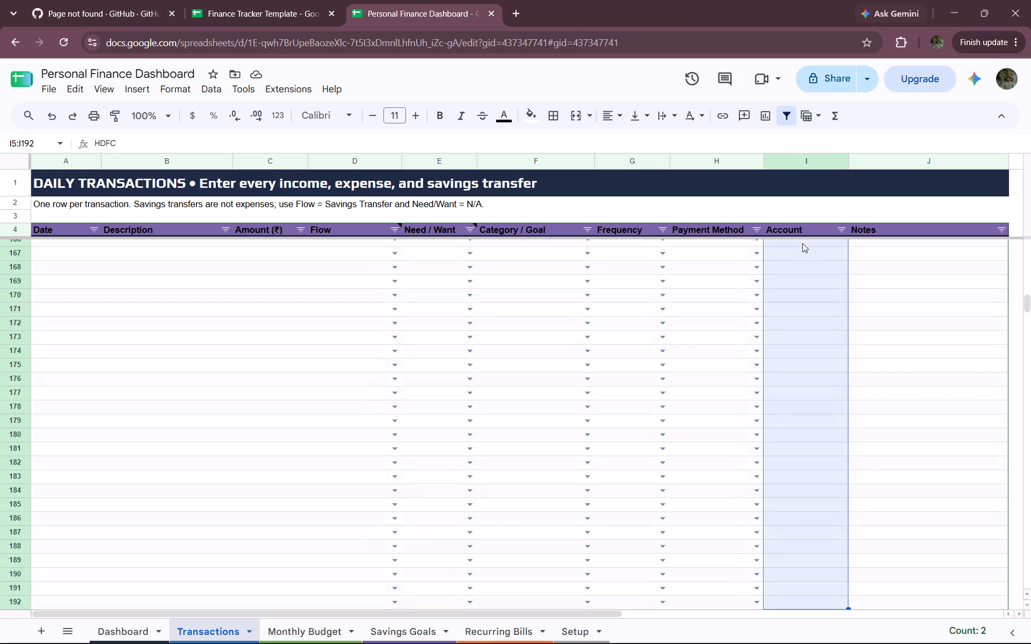
{"action": "key", "text": "shift+Up"}
{"action": "key", "text": "shift+Up"}
{"action": "key", "text": "shift+Up"}
{"action": "key", "text": "shift+Up"}
{"action": "key", "text": "shift+Up"}
{"action": "key", "text": "shift+Up"}
{"action": "key", "text": "shift+Up"}
{"action": "key", "text": "shift+Up"}
{"action": "key", "text": "shift+Up"}
{"action": "key", "text": "shift+Up"}
{"action": "key", "text": "shift+Up"}
{"action": "key", "text": "shift+Up"}
{"action": "key", "text": "shift+Up"}
{"action": "key", "text": "shift+Up"}
{"action": "key", "text": "shift+Up"}
{"action": "key", "text": "shift+Up"}
{"action": "key", "text": "shift+Up"}
{"action": "key", "text": "shift+Up"}
{"action": "key", "text": "shift+Up"}
{"action": "key", "text": "shift+Up"}
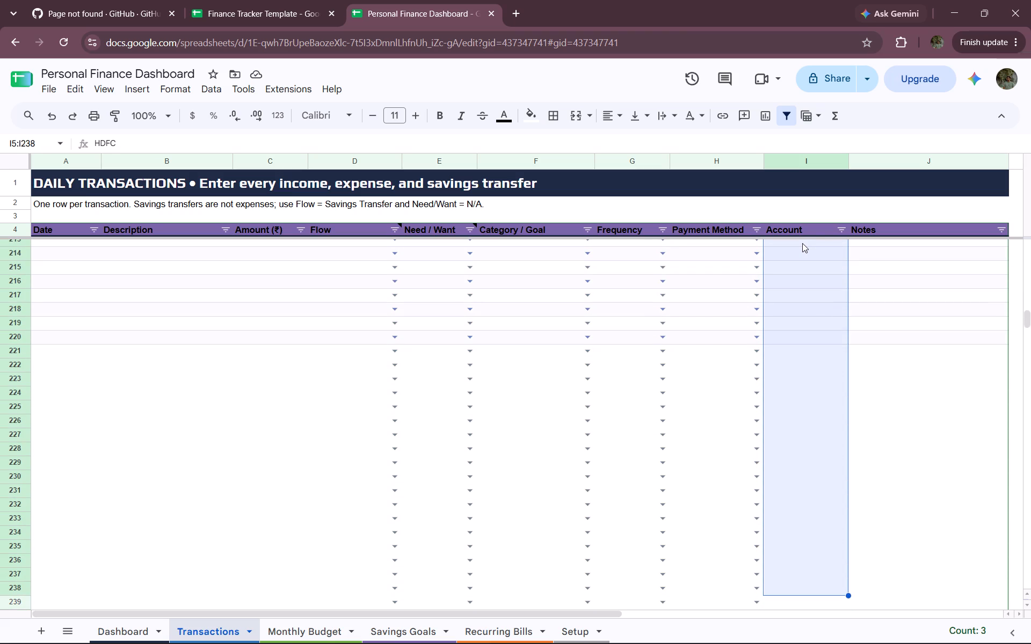
{"action": "key", "text": "shift+Down"}
{"action": "key", "text": "shift+Down"}
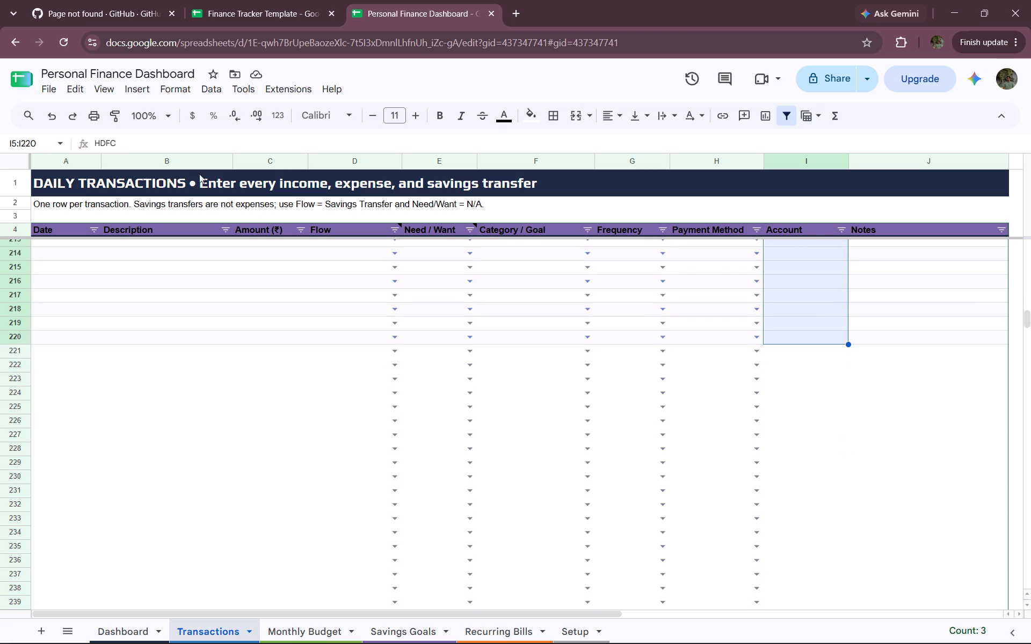
{"action": "left_click", "coordinate": [214, 92]}
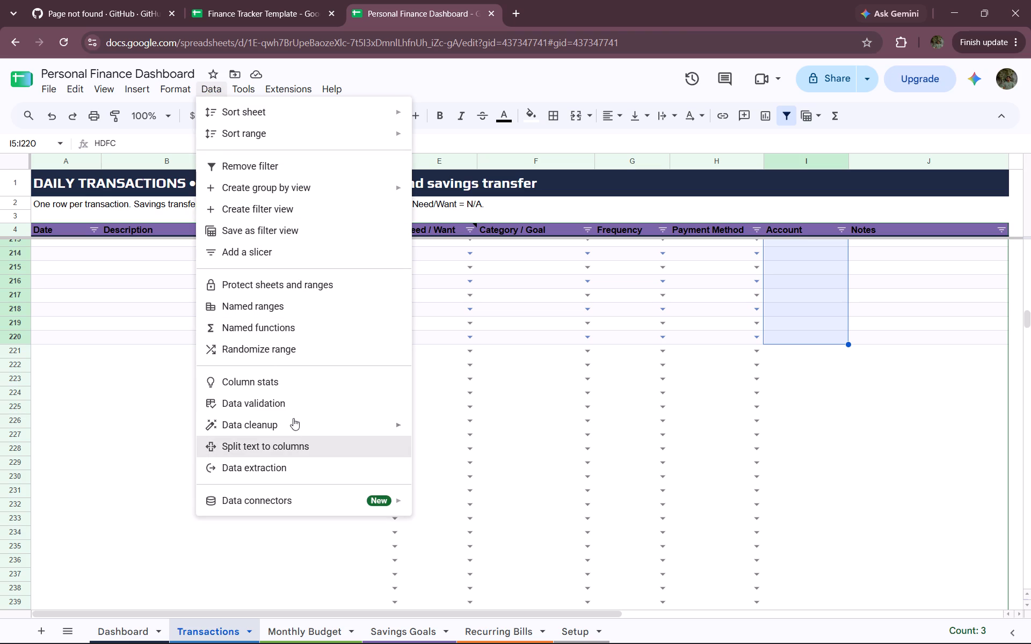
{"action": "left_click", "coordinate": [310, 400]}
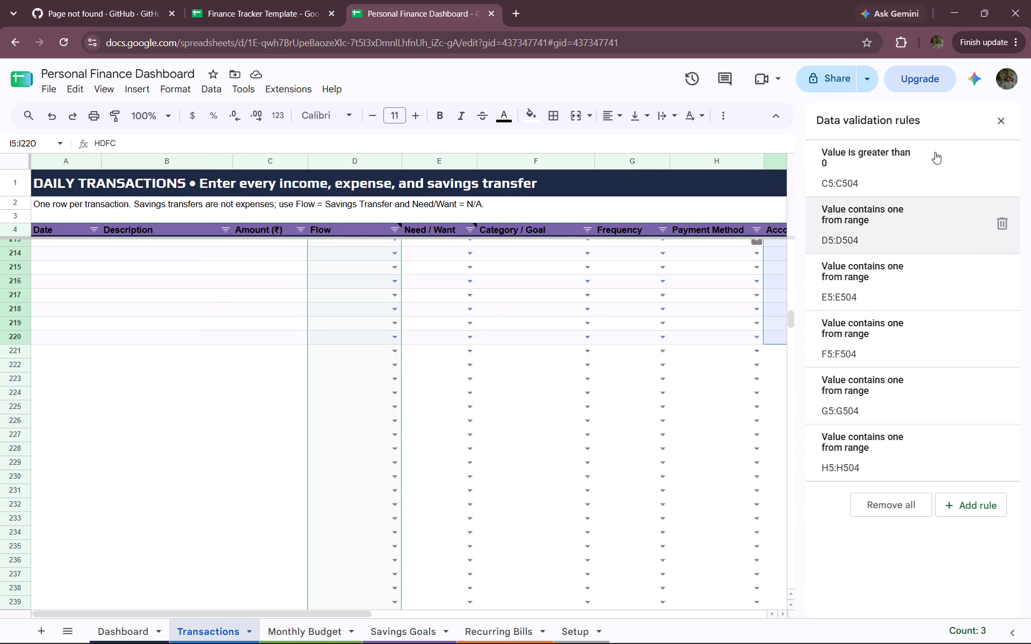
{"action": "left_click", "coordinate": [969, 502]}
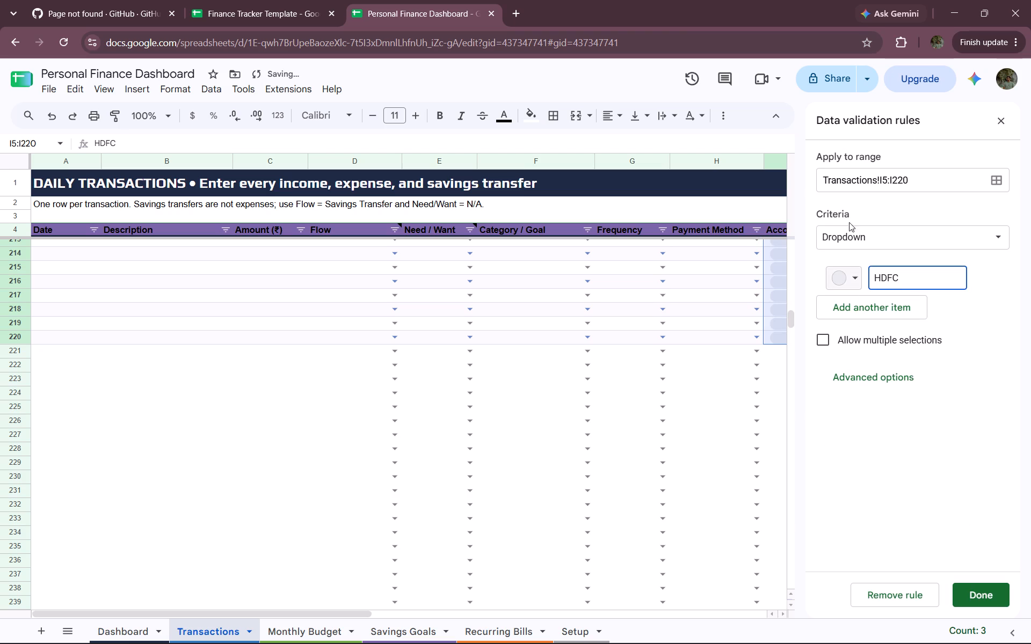
{"action": "left_click_drag", "start_coordinate": [842, 229], "coordinate": [847, 266]}
{"action": "left_click", "coordinate": [847, 266]}
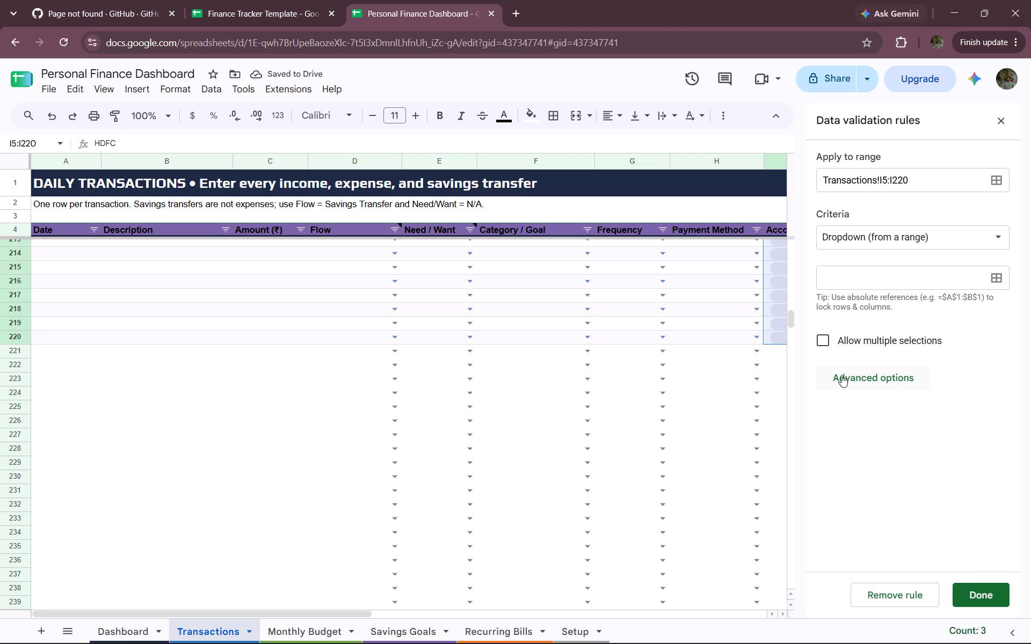
{"action": "left_click", "coordinate": [582, 641]}
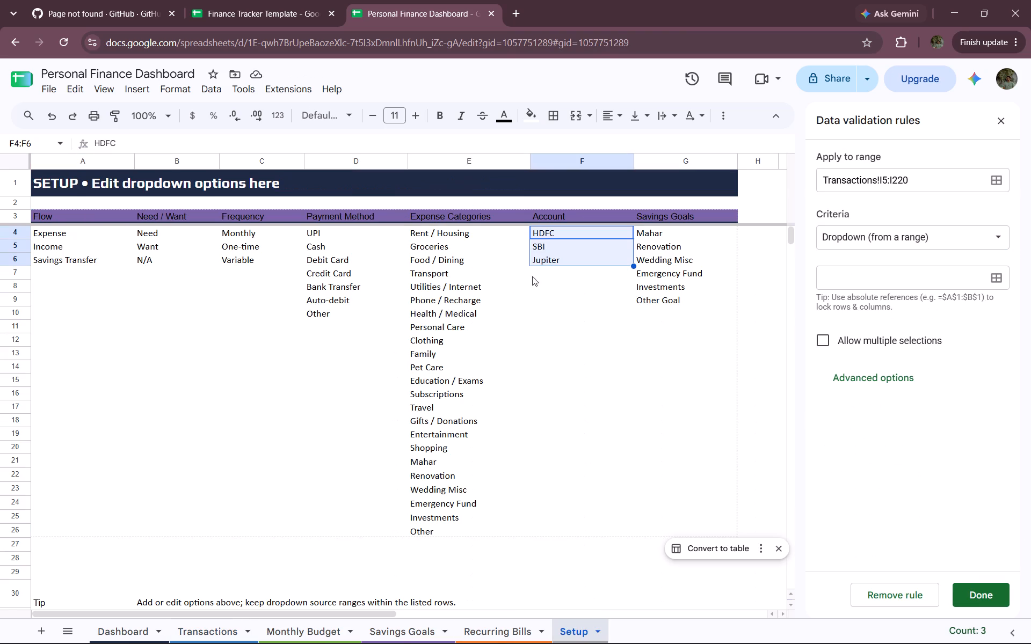
{"action": "left_click", "coordinate": [863, 280]}
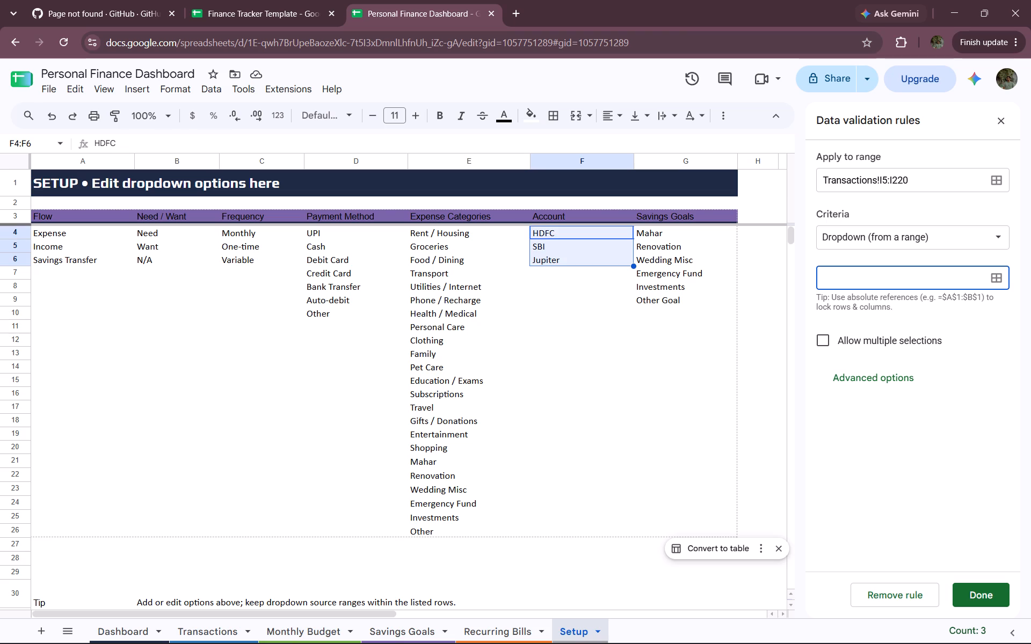
{"action": "left_click", "coordinate": [534, 233]}
{"action": "key", "text": "shift+Down"}
{"action": "key", "text": "shift+Down"}
{"action": "key", "text": "Return"}
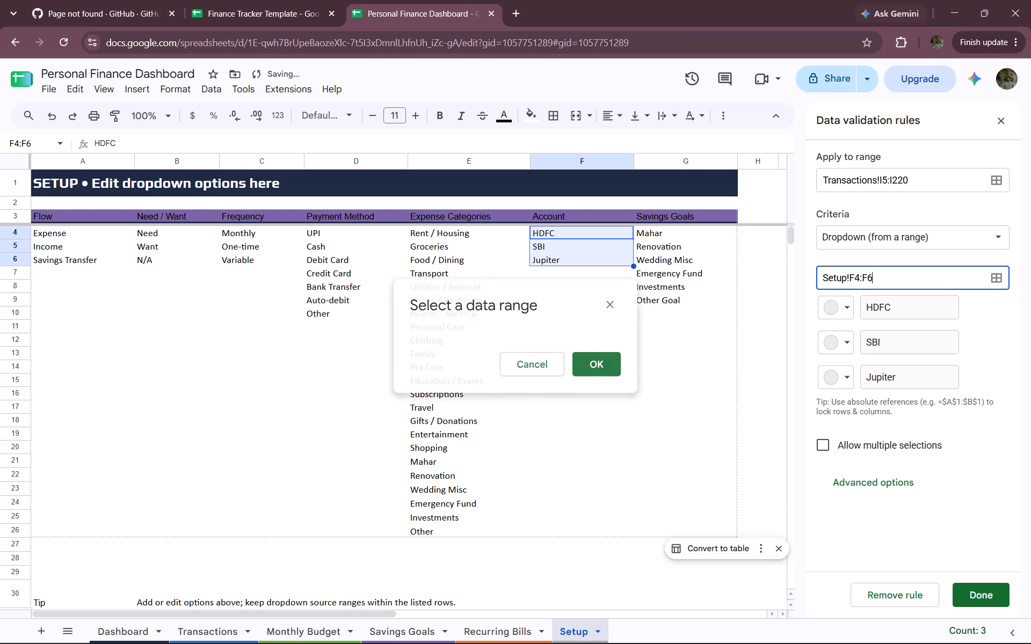
{"action": "left_click", "coordinate": [1004, 587]}
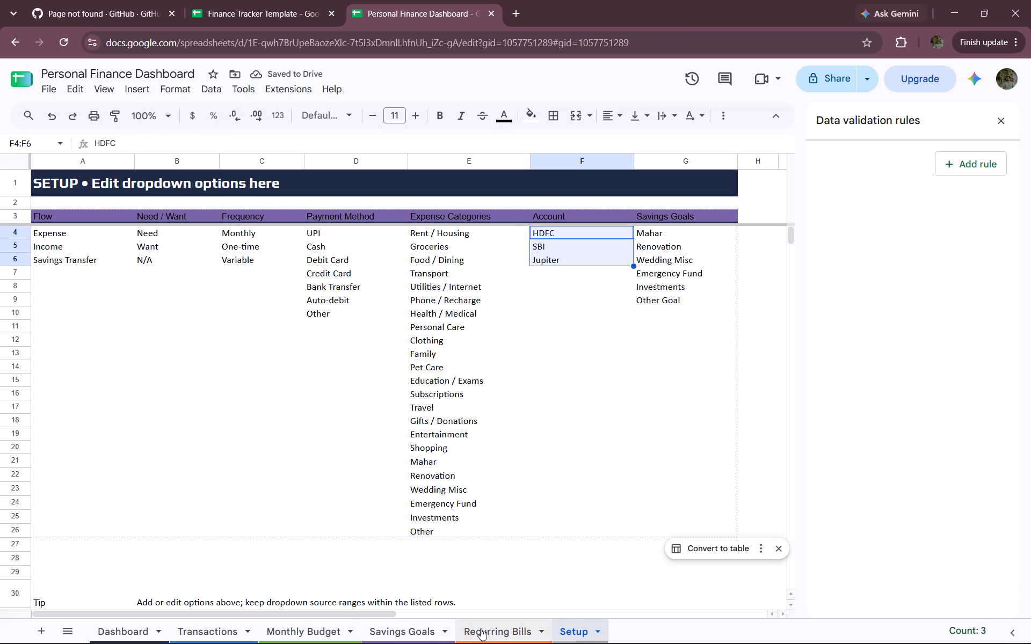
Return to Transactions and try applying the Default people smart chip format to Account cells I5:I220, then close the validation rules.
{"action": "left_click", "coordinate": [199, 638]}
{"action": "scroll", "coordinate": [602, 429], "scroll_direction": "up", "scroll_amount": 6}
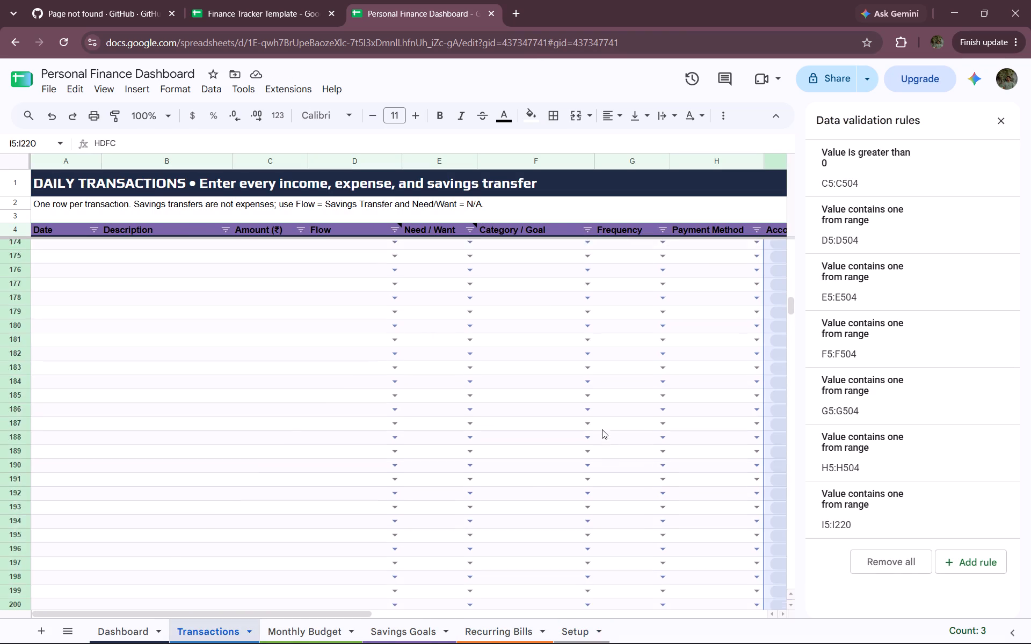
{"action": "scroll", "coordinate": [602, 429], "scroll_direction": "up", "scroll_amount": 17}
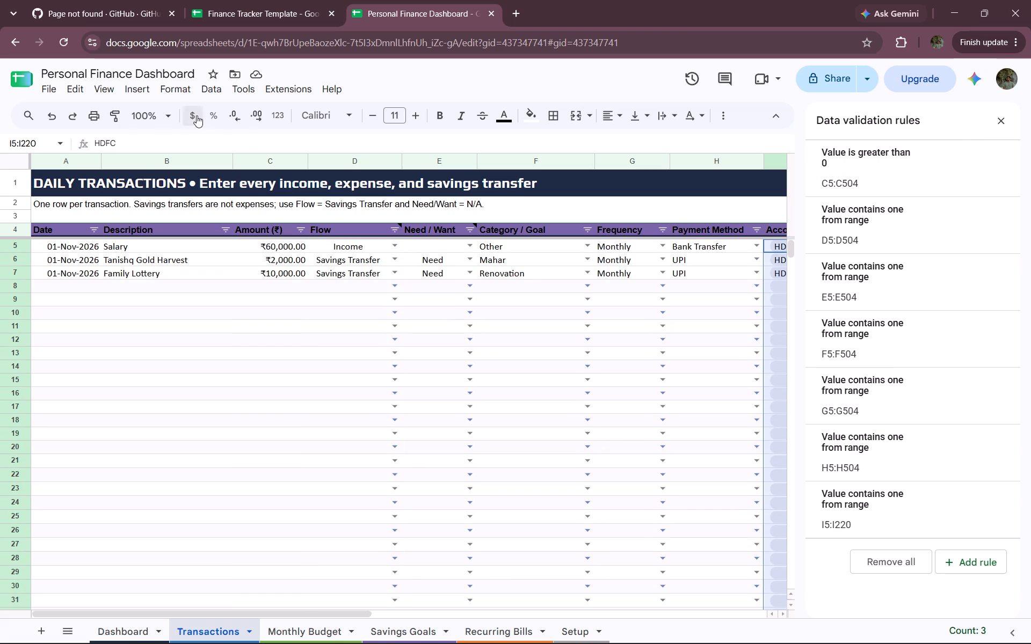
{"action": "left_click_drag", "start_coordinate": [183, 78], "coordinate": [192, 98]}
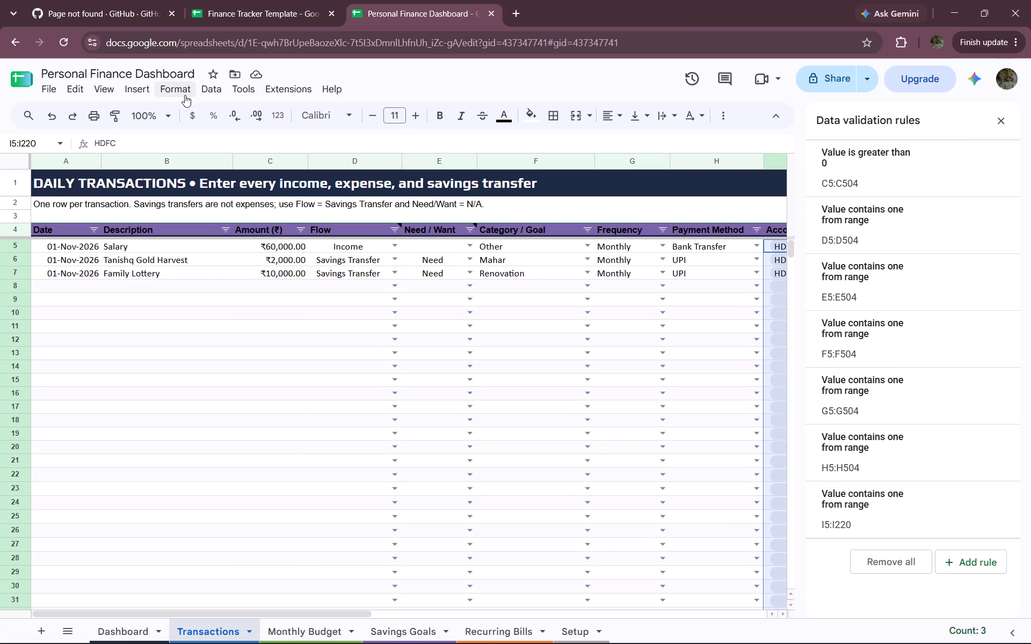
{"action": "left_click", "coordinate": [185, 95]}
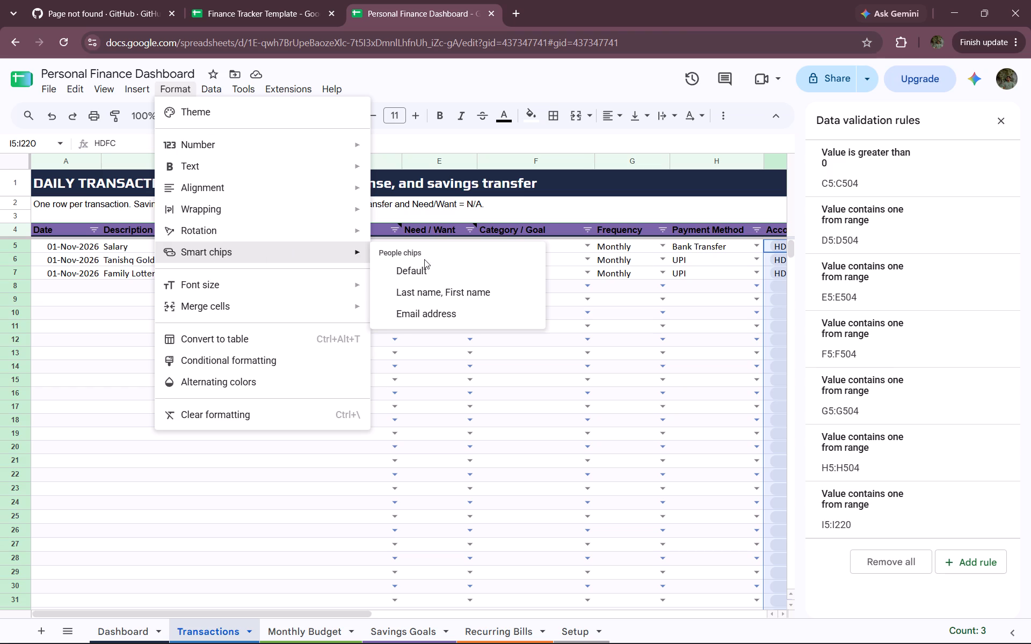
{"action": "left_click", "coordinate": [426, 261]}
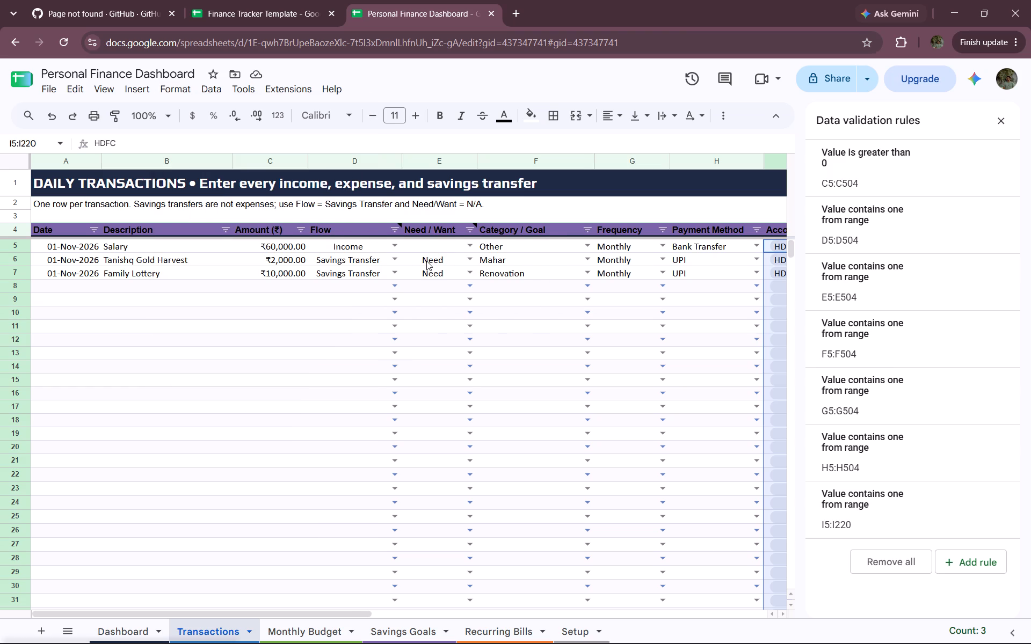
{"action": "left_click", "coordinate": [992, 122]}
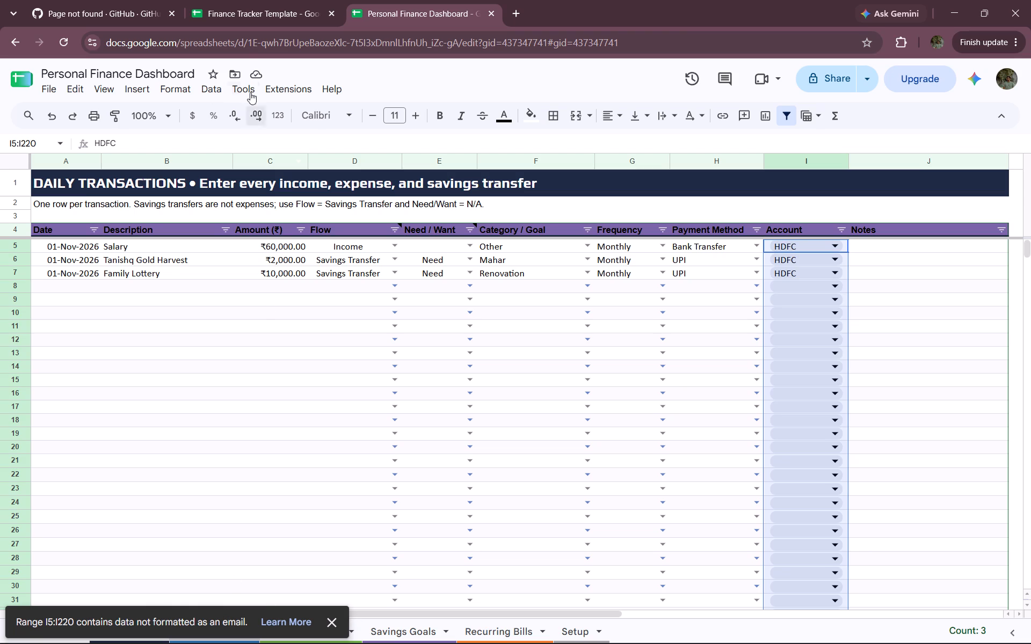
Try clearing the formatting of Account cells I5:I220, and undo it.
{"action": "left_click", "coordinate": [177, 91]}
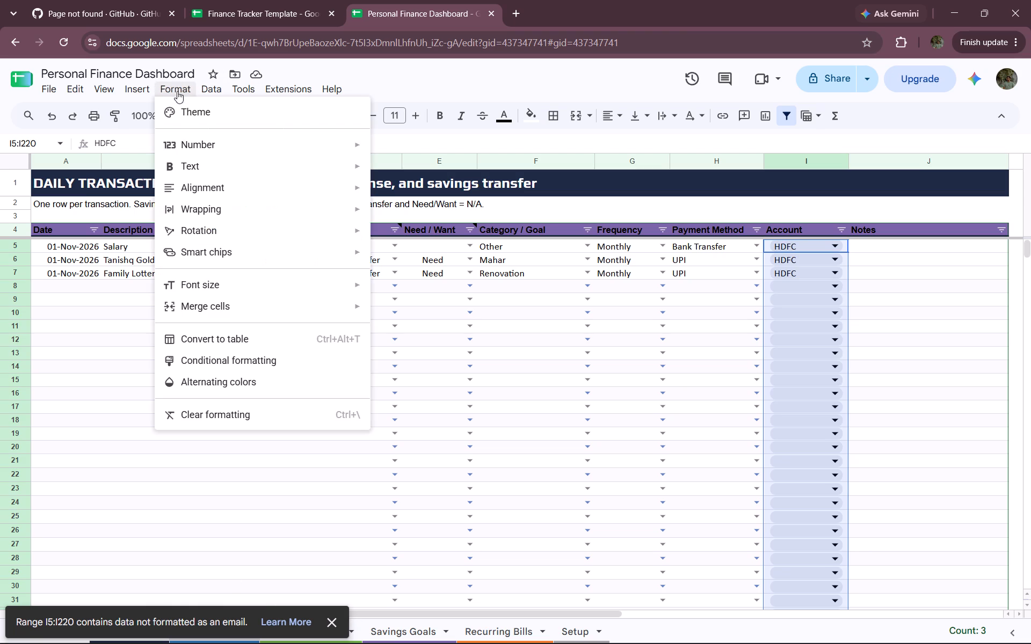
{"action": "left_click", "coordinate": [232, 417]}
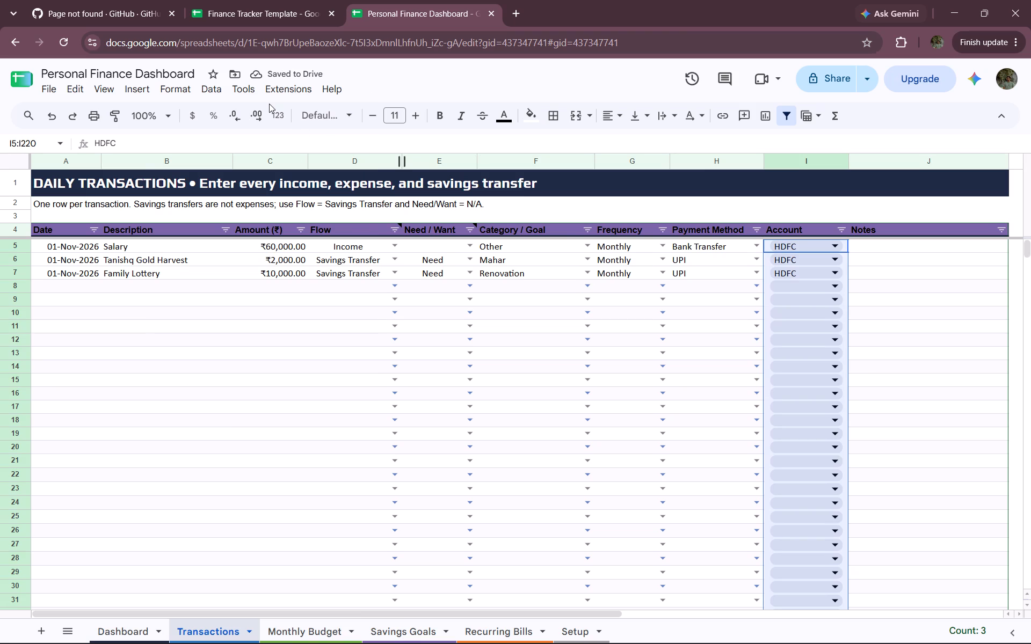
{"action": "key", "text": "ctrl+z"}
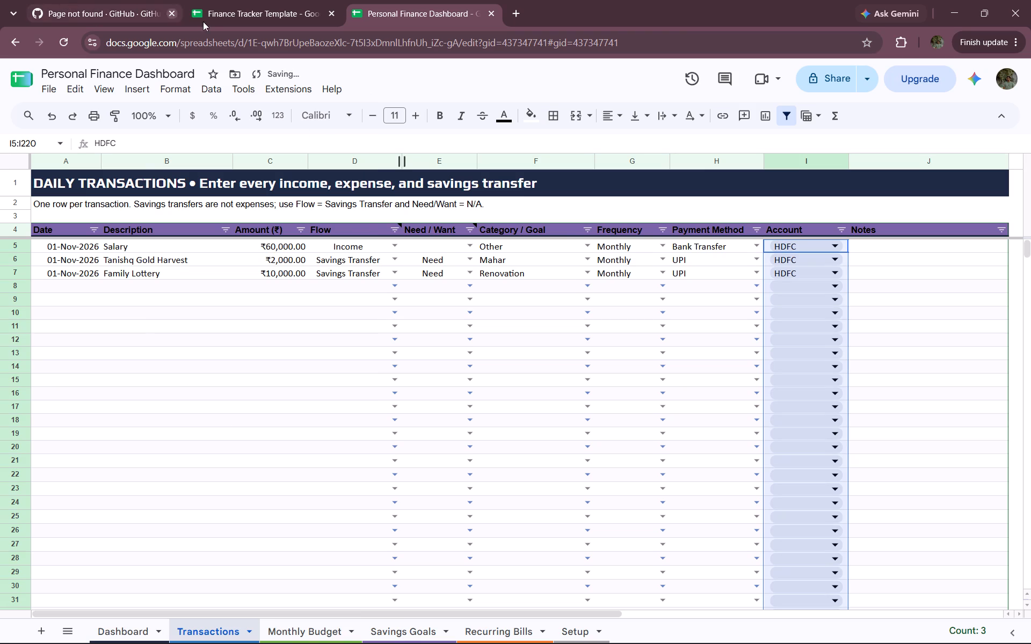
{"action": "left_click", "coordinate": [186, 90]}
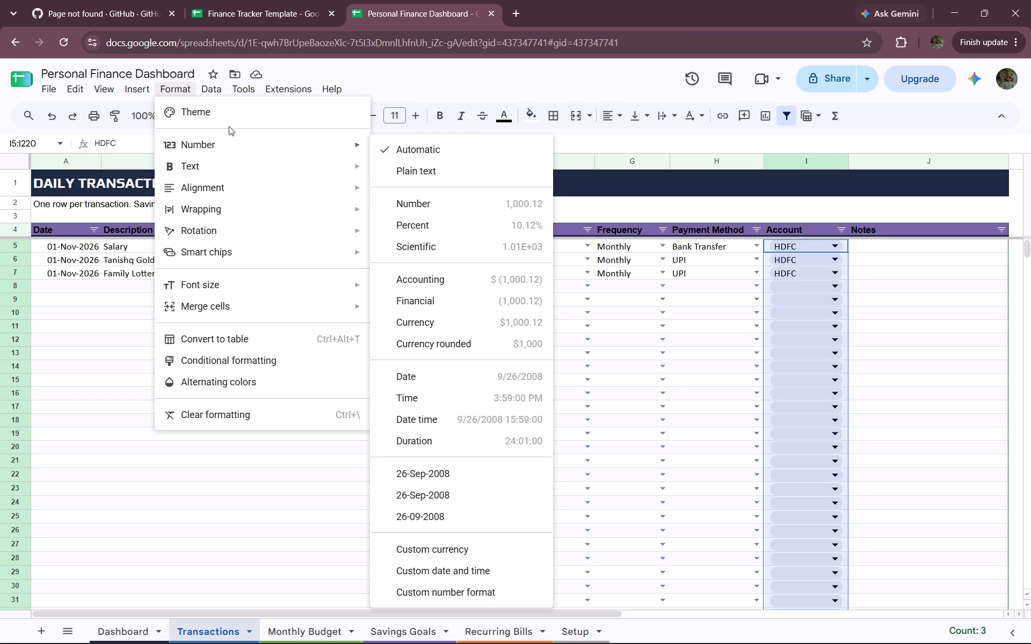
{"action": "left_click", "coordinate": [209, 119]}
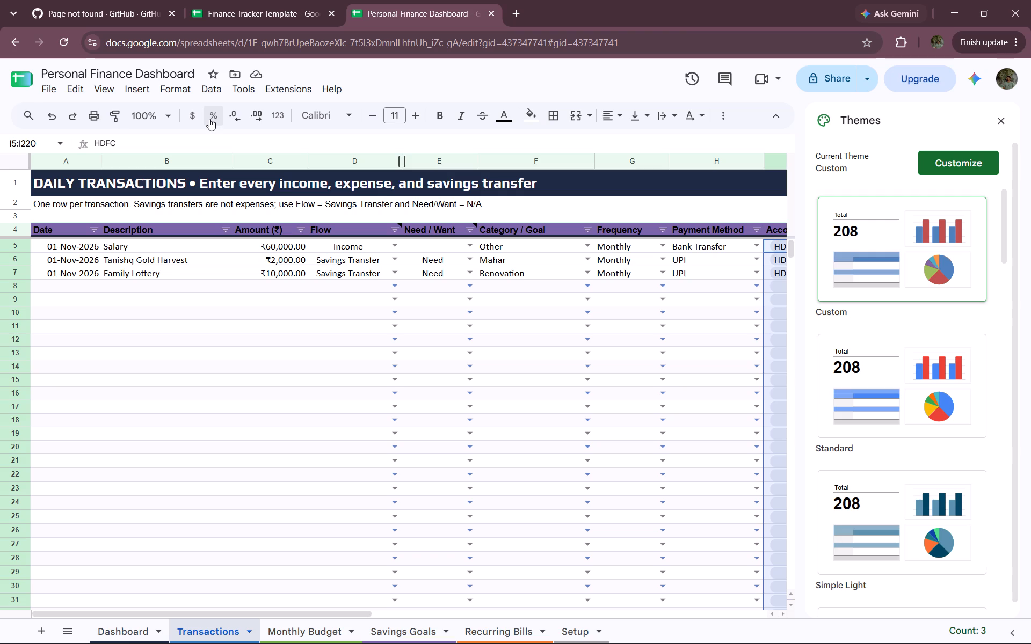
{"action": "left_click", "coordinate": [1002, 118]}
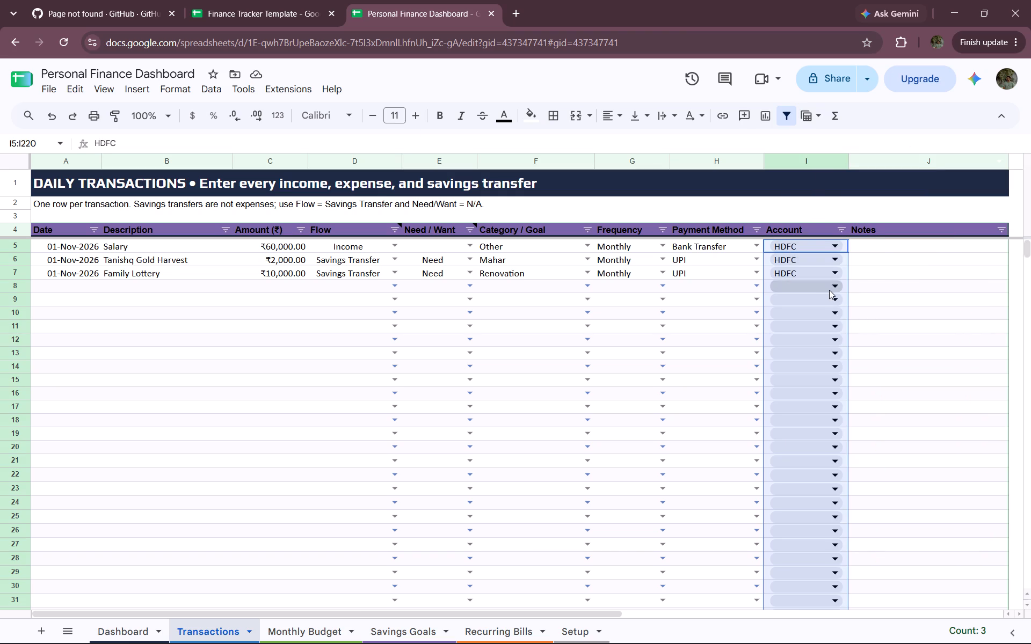
Compare the Payment Method dropdown in H5 with the Account dropdown in I5.
{"action": "left_click", "coordinate": [752, 239]}
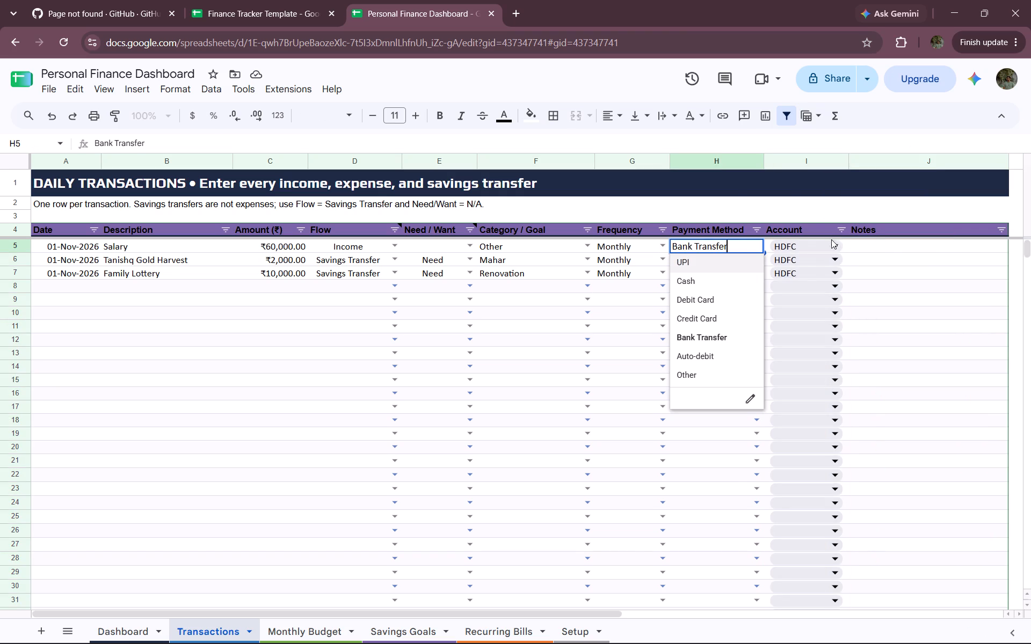
{"action": "left_click", "coordinate": [834, 246]}
{"action": "left_click", "coordinate": [878, 259]}
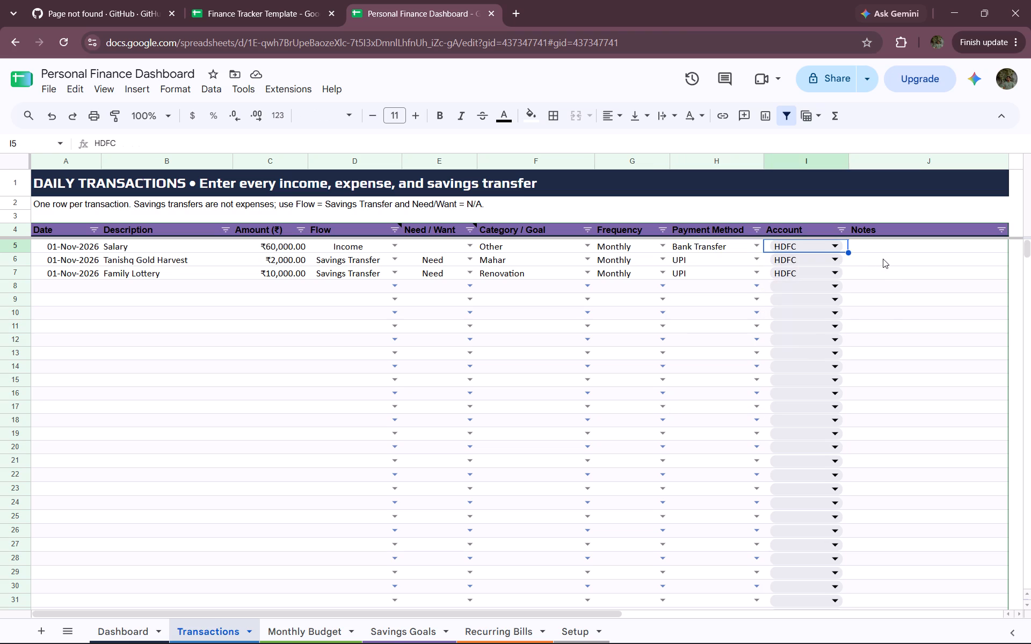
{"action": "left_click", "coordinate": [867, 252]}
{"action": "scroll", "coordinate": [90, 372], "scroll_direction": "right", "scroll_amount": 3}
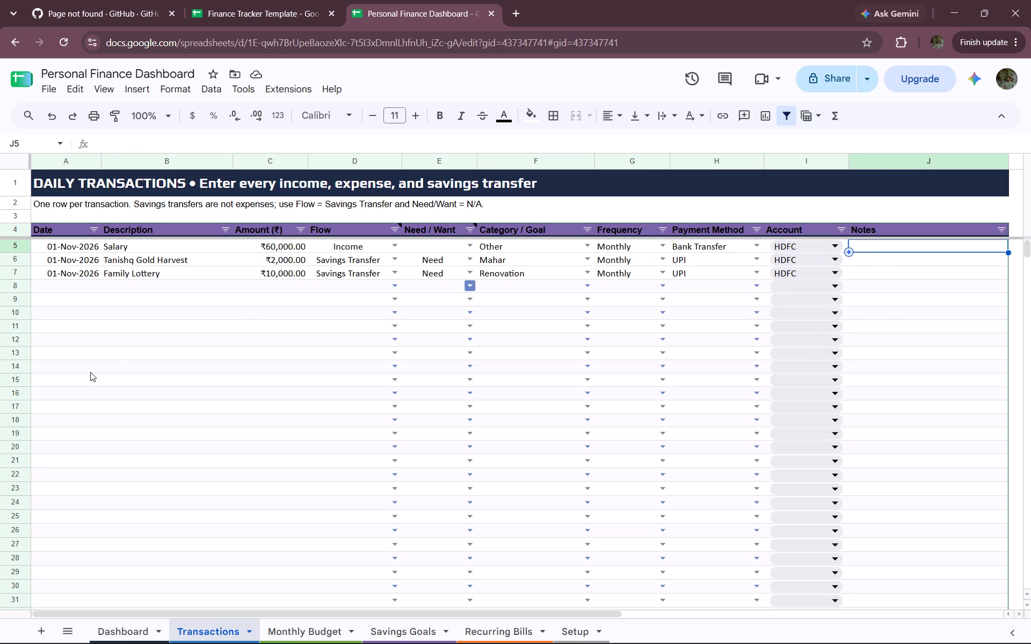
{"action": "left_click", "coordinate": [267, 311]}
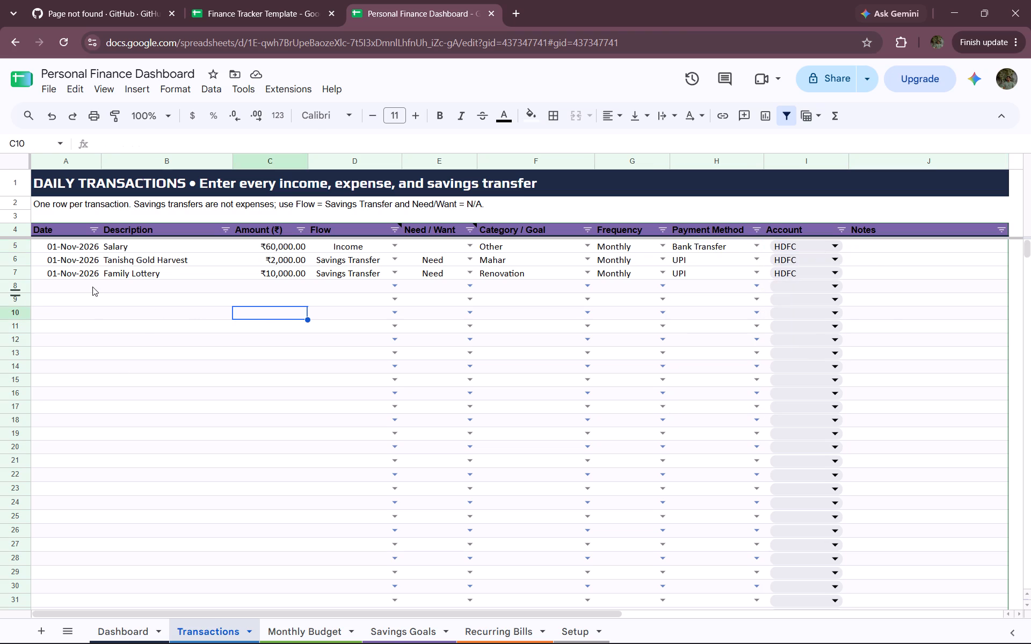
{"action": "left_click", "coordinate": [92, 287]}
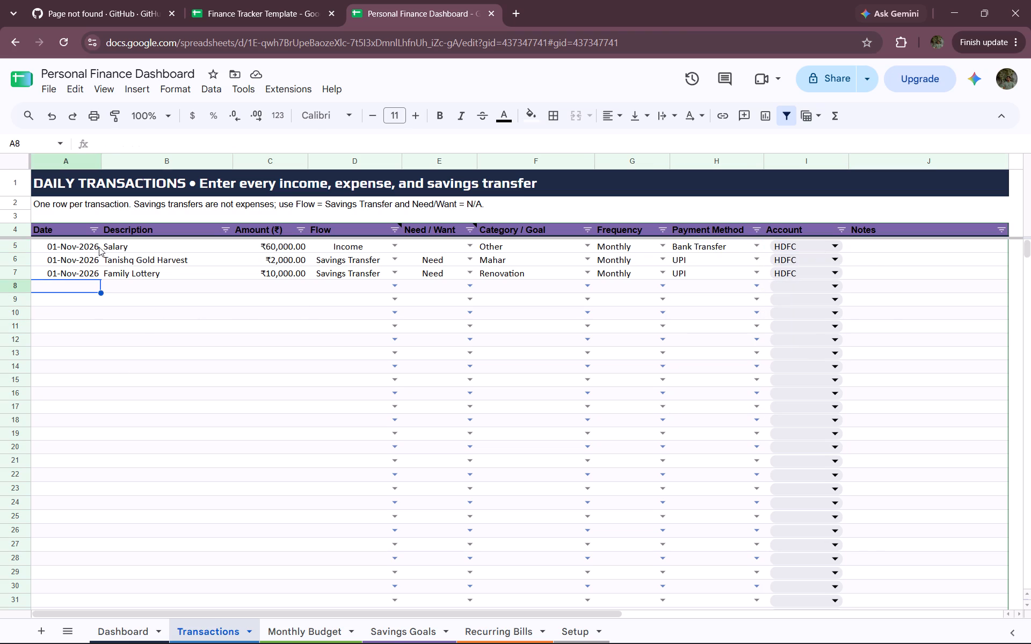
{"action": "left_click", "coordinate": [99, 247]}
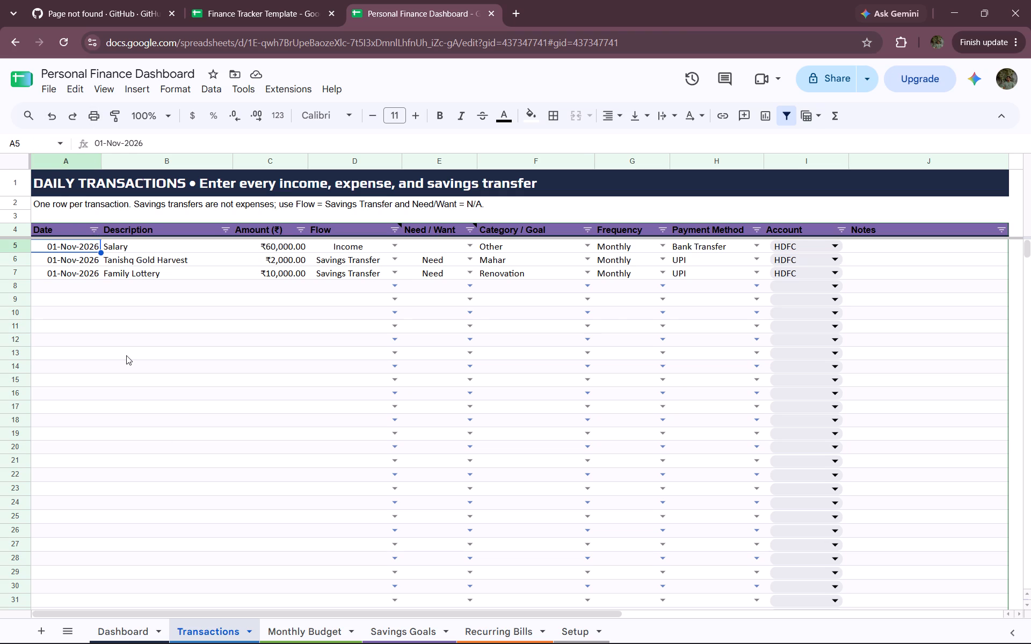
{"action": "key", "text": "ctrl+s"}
Go to the Dashboard sheet and inspect the formula behind the Actual vs plan figure in D13.
{"action": "left_click", "coordinate": [141, 640]}
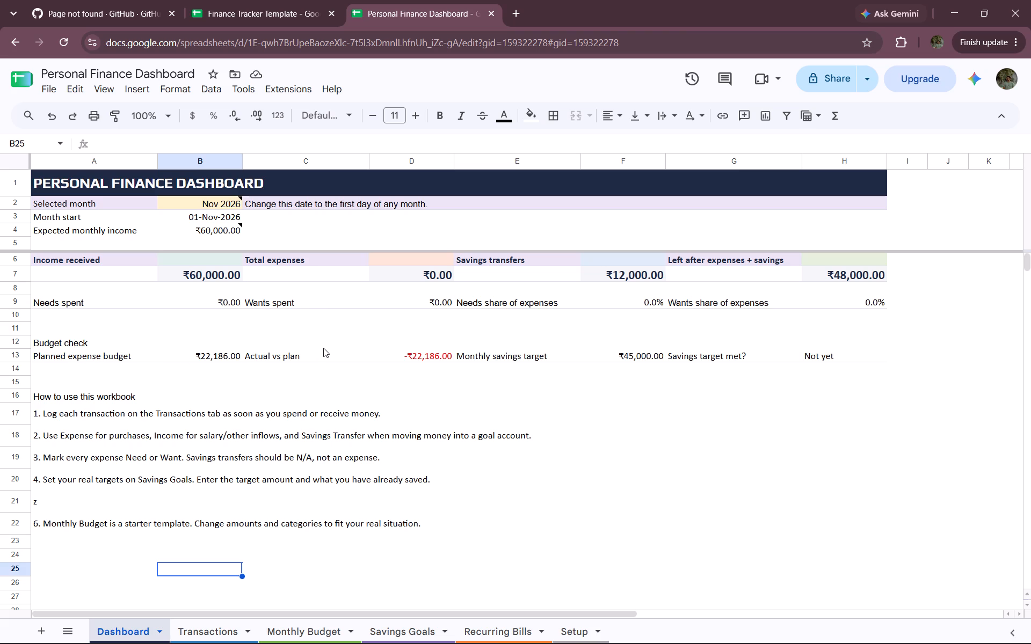
{"action": "left_click", "coordinate": [419, 352]}
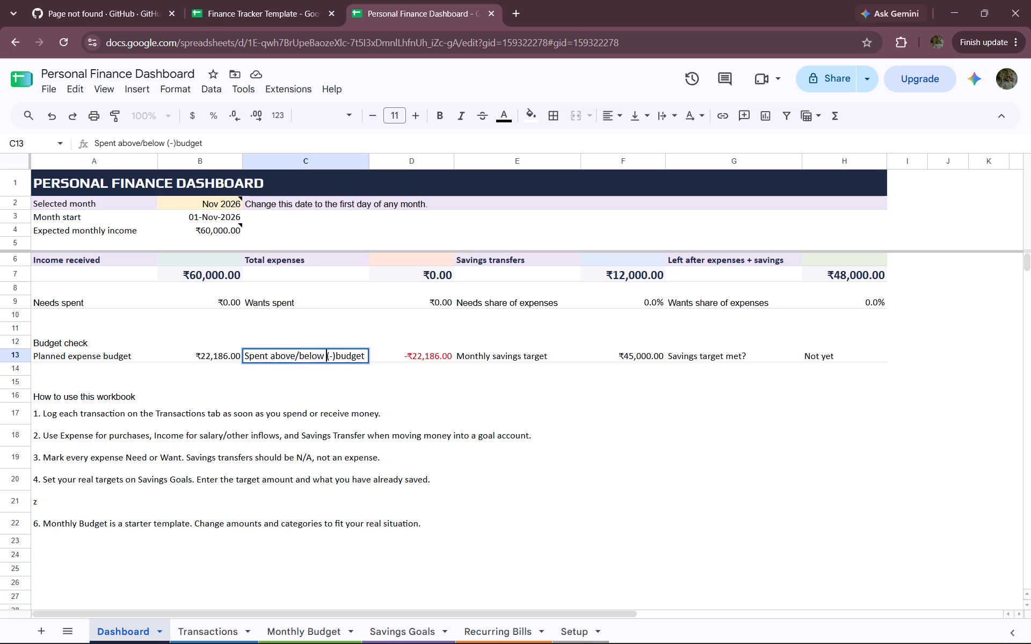
{"action": "key", "text": "BackSpace"}
Insert "(+)" directly after "above" in the C13 label.
{"action": "key", "text": "Left"}
{"action": "key", "text": "Left"}
{"action": "key", "text": "Left"}
{"action": "key", "text": "Left"}
{"action": "key", "text": "Left"}
{"action": "key", "text": "Left"}
{"action": "type", "text": "()"}
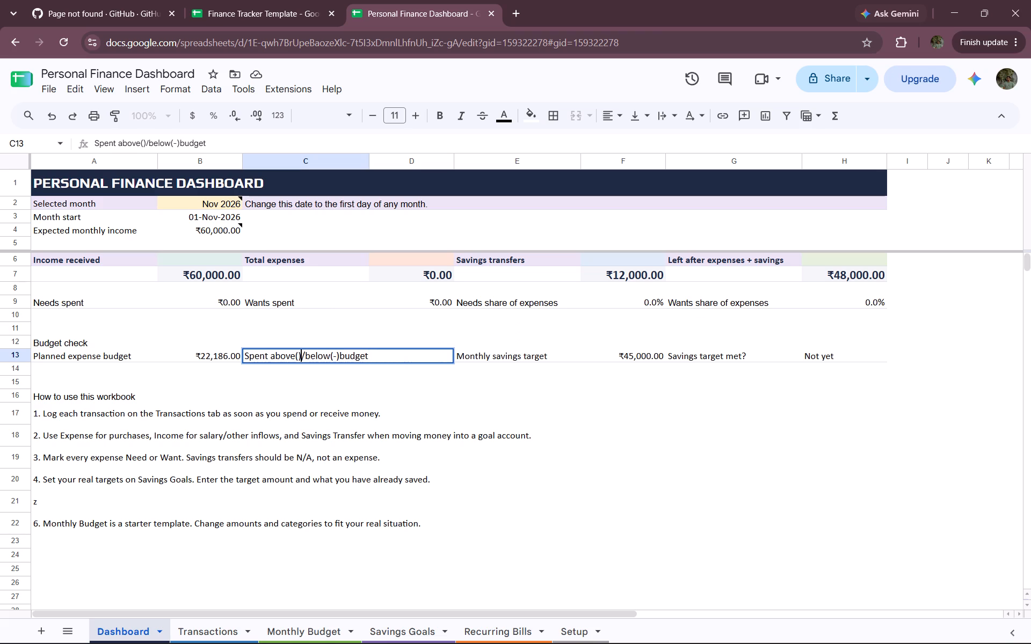
{"action": "key", "text": "Left"}
{"action": "key", "text": "plus"}
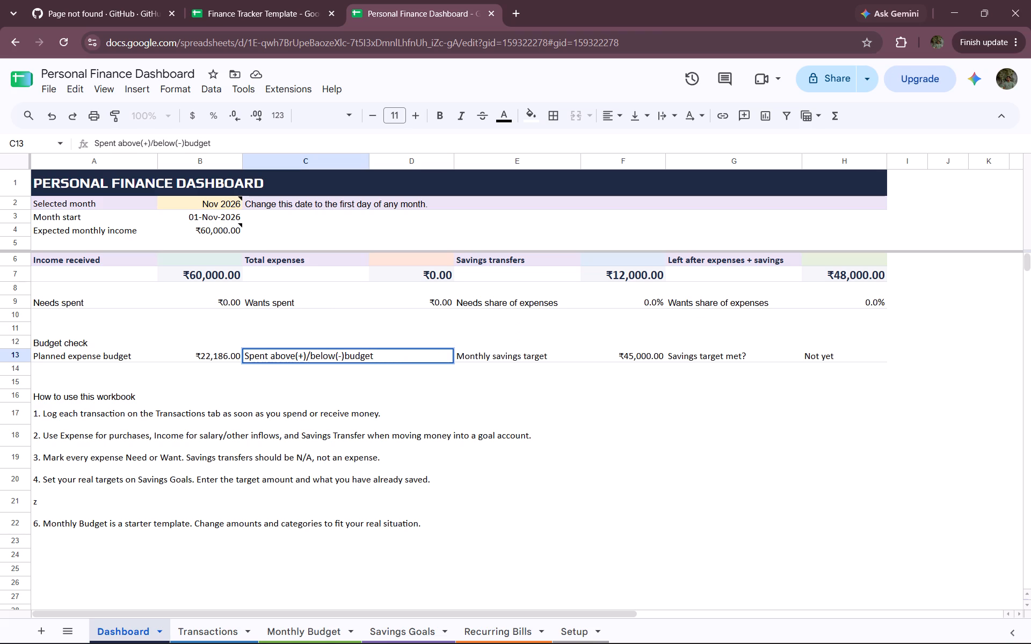
Add spaces before "budget" and around the slash so C13 reads "Spent above(+) / below(-) budget".
{"action": "key", "text": "Right"}
{"action": "key", "text": "Right"}
{"action": "key", "text": "Right"}
{"action": "key", "text": "Right"}
{"action": "key", "text": "Right"}
{"action": "key", "text": "Right"}
{"action": "key", "text": "Right"}
{"action": "key", "text": "Right"}
{"action": "key", "text": "Right"}
{"action": "key", "text": "Right"}
{"action": "key", "text": "Right"}
{"action": "key", "text": "Left"}
{"action": "key", "text": "space"}
{"action": "key", "text": "Left"}
{"action": "key", "text": "Left"}
{"action": "key", "text": "Left"}
{"action": "key", "text": "Left"}
{"action": "key", "text": "Left"}
{"action": "key", "text": "Left"}
{"action": "key", "text": "Left"}
{"action": "key", "text": "Left"}
{"action": "key", "text": "Left"}
{"action": "key", "text": "Left"}
{"action": "key", "text": "Left"}
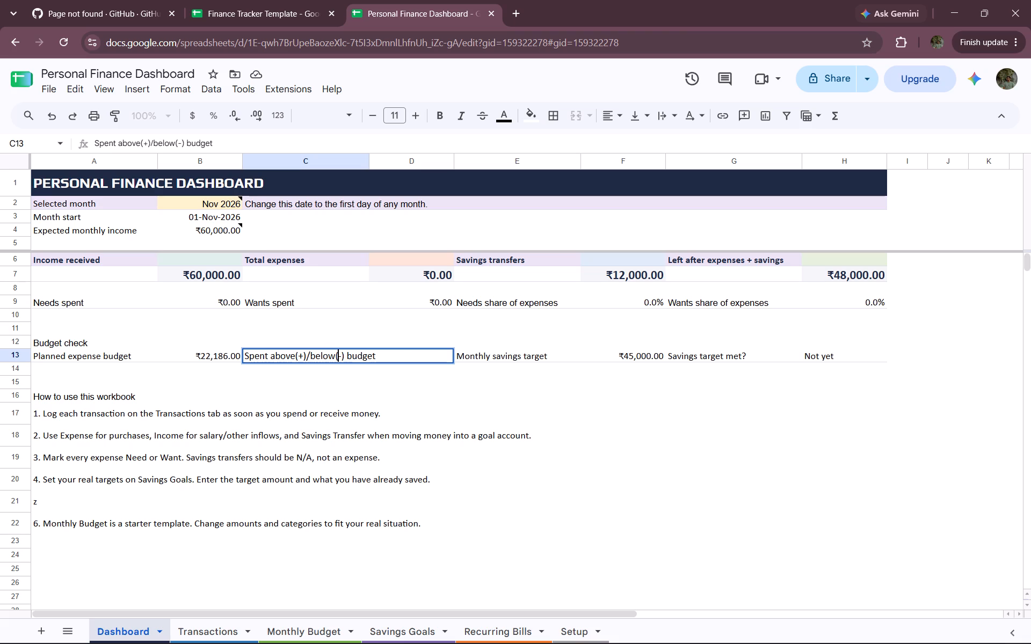
{"action": "key", "text": "Right"}
{"action": "key", "text": "Right"}
{"action": "key", "text": "space"}
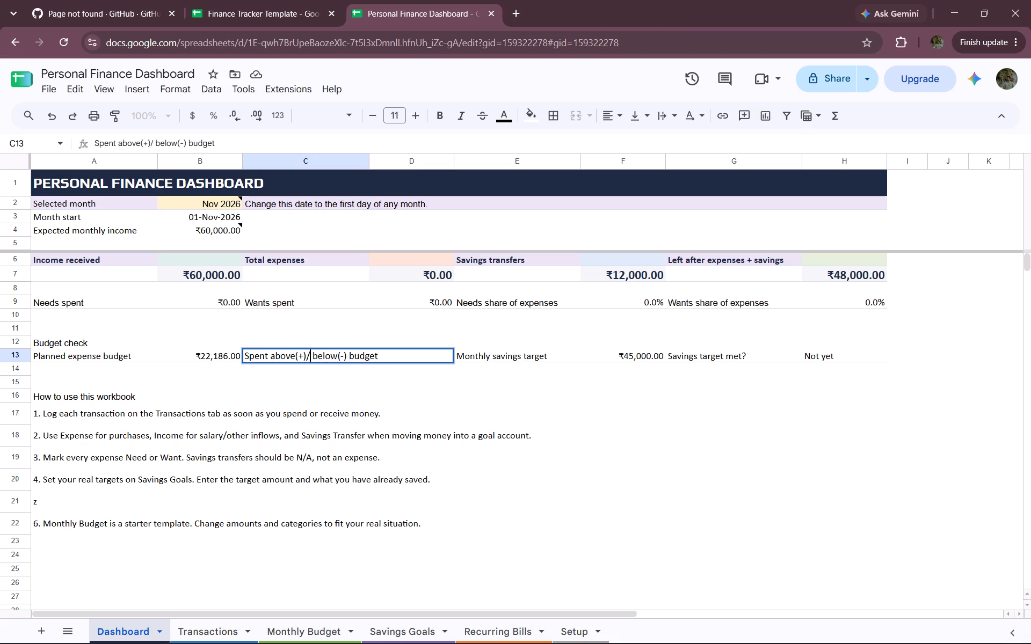
{"action": "key", "text": "Left"}
{"action": "key", "text": "Left"}
{"action": "key", "text": "space"}
{"action": "key", "text": "Return"}
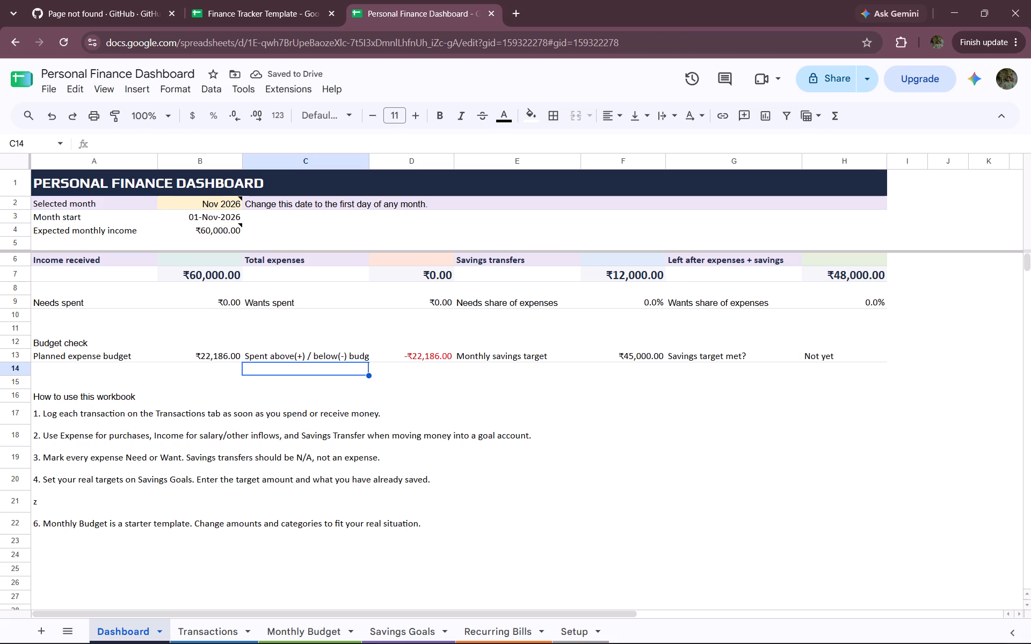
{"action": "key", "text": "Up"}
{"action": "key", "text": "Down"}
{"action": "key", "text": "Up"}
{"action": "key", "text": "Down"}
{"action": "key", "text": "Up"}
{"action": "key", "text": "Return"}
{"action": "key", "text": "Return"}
Widen Dashboard column C just enough to fit the full C13 label, and save the spreadsheet.
{"action": "double_click", "coordinate": [367, 159]}
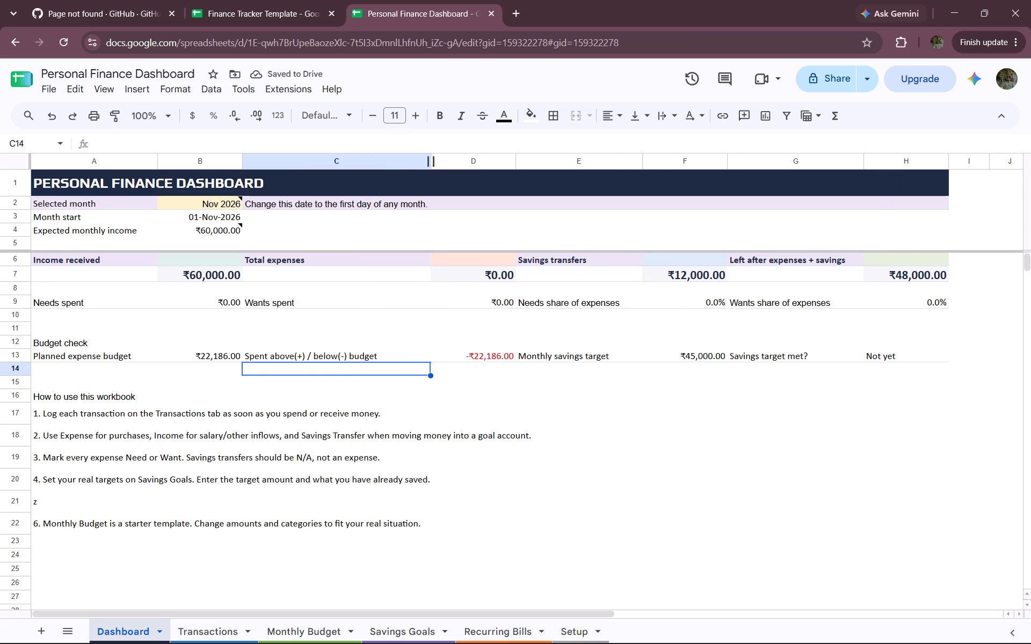
{"action": "left_click_drag", "start_coordinate": [432, 159], "coordinate": [406, 160]}
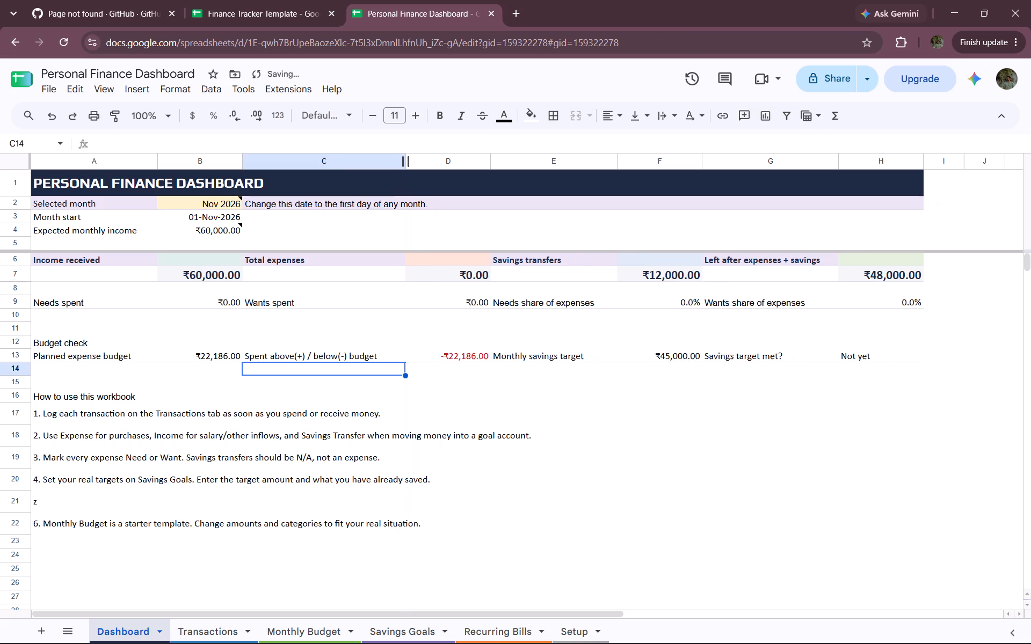
{"action": "left_click_drag", "start_coordinate": [406, 160], "coordinate": [384, 166]}
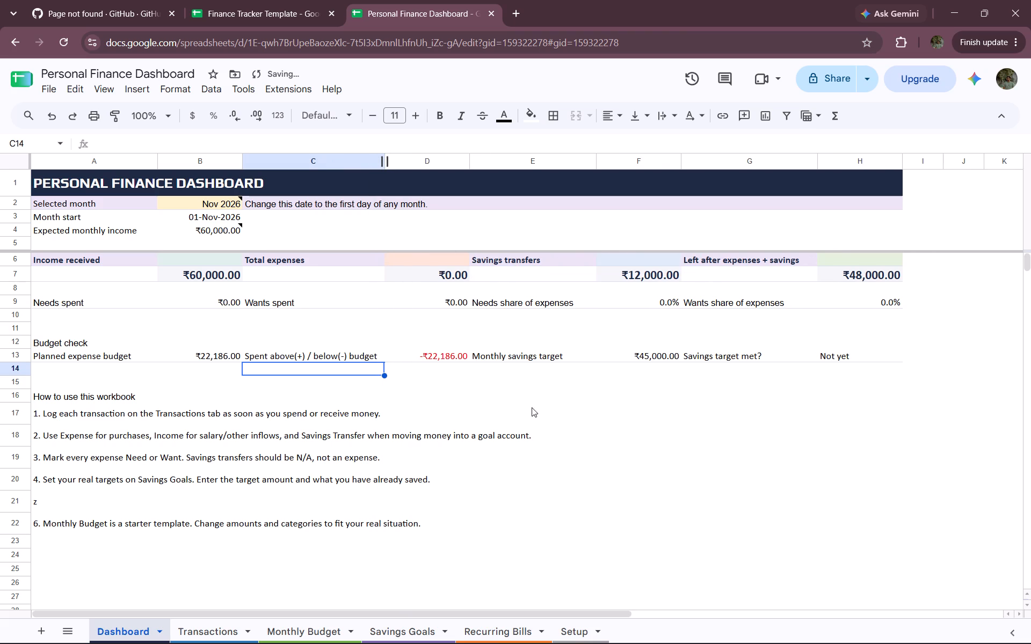
{"action": "left_click", "coordinate": [381, 158]}
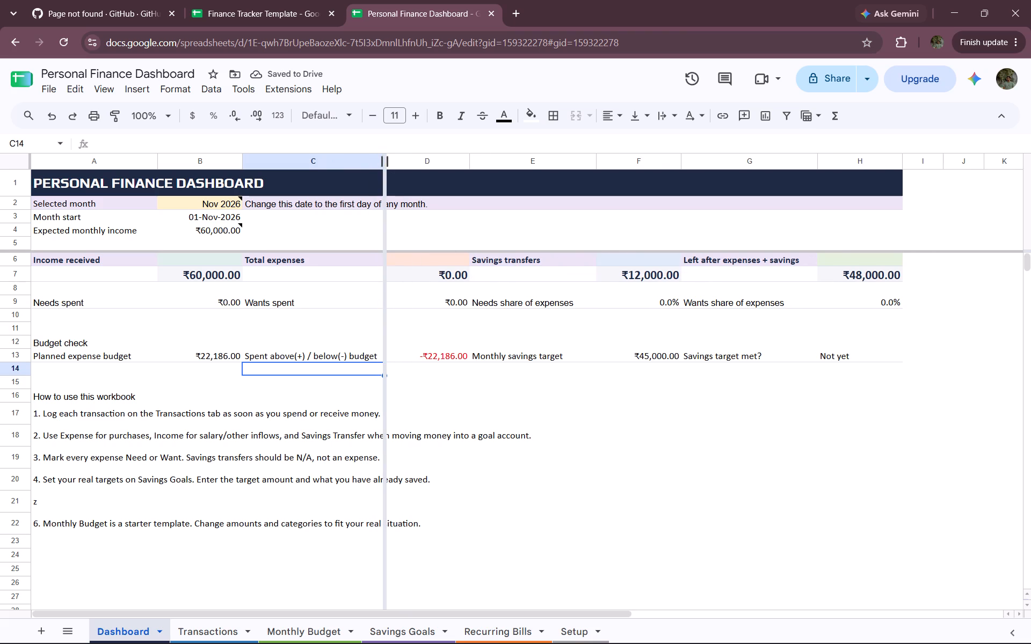
{"action": "left_click", "coordinate": [484, 399]}
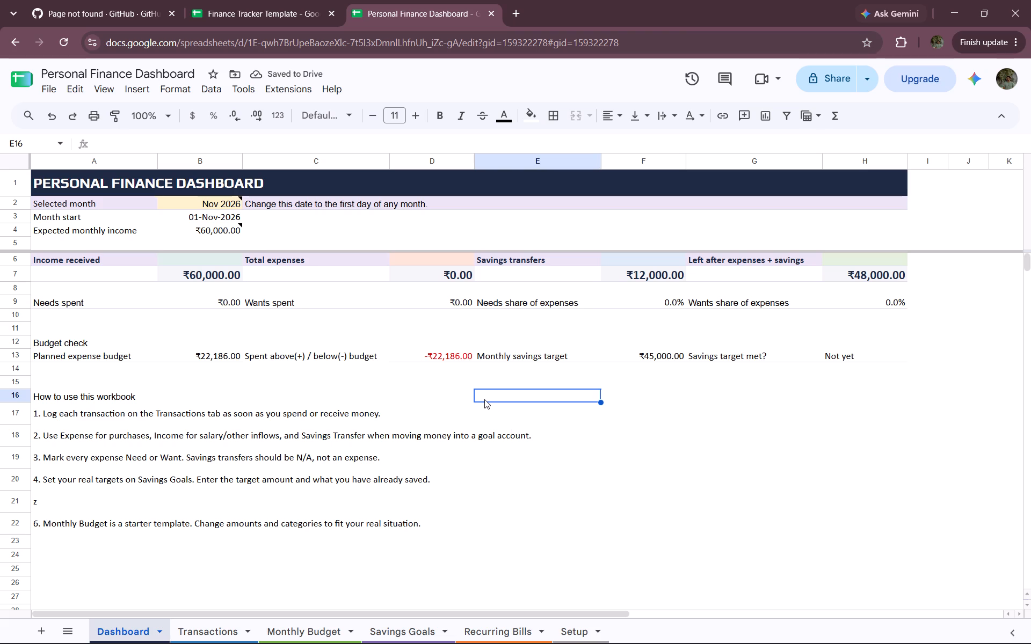
{"action": "key", "text": "ctrl+s"}
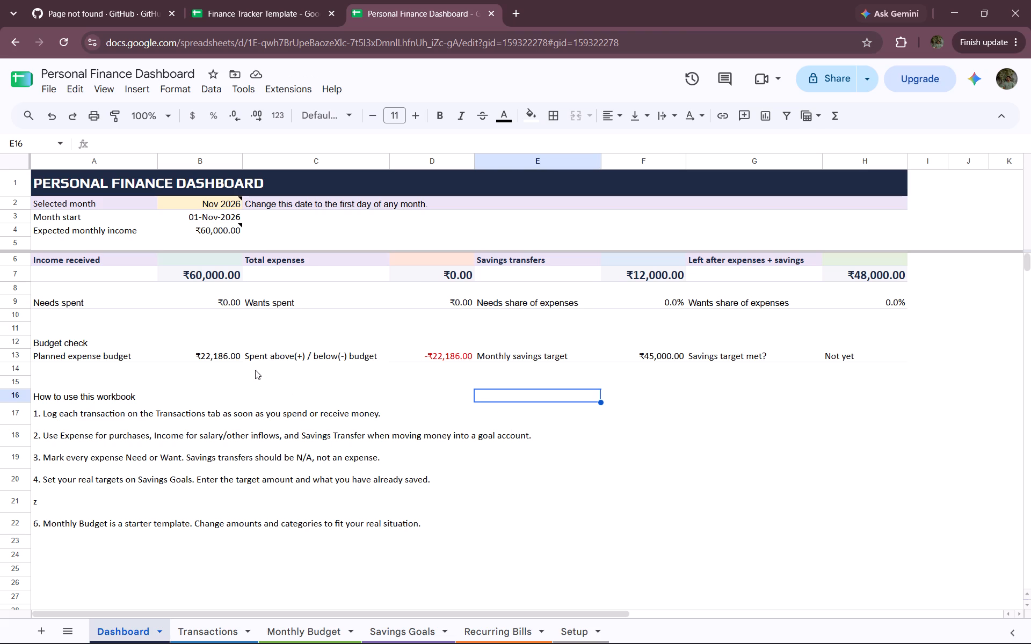
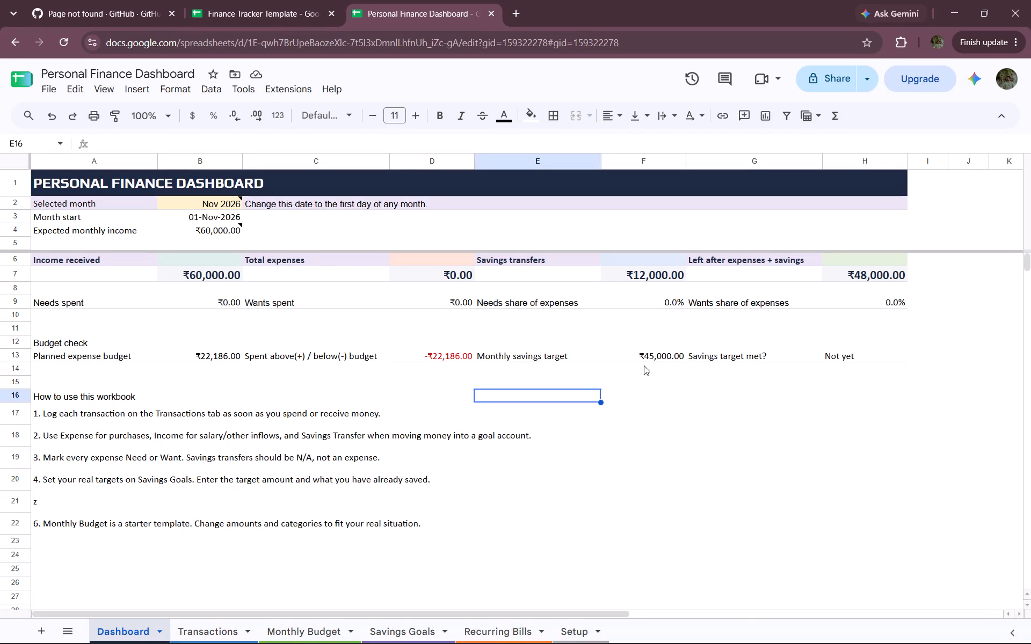
Check the Dashboard's savings target result and trace the monthly savings target to its source on the Savings Goals sheet.
{"action": "left_click", "coordinate": [839, 352]}
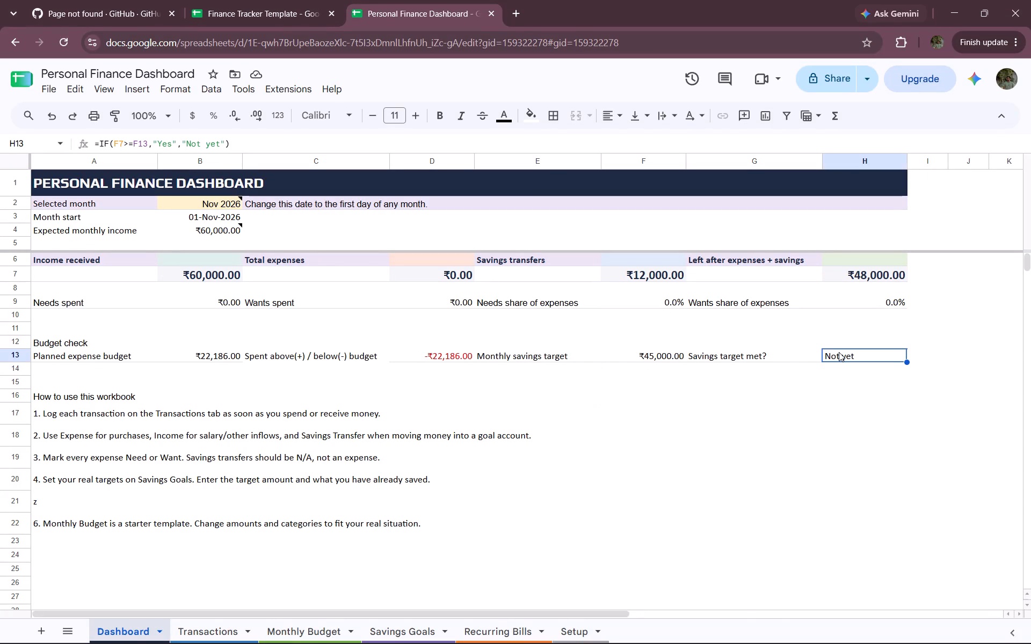
{"action": "left_click", "coordinate": [752, 392]}
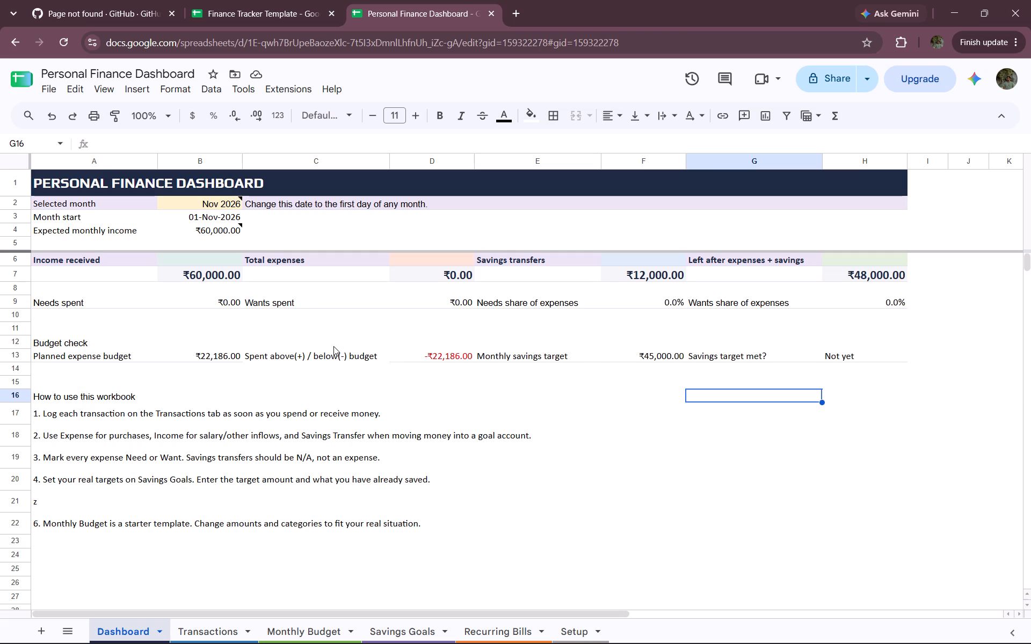
{"action": "left_click", "coordinate": [651, 355]}
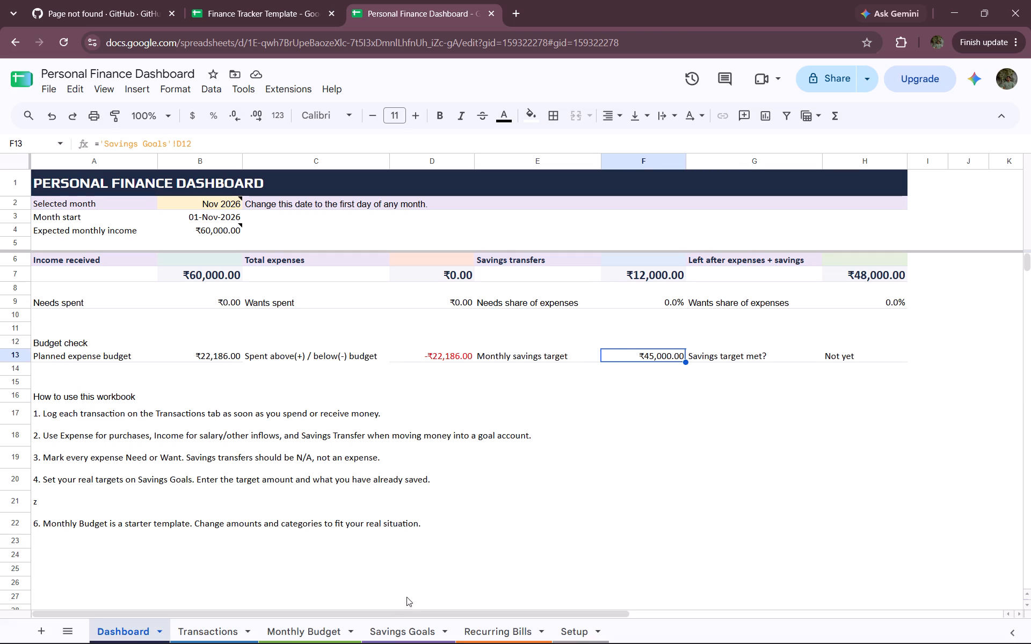
{"action": "left_click", "coordinate": [413, 625]}
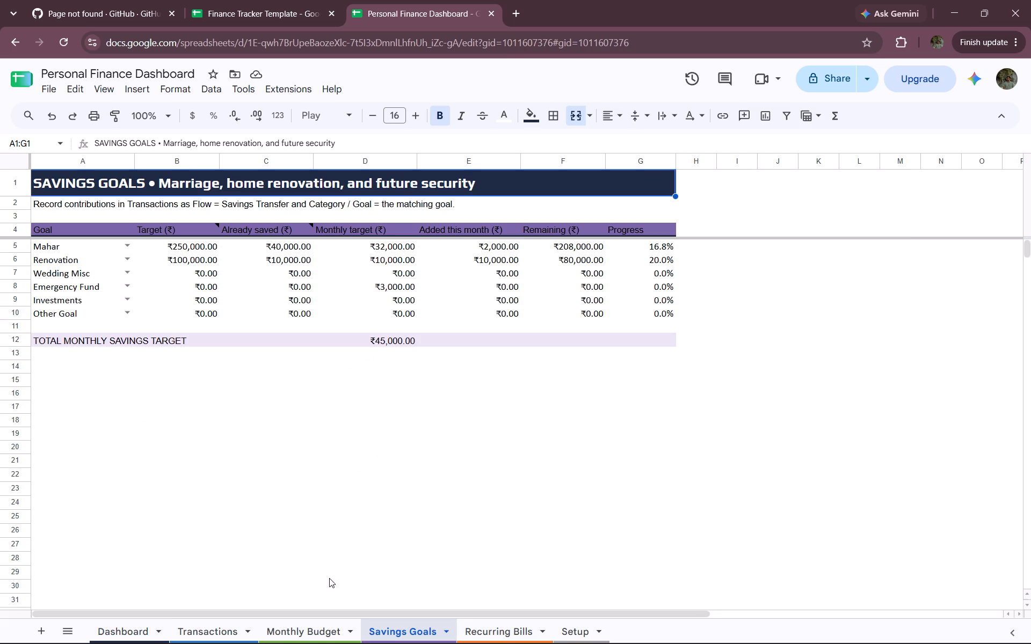
On the Monthly Budget sheet, set the planned monthly amount for Clothing to 0.
{"action": "left_click", "coordinate": [302, 630]}
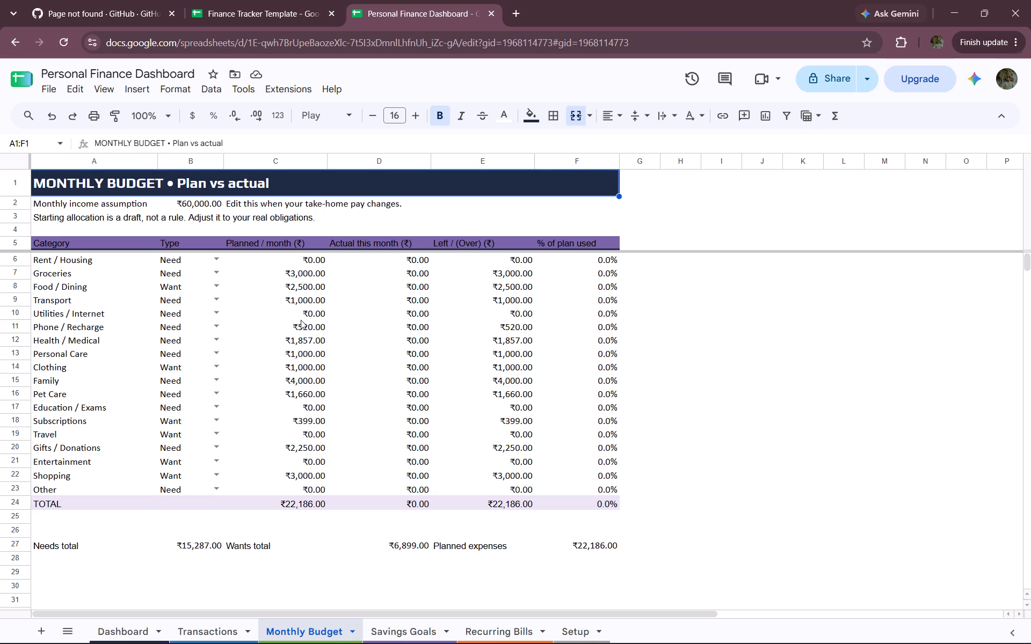
{"action": "left_click", "coordinate": [302, 357]}
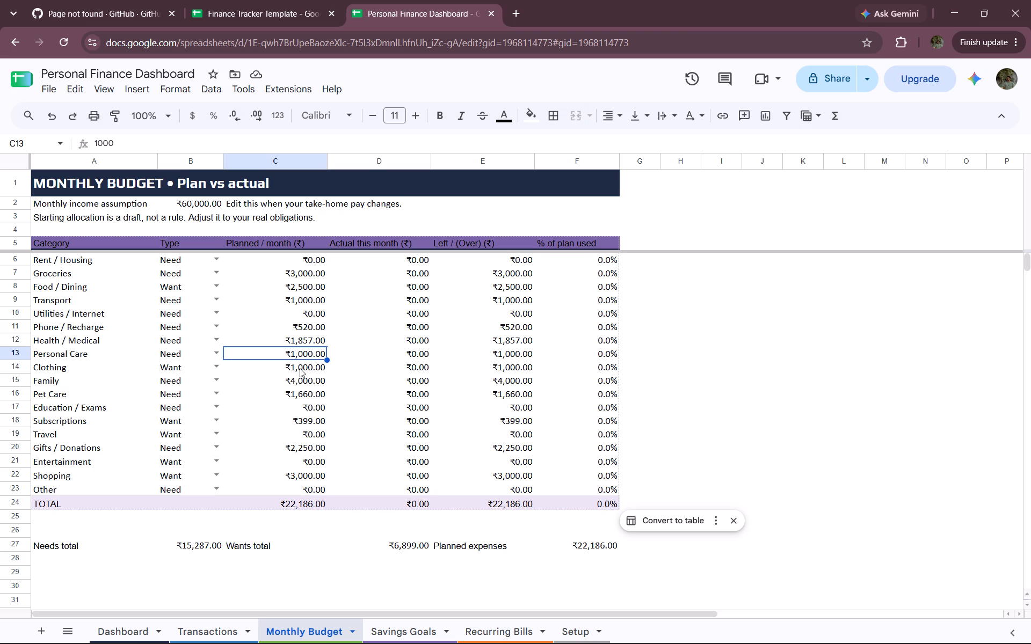
{"action": "left_click", "coordinate": [300, 368]}
{"action": "key", "text": "0"}
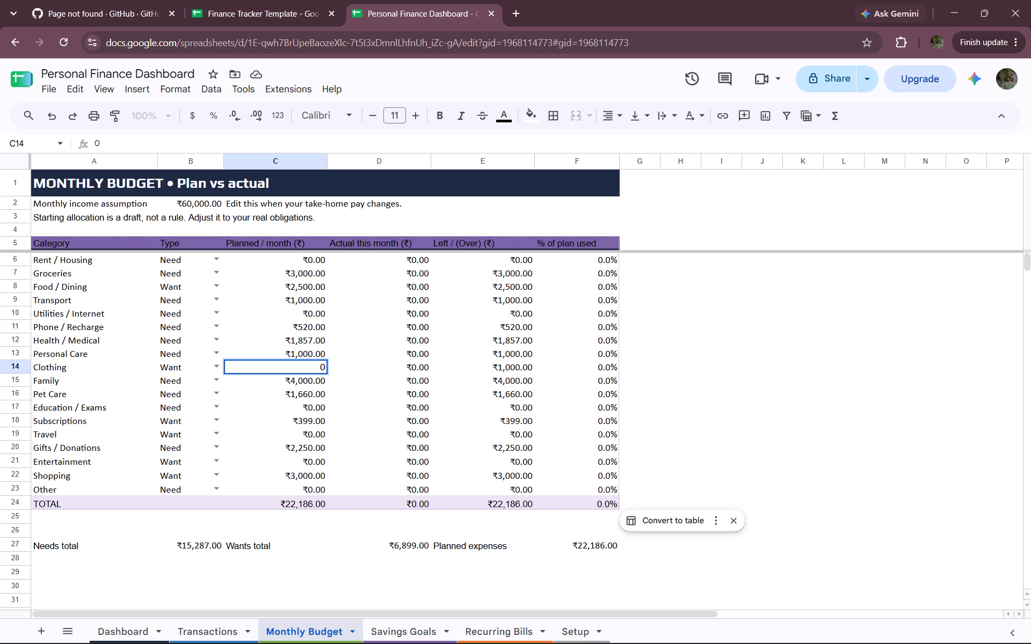
{"action": "key", "text": "Down"}
Review the planned monthly amounts across the Monthly Budget categories for other amounts to adjust.
{"action": "key", "text": "Down"}
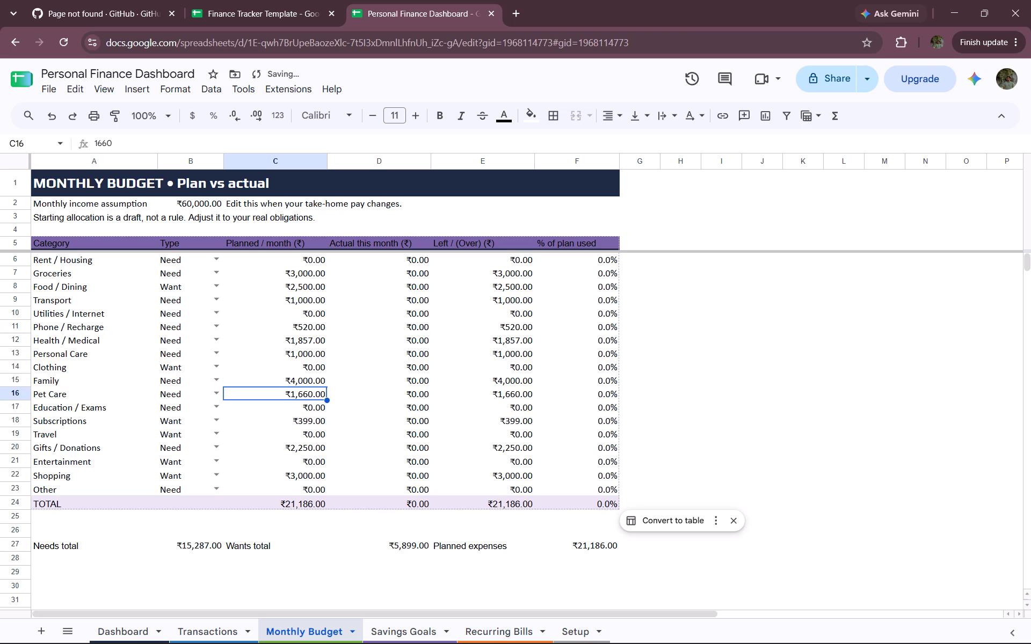
{"action": "key", "text": "Down"}
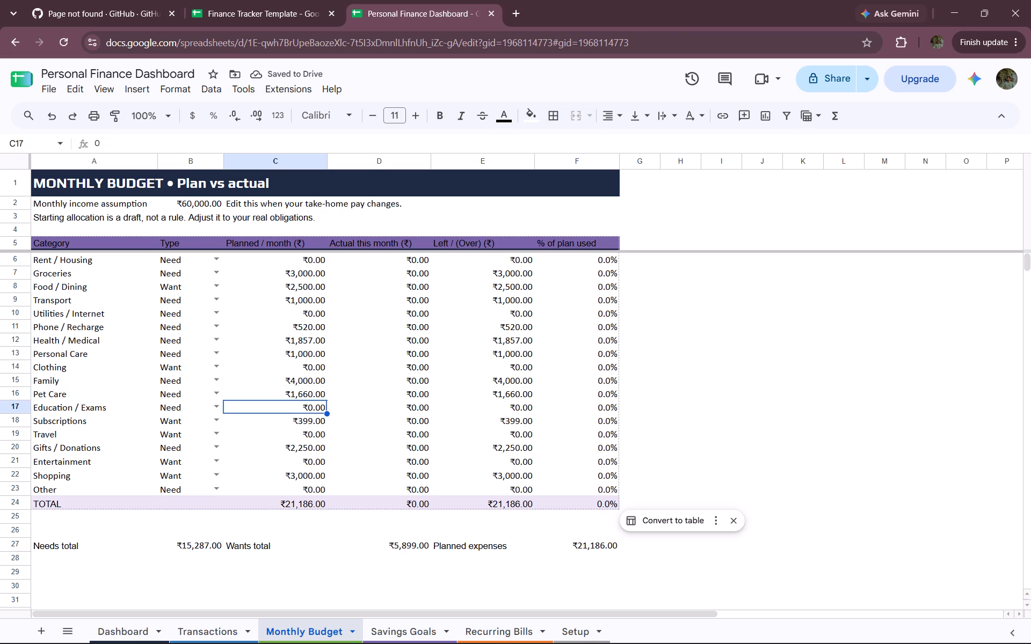
{"action": "key", "text": "Down"}
{"action": "key", "text": "Down"}
{"action": "key", "text": "Down"}
{"action": "key", "text": "Down"}
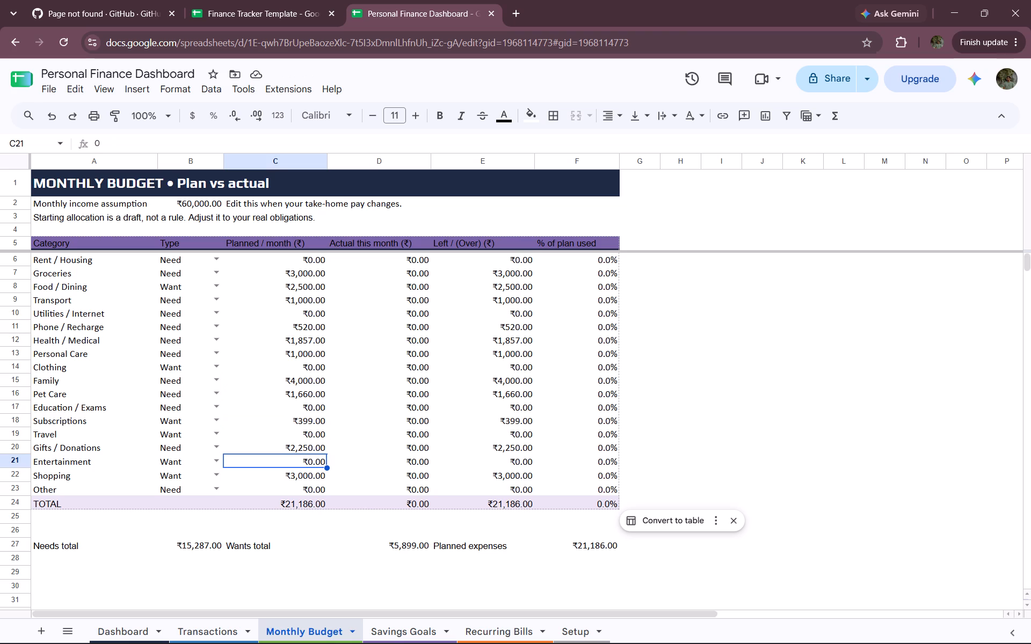
{"action": "key", "text": "Down"}
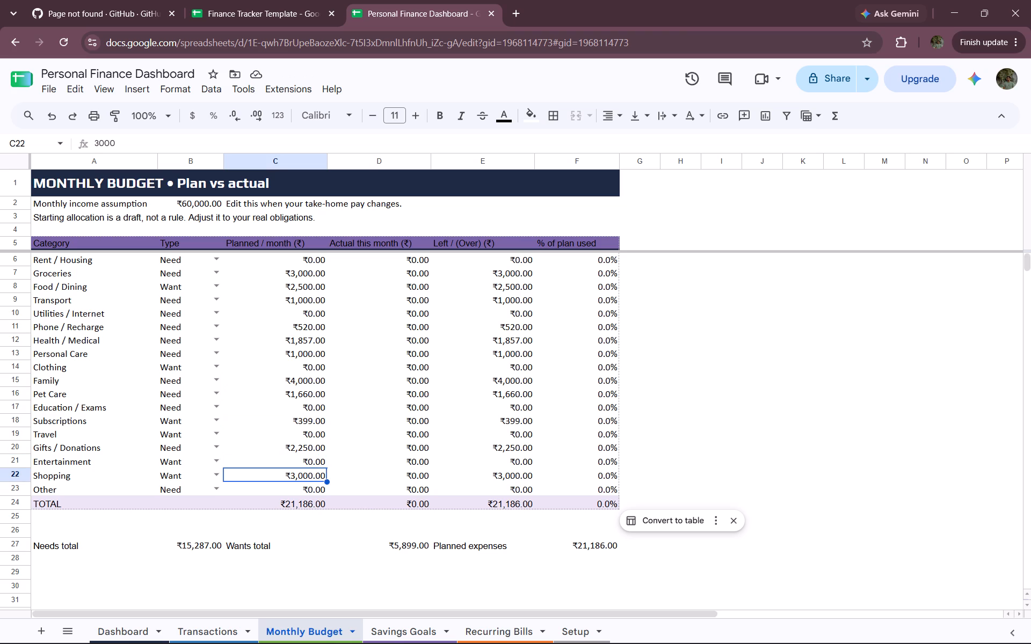
{"action": "key", "text": "Down"}
{"action": "key", "text": "Up"}
{"action": "key", "text": "Up"}
{"action": "key", "text": "Up"}
{"action": "key", "text": "Up"}
{"action": "key", "text": "Up"}
{"action": "key", "text": "Up"}
{"action": "key", "text": "Up"}
{"action": "key", "text": "Up"}
{"action": "key", "text": "Up"}
{"action": "key", "text": "Up"}
{"action": "key", "text": "Up"}
{"action": "key", "text": "Up"}
{"action": "key", "text": "Up"}
{"action": "key", "text": "Up"}
{"action": "key", "text": "Up"}
{"action": "key", "text": "Up"}
{"action": "key", "text": "Up"}
{"action": "key", "text": "Up"}
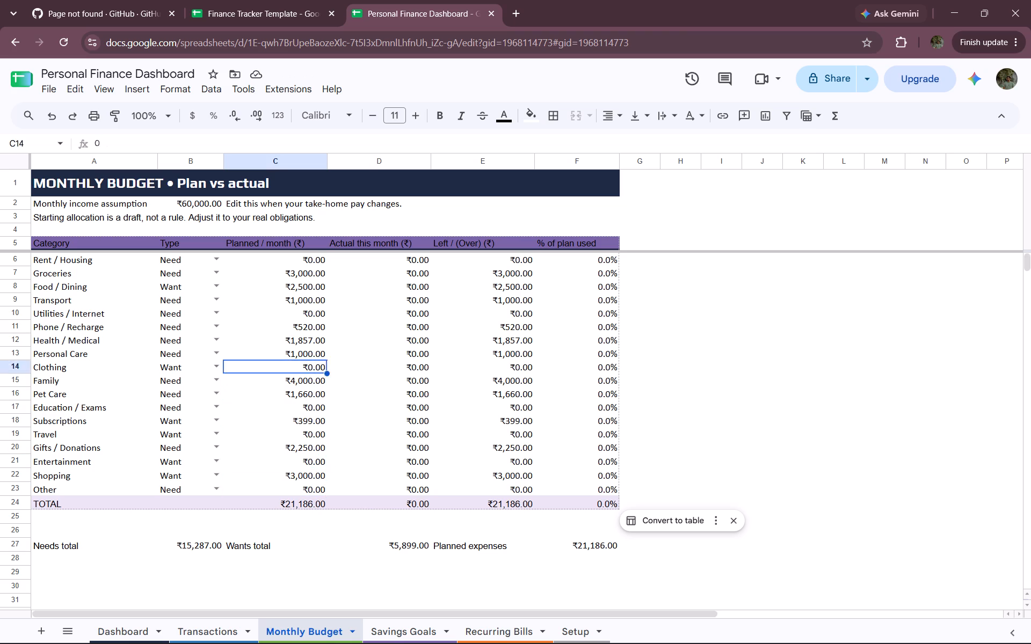
Set the planned monthly amount for Groceries to 2000.
{"action": "key", "text": "Down"}
{"action": "key", "text": "Down"}
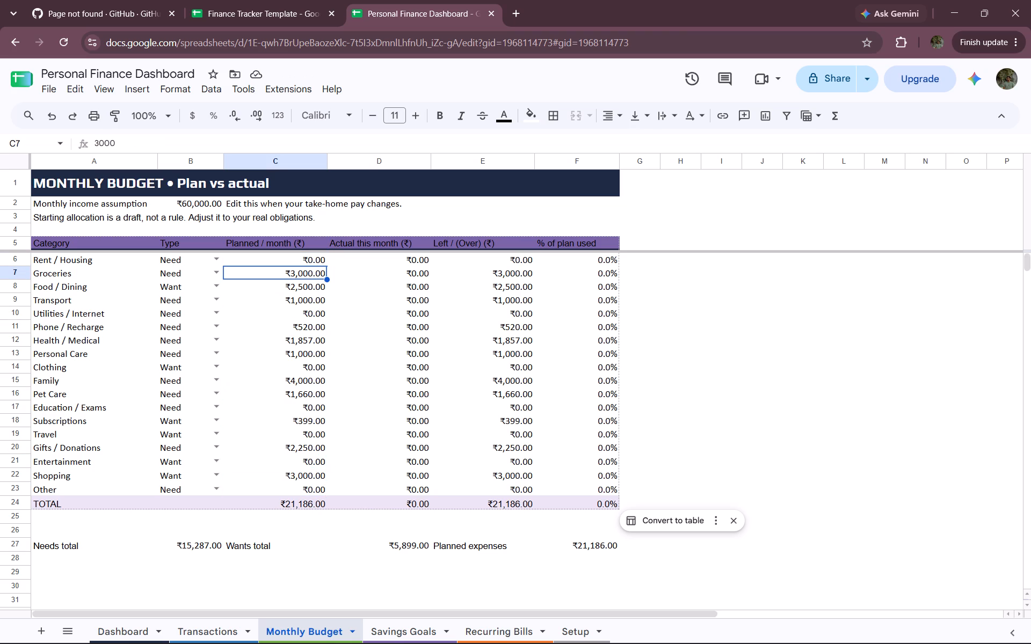
{"action": "type", "text": "20000"}
{"action": "key", "text": "Down"}
{"action": "key", "text": "Up"}
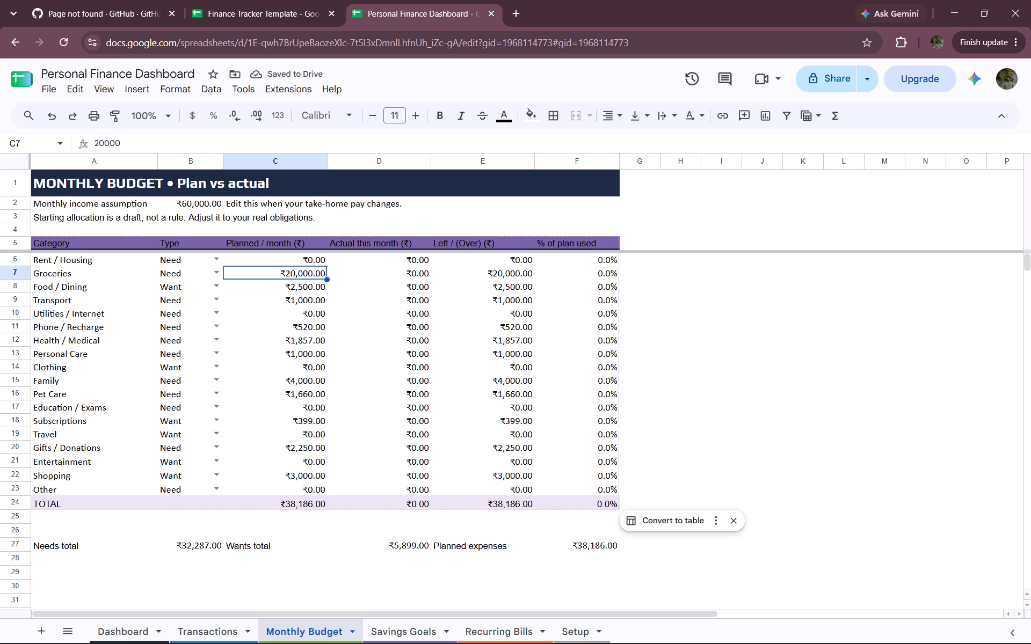
{"action": "key", "text": "Return"}
{"action": "key", "text": "BackSpace"}
{"action": "key", "text": "Down"}
{"action": "key", "text": "Return"}
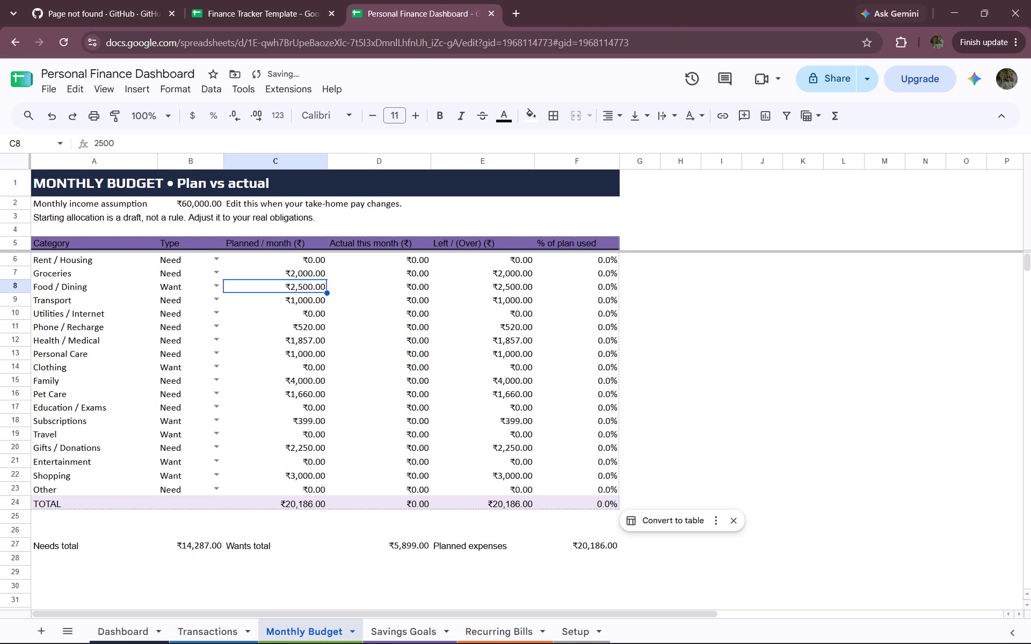
Review the planned amounts from Groceries to Other, and look over the Recurring Bills and Setup sheets.
{"action": "key", "text": "Up"}
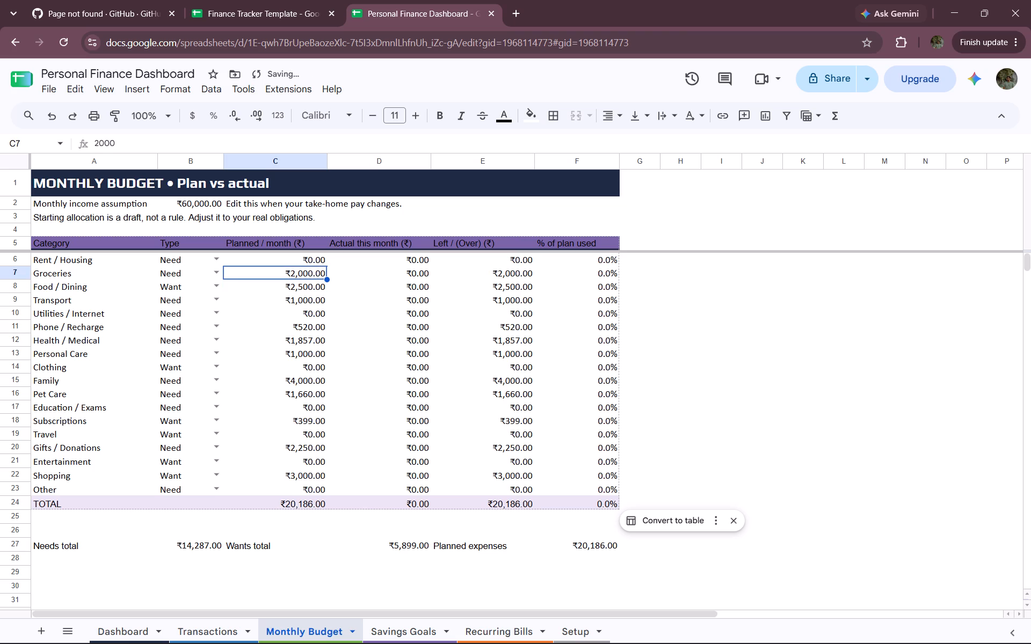
{"action": "key", "text": "Down"}
{"action": "key", "text": "Down"}
{"action": "key", "text": "Down"}
{"action": "key", "text": "Down"}
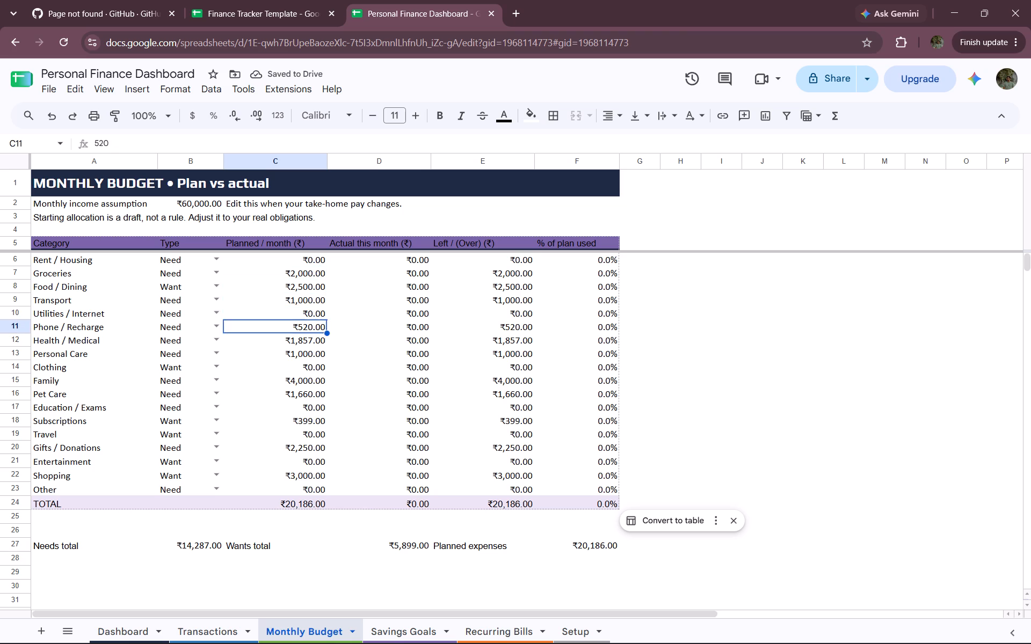
{"action": "key", "text": "Up"}
{"action": "key", "text": "Up"}
{"action": "key", "text": "Up"}
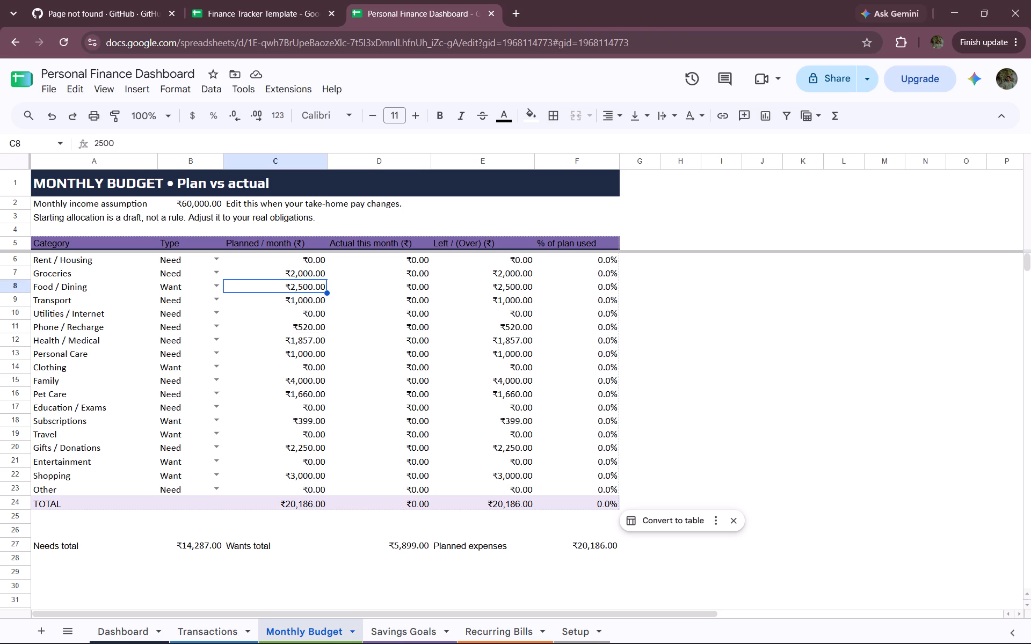
{"action": "key", "text": "Down"}
{"action": "key", "text": "Down"}
{"action": "key", "text": "Down"}
{"action": "key", "text": "Down"}
{"action": "key", "text": "Down"}
{"action": "key", "text": "Down"}
{"action": "key", "text": "Down"}
{"action": "key", "text": "Down"}
{"action": "key", "text": "Down"}
{"action": "key", "text": "Down"}
{"action": "key", "text": "Down"}
{"action": "key", "text": "Down"}
{"action": "key", "text": "Down"}
{"action": "key", "text": "Down"}
{"action": "key", "text": "Down"}
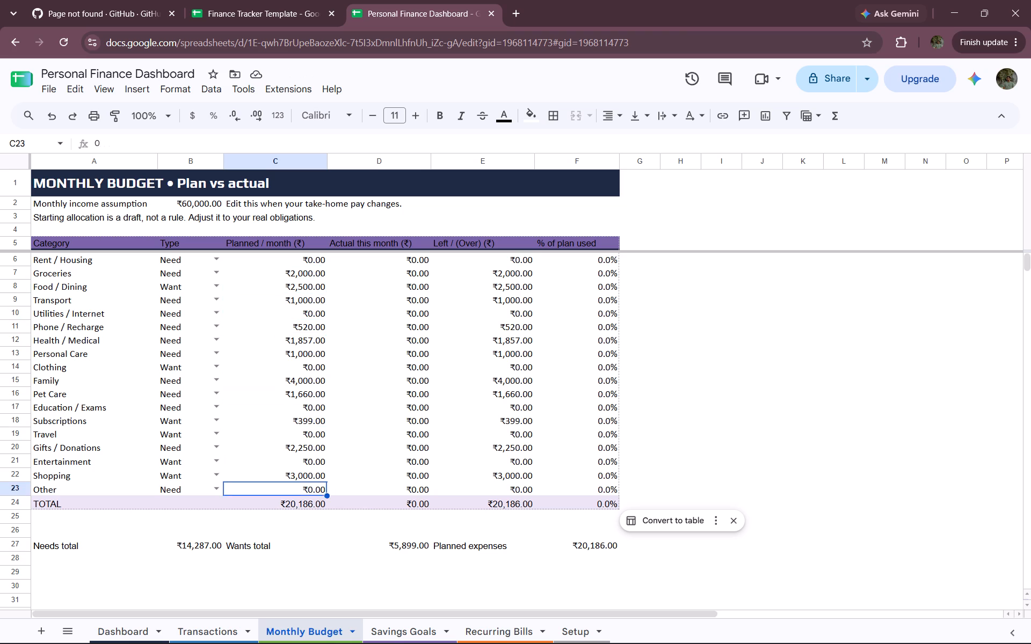
{"action": "key", "text": "Up"}
{"action": "key", "text": "Up"}
{"action": "key", "text": "Up"}
{"action": "key", "text": "Up"}
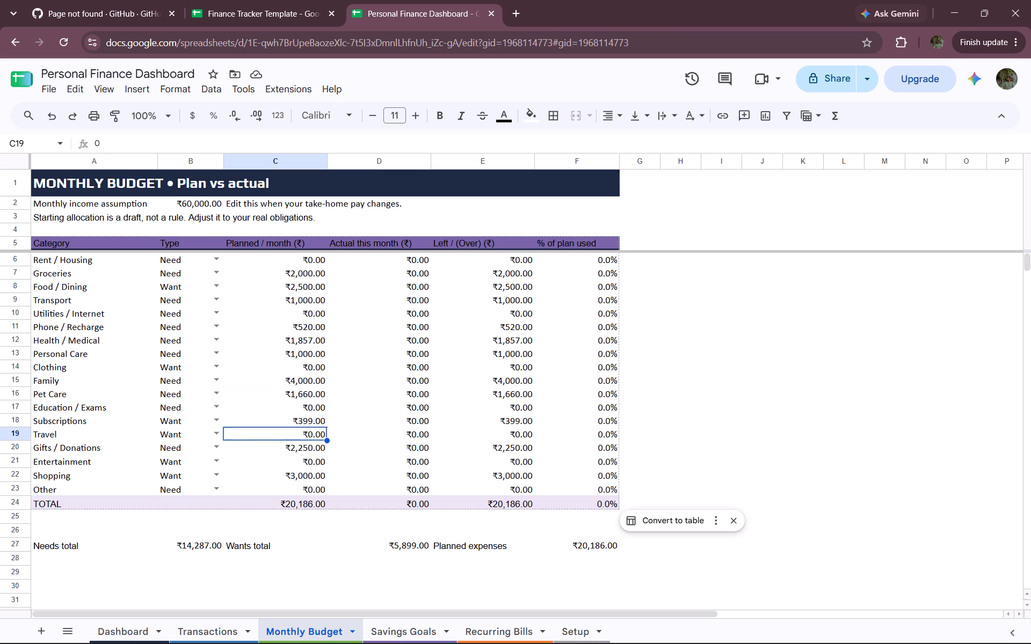
{"action": "key", "text": "Up"}
{"action": "key", "text": "Up"}
{"action": "key", "text": "Up"}
{"action": "key", "text": "Up"}
{"action": "key", "text": "Up"}
{"action": "key", "text": "Down"}
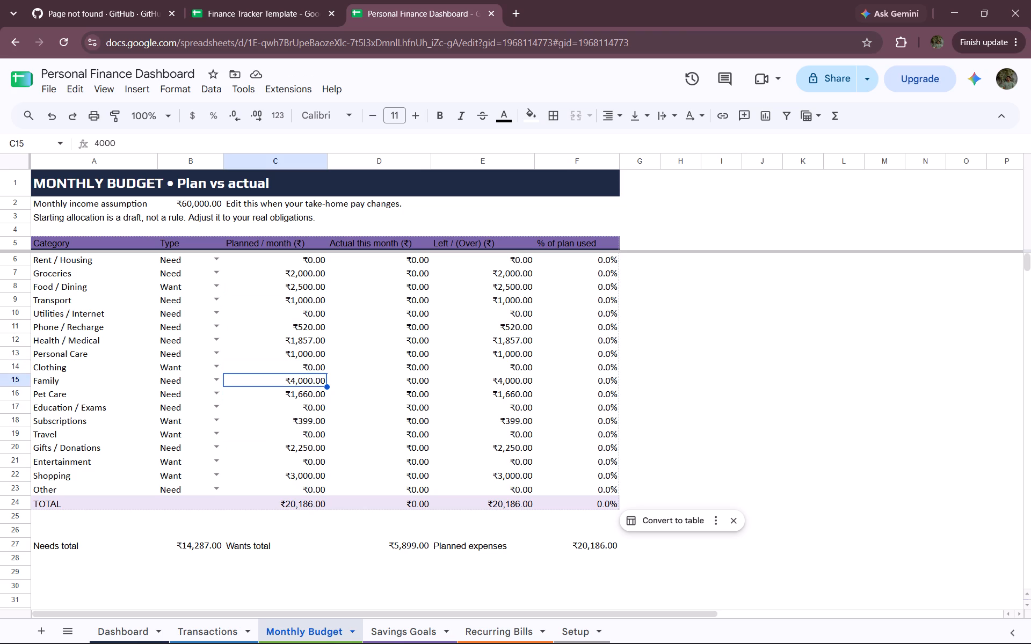
{"action": "left_click", "coordinate": [518, 628]}
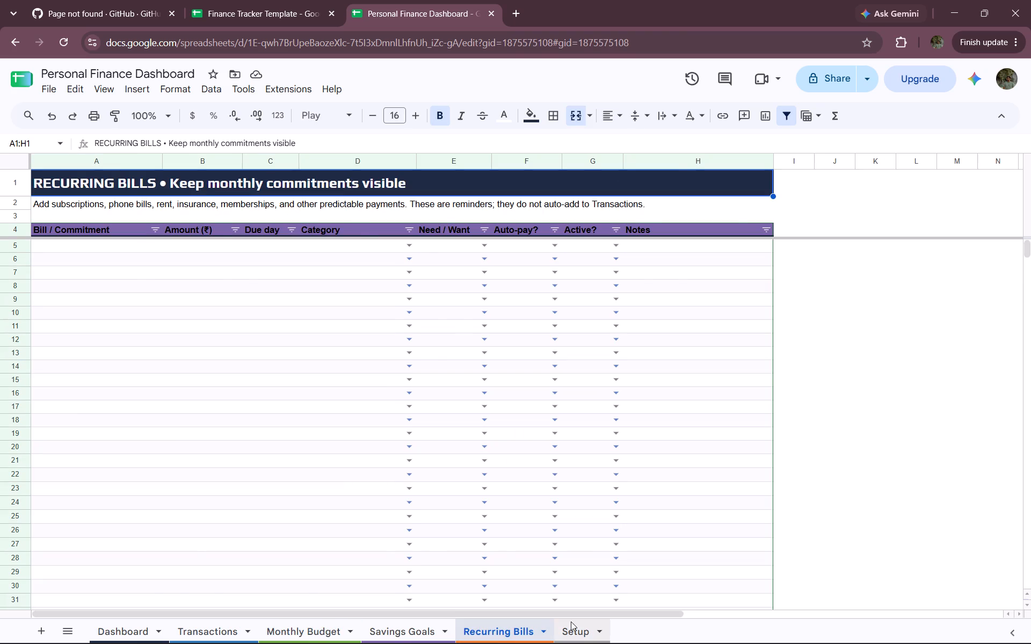
{"action": "left_click", "coordinate": [571, 621]}
On the Savings Goals sheet, set the Emergency Fund's monthly target to 0.
{"action": "left_click", "coordinate": [408, 623]}
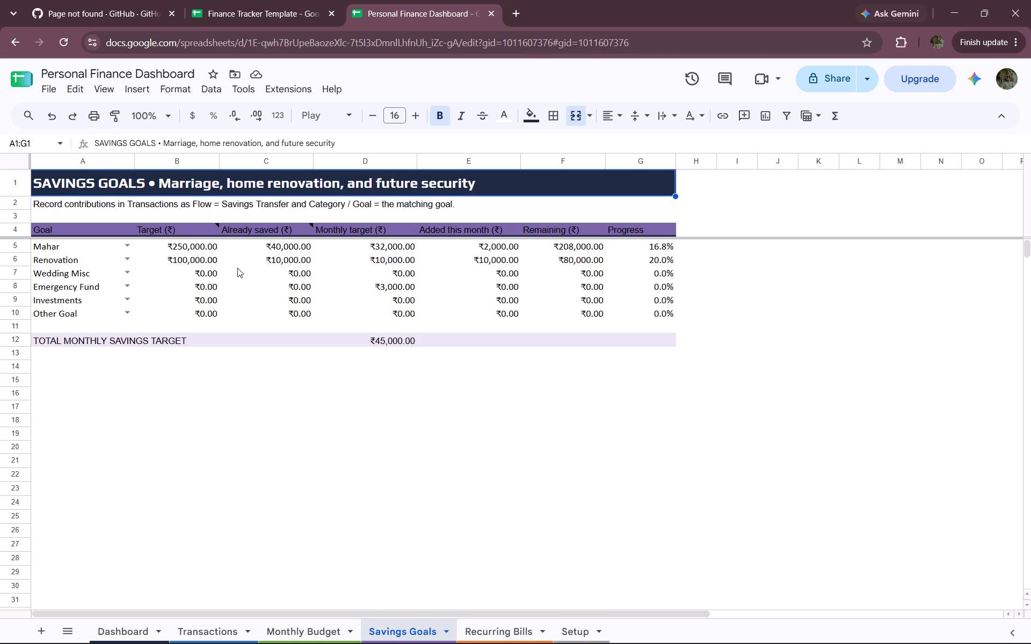
{"action": "left_click", "coordinate": [393, 249]}
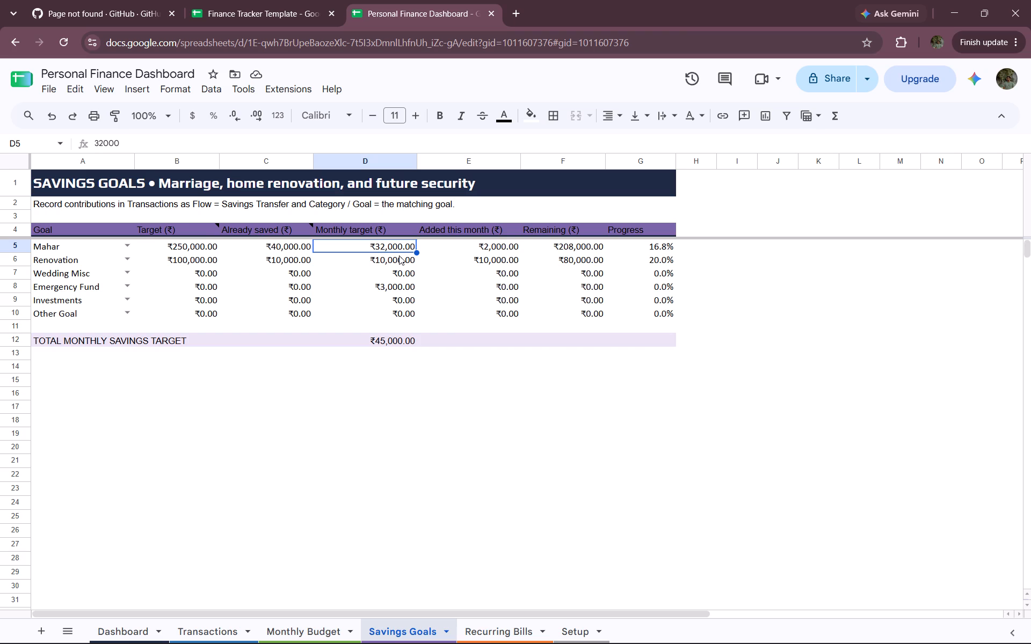
{"action": "key", "text": "Down"}
{"action": "key", "text": "Down"}
{"action": "key", "text": "Down"}
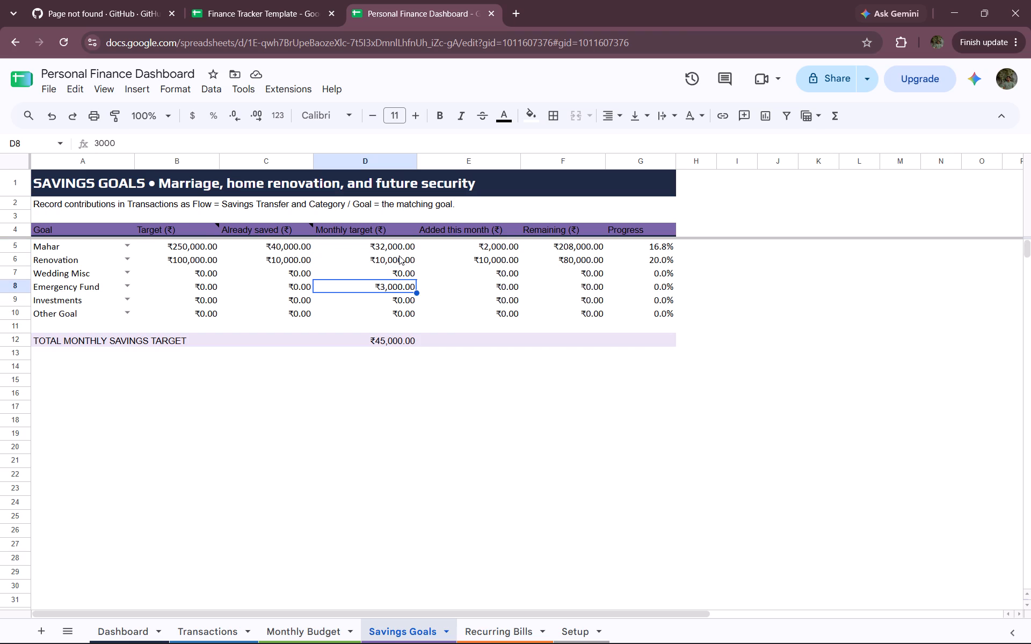
{"action": "key", "text": "0"}
{"action": "key", "text": "Down"}
Set the monthly target for the Mahar goal to 30000.
{"action": "key", "text": "Up"}
{"action": "key", "text": "Up"}
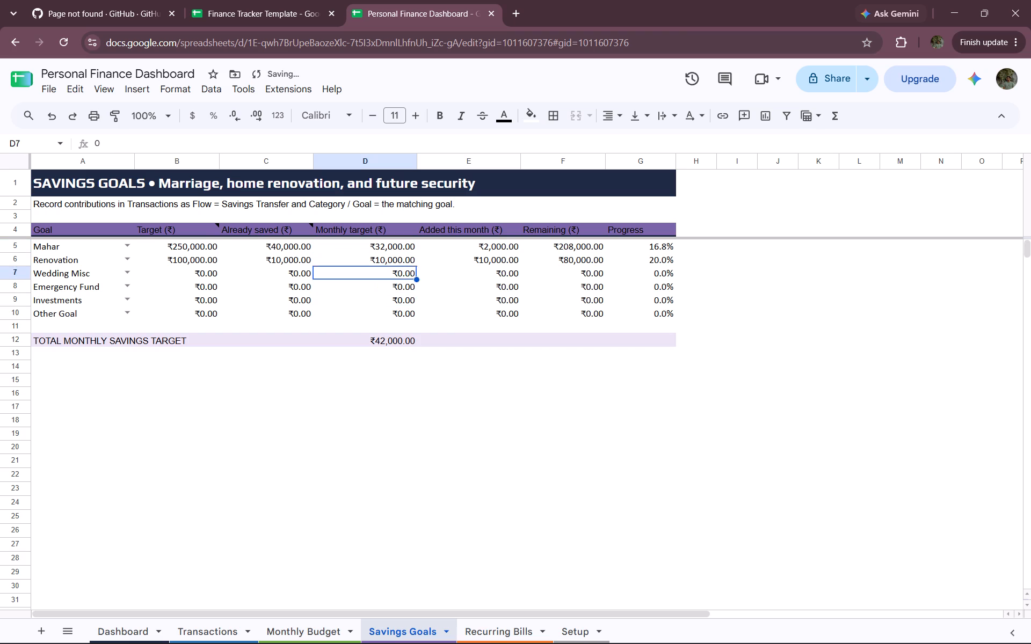
{"action": "key", "text": "Up"}
{"action": "key", "text": "Up"}
{"action": "type", "text": "30000"}
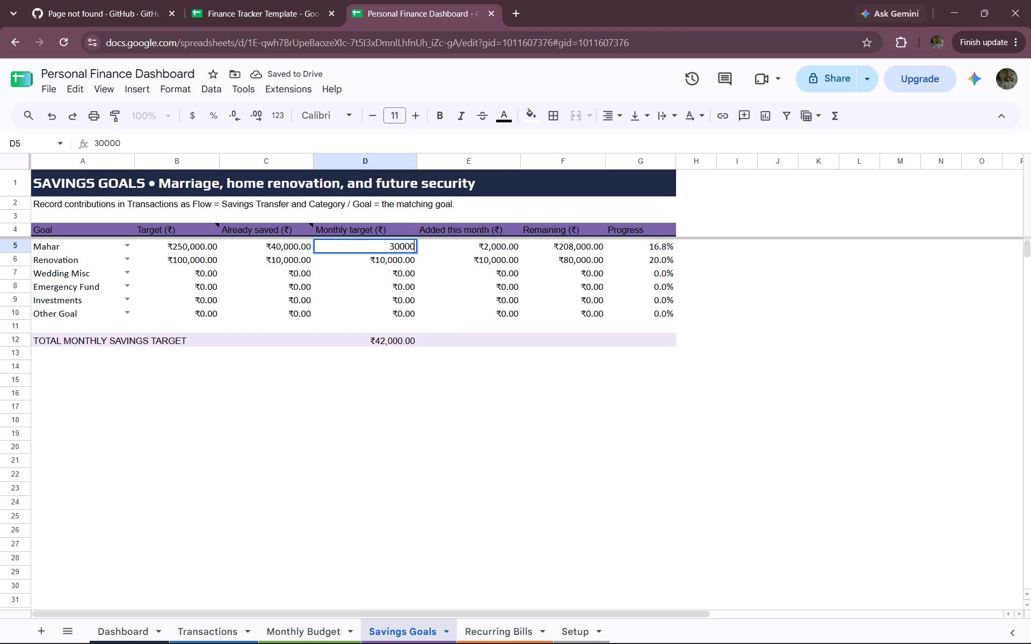
{"action": "key", "text": "Down"}
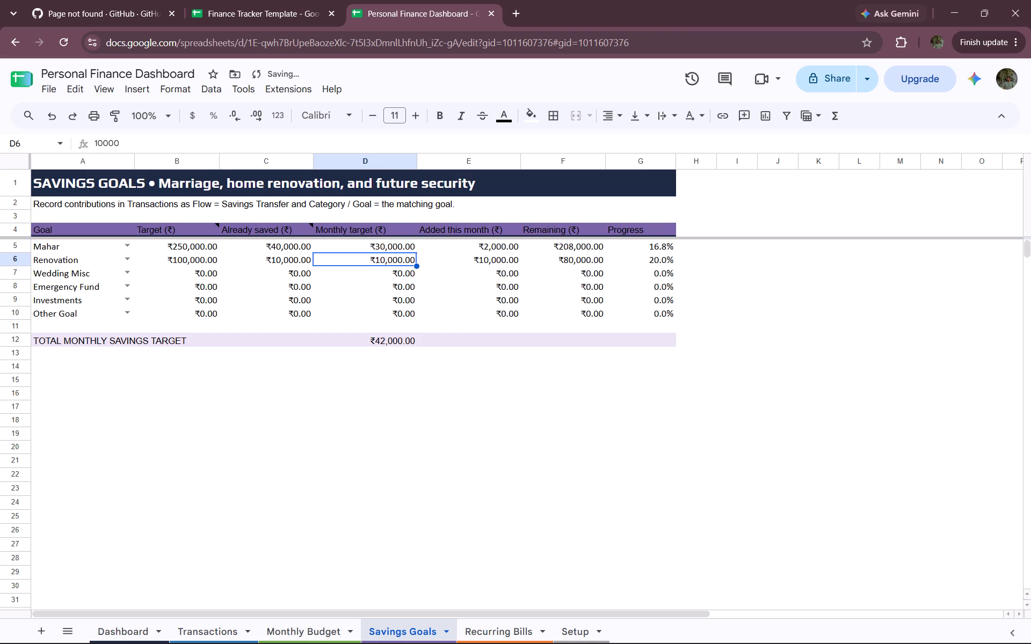
Examine the added, remaining and progress cells for the Mahar goal, and the Renovation goal's remaining amount and monthly target.
{"action": "key", "text": "Up"}
{"action": "key", "text": "Right"}
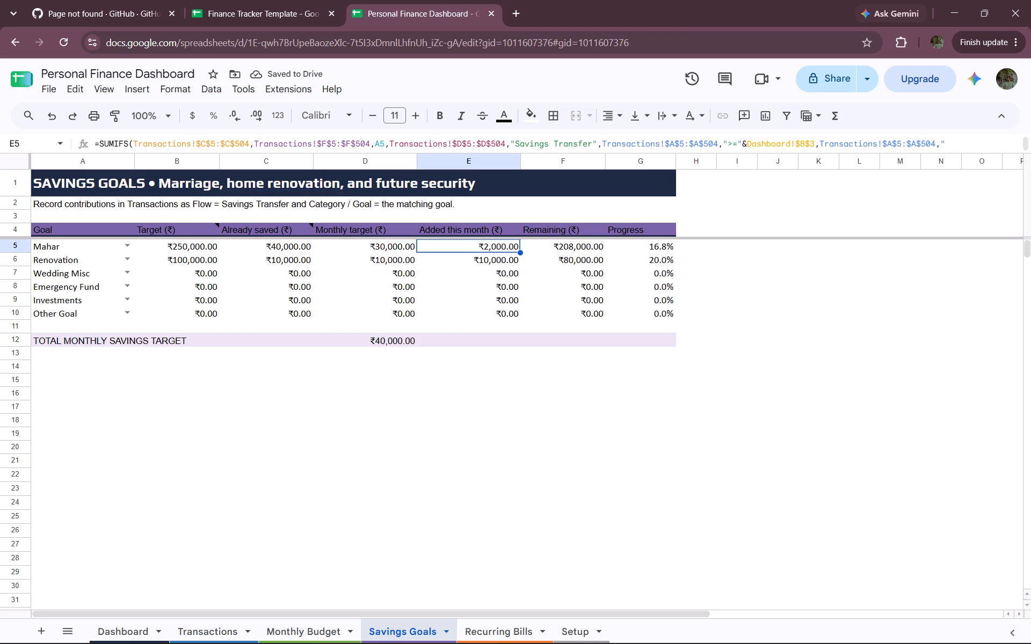
{"action": "key", "text": "Right"}
{"action": "key", "text": "Left"}
{"action": "key", "text": "Right"}
{"action": "key", "text": "Right"}
{"action": "key", "text": "Left"}
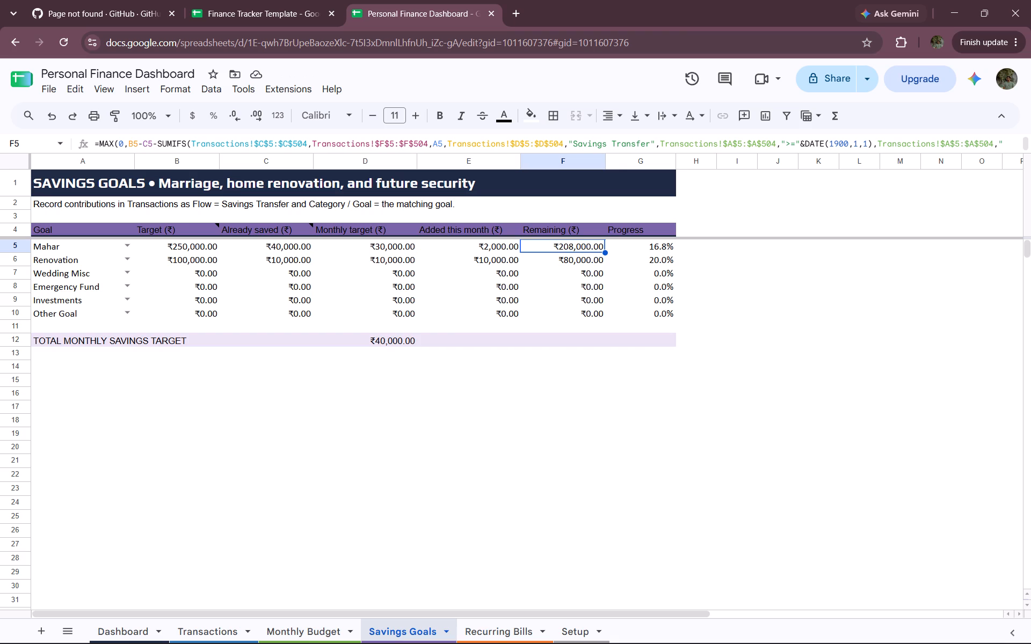
{"action": "key", "text": "Left"}
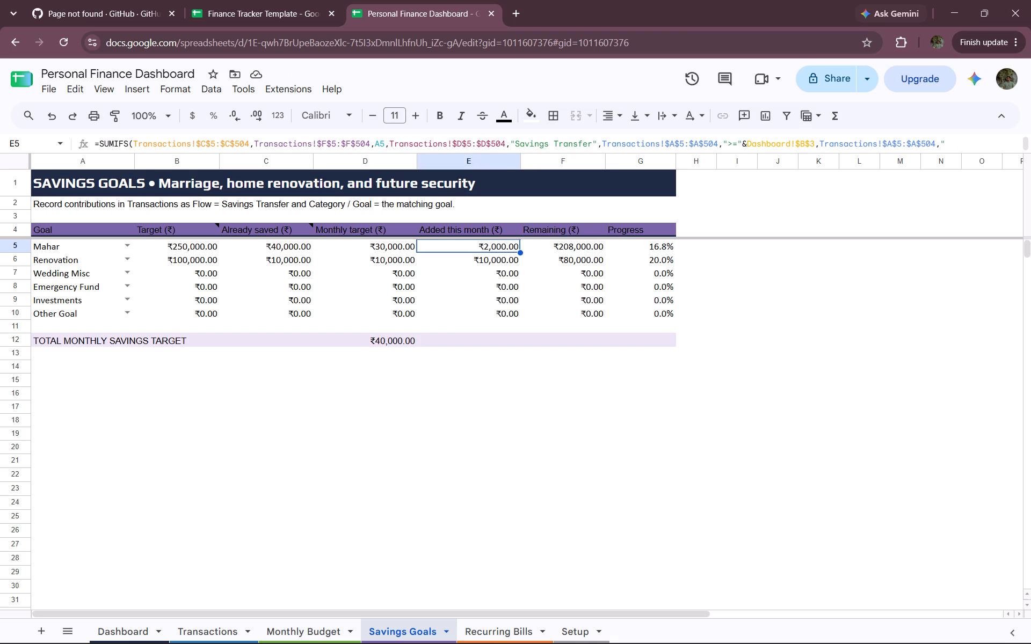
{"action": "key", "text": "Right"}
{"action": "key", "text": "Right"}
{"action": "key", "text": "Left"}
{"action": "key", "text": "Down"}
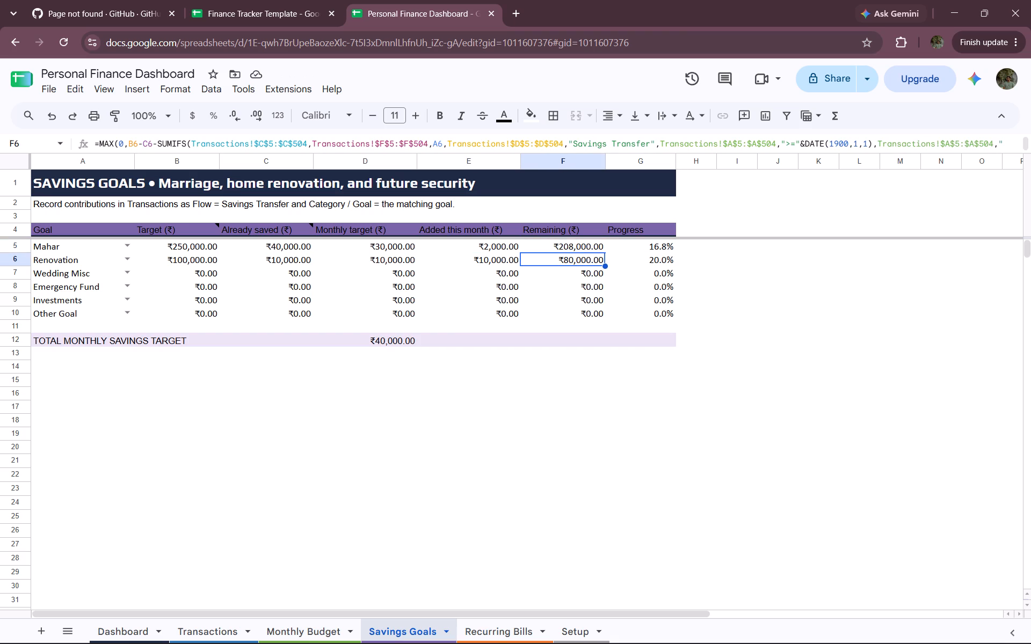
{"action": "key", "text": "Left"}
{"action": "key", "text": "Left"}
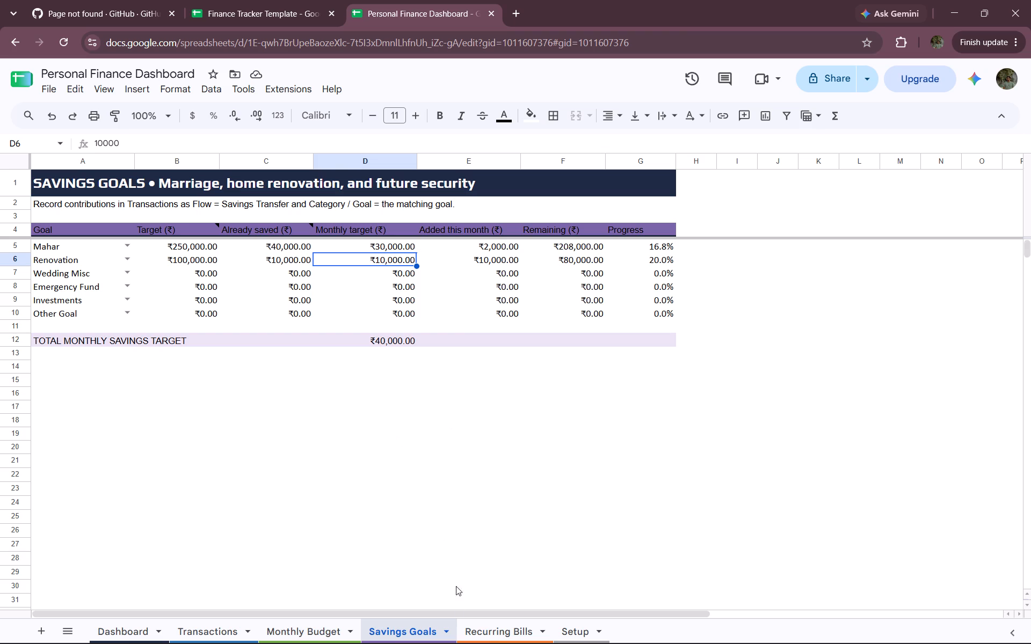
On the Monthly Budget sheet, look over the planned amounts from Family down to Other.
{"action": "left_click", "coordinate": [320, 632]}
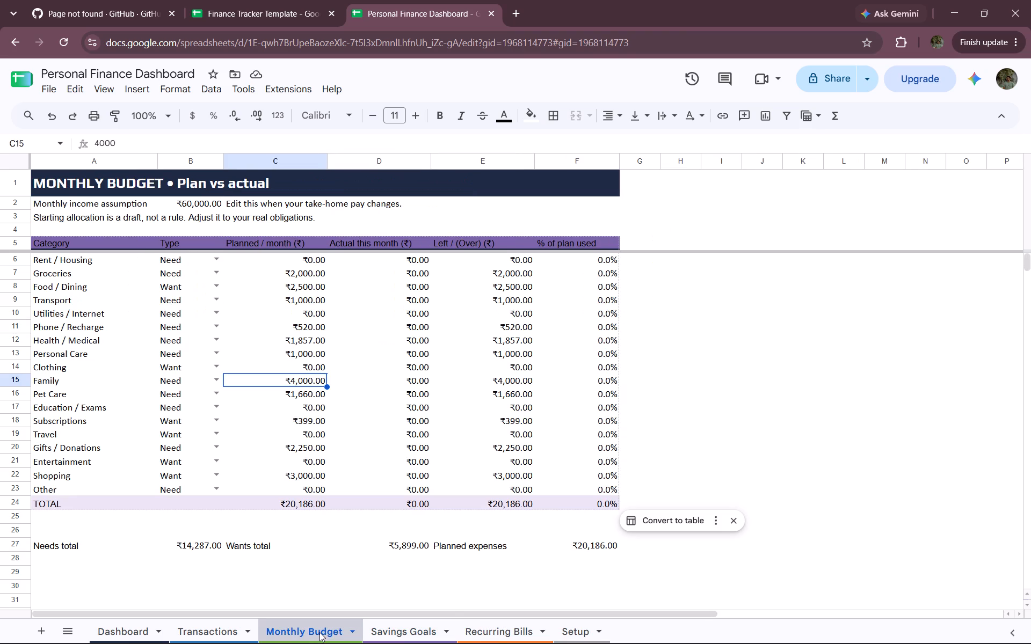
{"action": "left_click", "coordinate": [735, 520]}
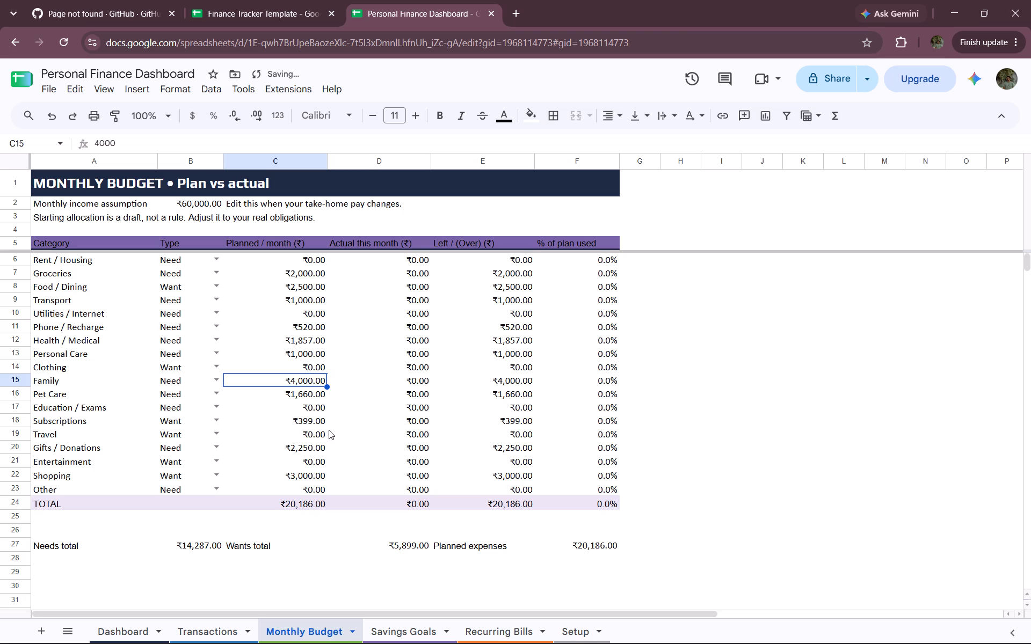
{"action": "key", "text": "Down"}
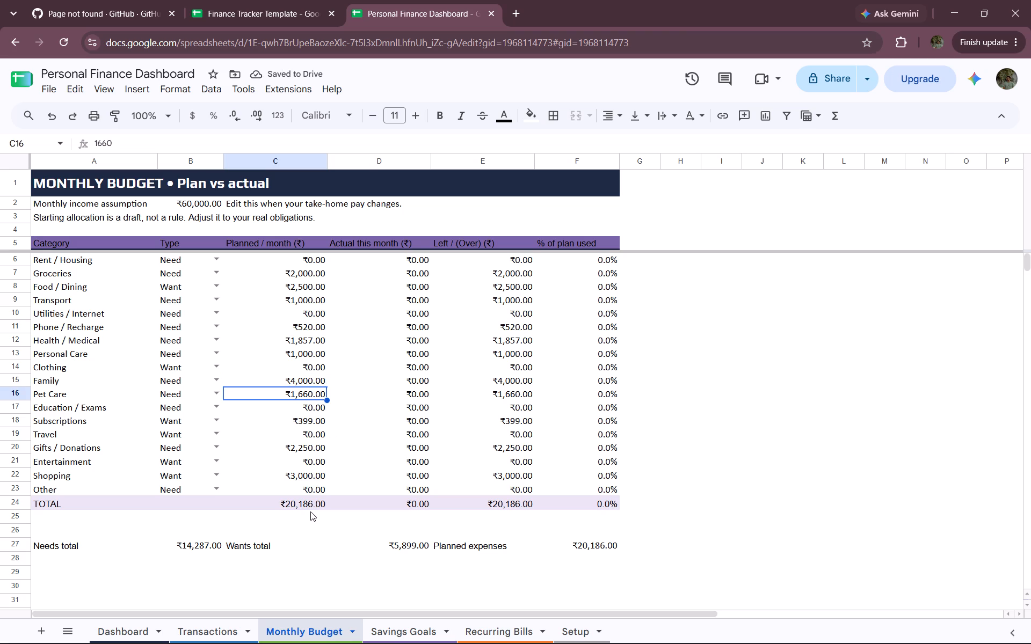
{"action": "key", "text": "Down"}
{"action": "key", "text": "Down"}
{"action": "key", "text": "Down"}
{"action": "key", "text": "Down"}
{"action": "key", "text": "Down"}
{"action": "key", "text": "Down"}
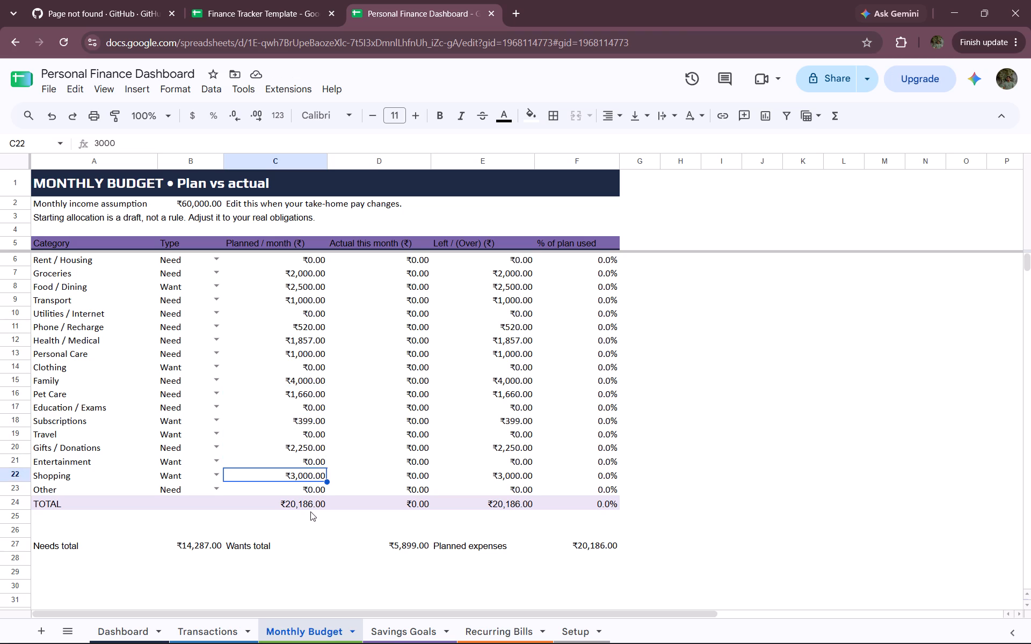
{"action": "key", "text": "Down"}
{"action": "key", "text": "Up"}
{"action": "key", "text": "Up"}
{"action": "key", "text": "Up"}
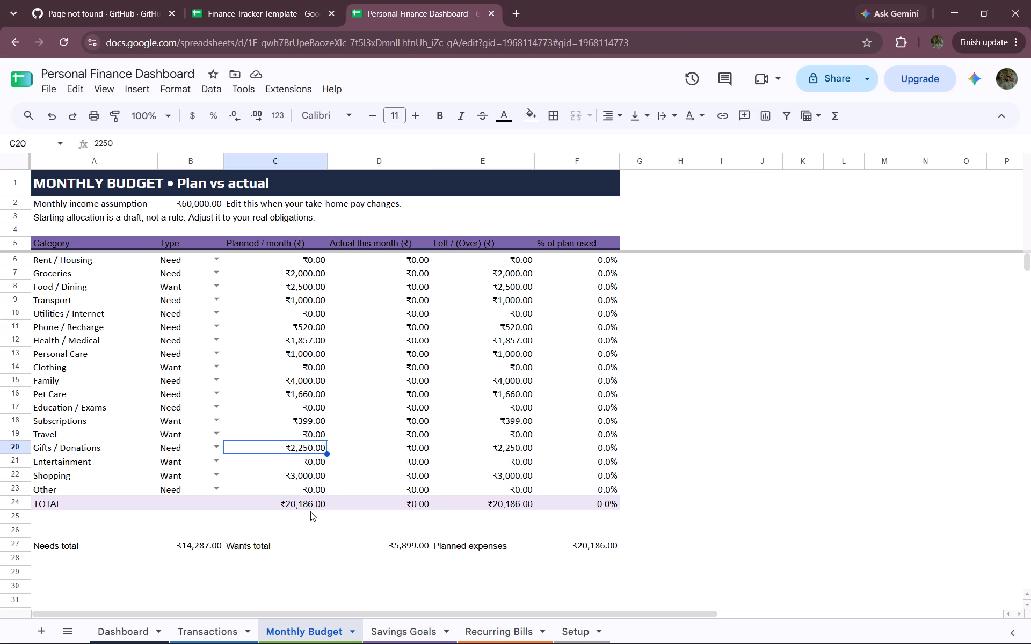
{"action": "key", "text": "Down"}
{"action": "key", "text": "Up"}
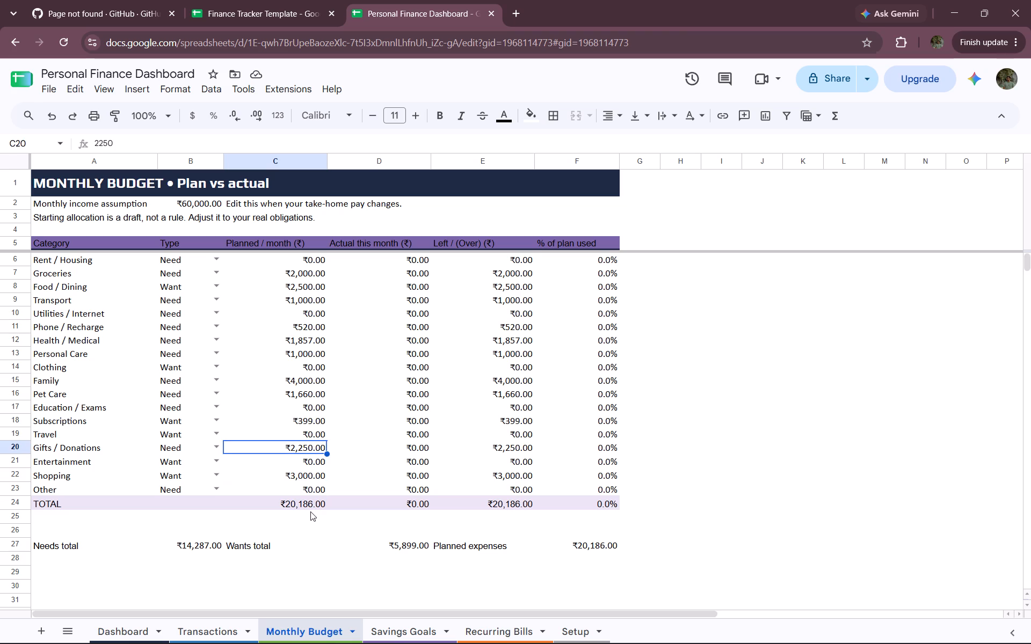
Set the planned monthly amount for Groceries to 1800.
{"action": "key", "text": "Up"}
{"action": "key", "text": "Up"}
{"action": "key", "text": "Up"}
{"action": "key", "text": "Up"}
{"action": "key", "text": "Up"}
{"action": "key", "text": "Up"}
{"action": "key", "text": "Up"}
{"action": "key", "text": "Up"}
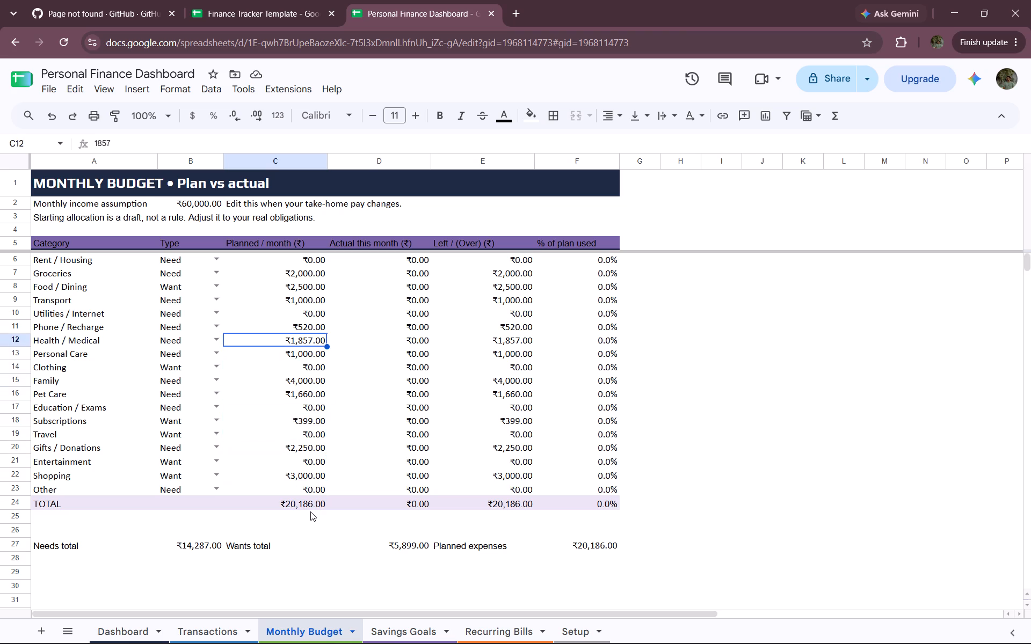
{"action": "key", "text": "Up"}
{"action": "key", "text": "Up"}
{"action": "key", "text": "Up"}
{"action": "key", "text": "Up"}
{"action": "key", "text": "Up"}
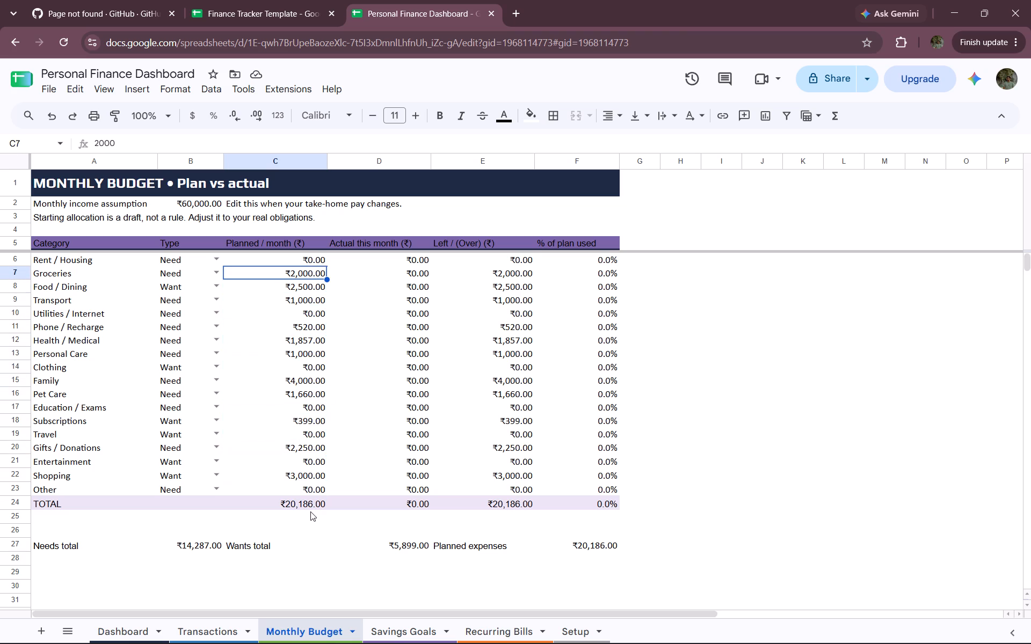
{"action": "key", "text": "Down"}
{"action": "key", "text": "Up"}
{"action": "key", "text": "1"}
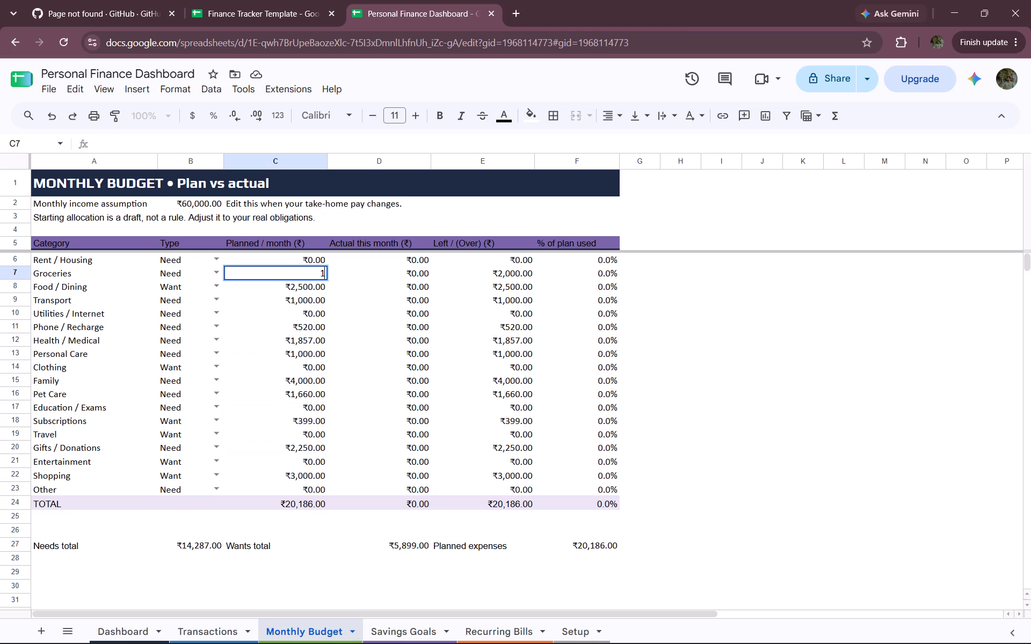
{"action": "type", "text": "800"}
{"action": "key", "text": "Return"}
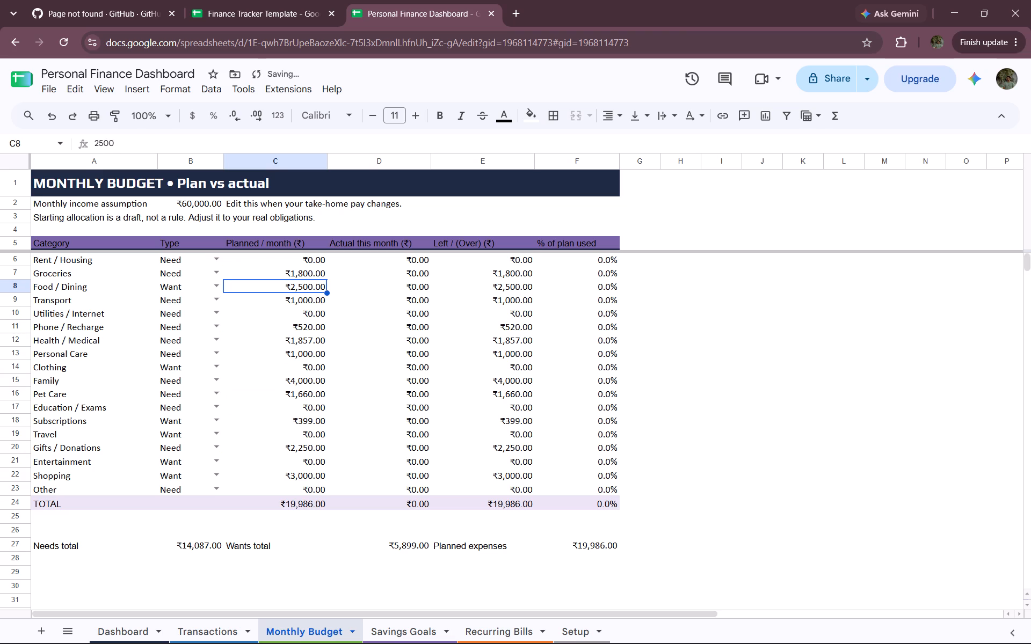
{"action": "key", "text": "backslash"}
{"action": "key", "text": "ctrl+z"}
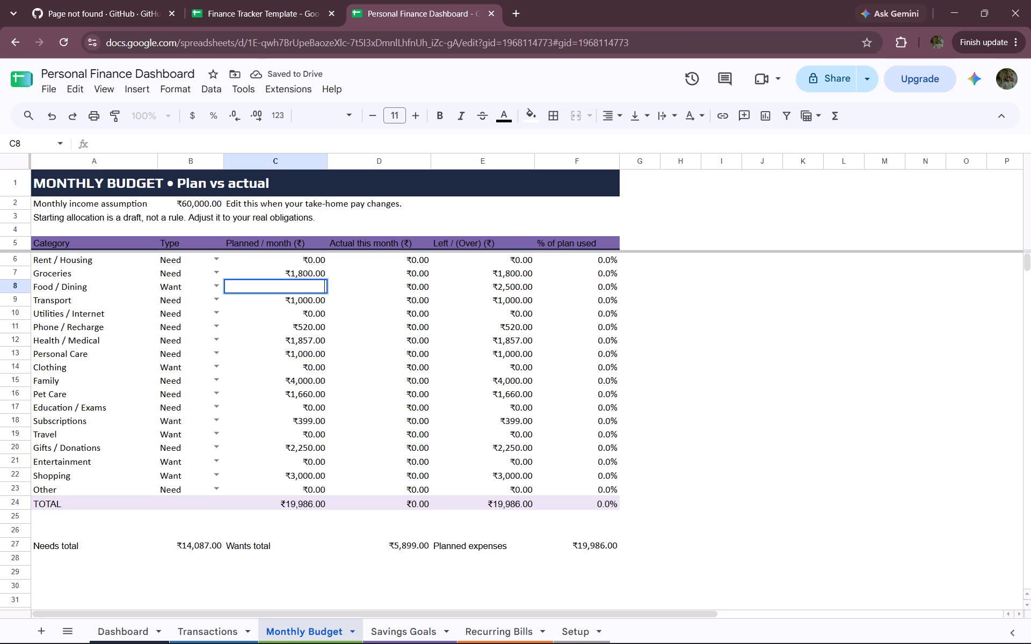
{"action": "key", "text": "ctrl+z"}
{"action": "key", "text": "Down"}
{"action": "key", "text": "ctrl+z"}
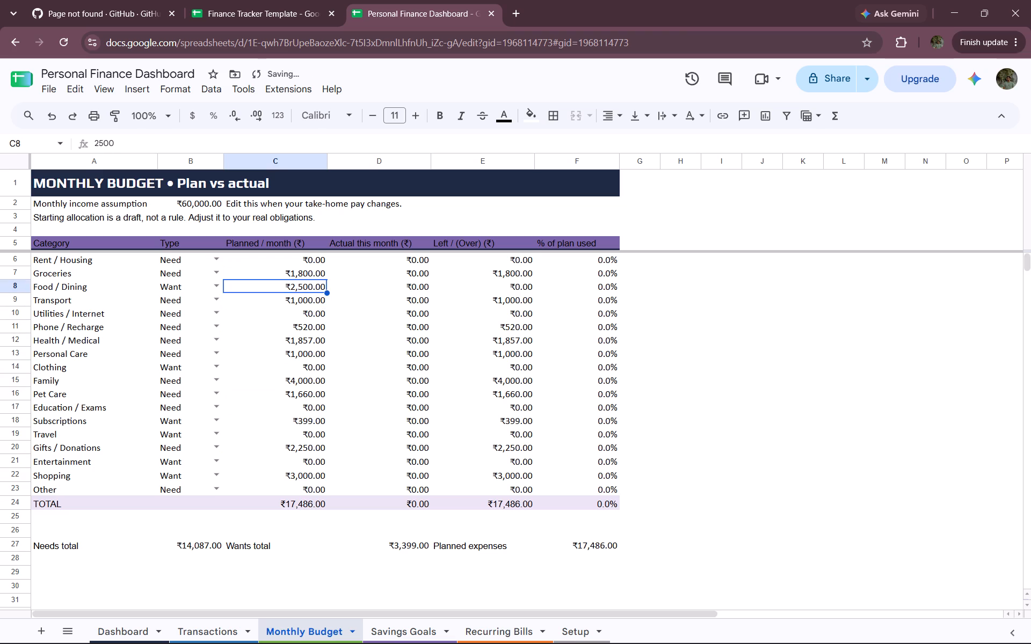
Set the planned monthly amount for Groceries to 1814.
{"action": "key", "text": "Up"}
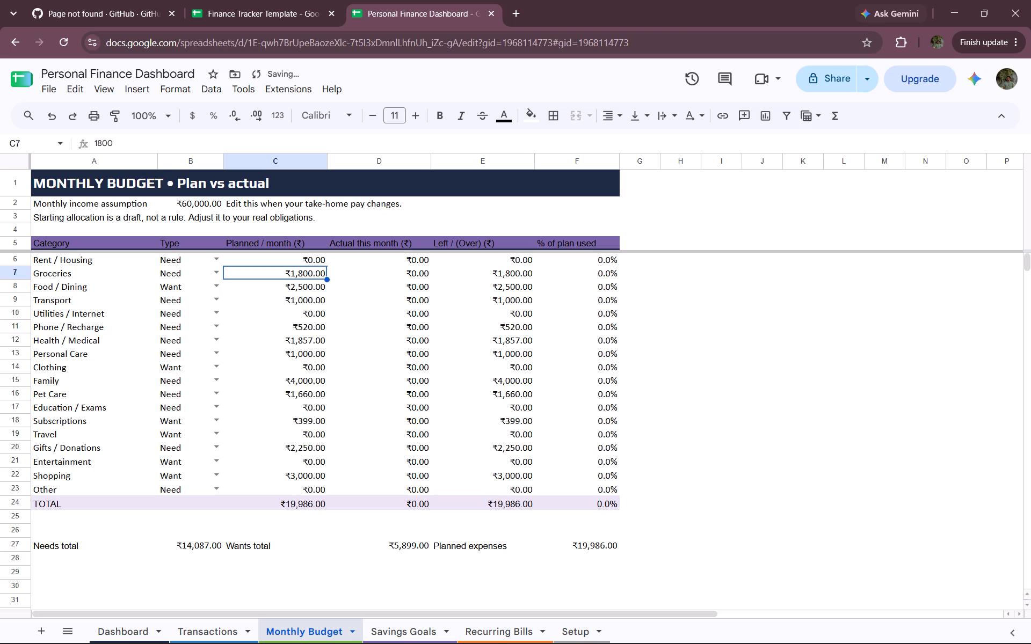
{"action": "key", "text": "Return"}
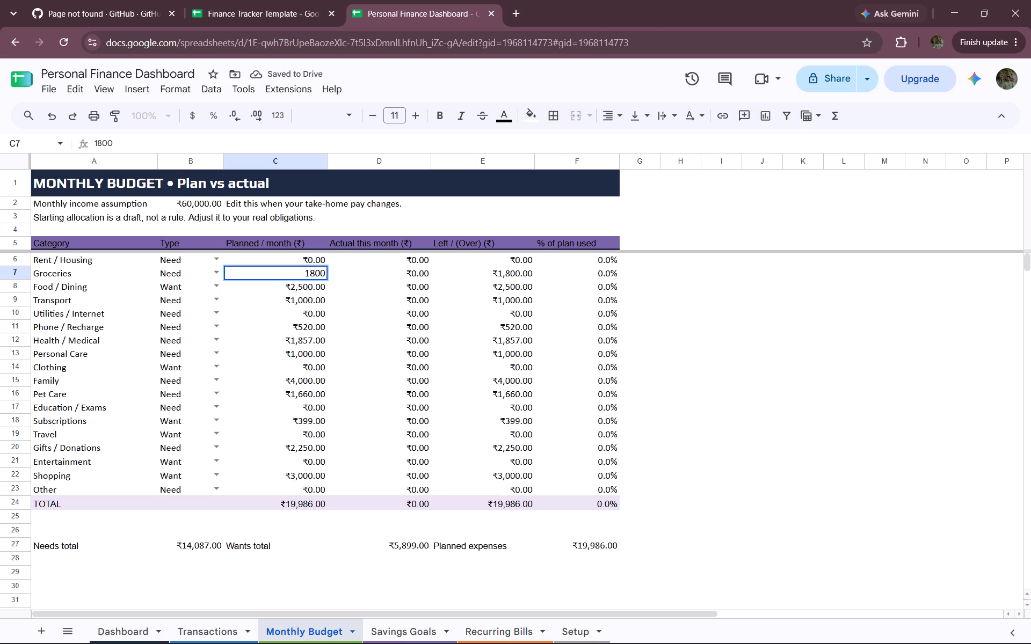
{"action": "key", "text": "BackSpace"}
{"action": "key", "text": "BackSpace"}
{"action": "type", "text": "14"}
{"action": "key", "text": "Return"}
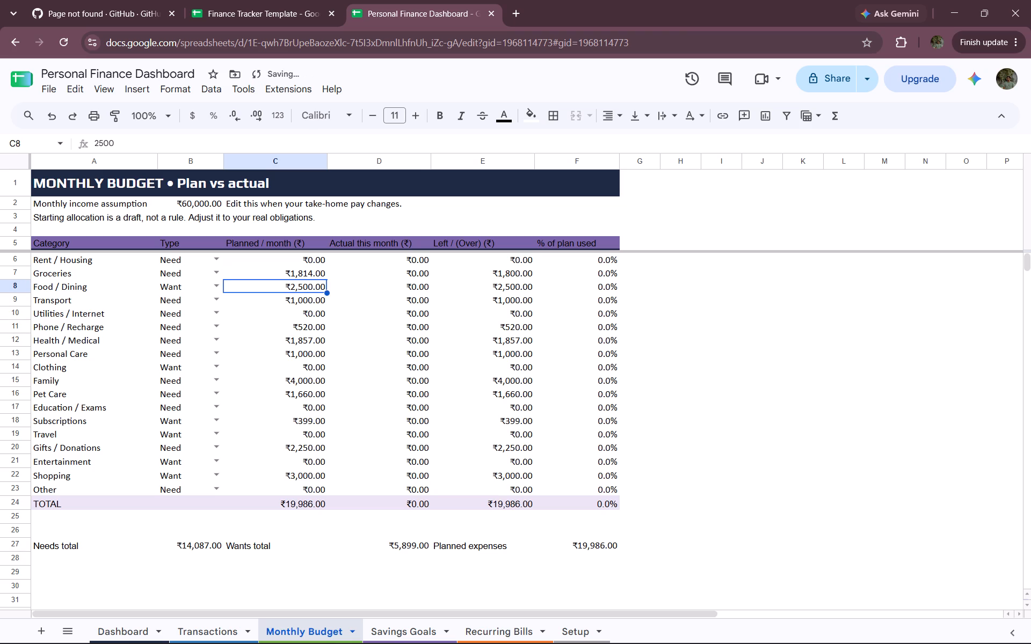
Check the Savings Goals monthly targets against the Monthly Budget, and examine the budget check on the Dashboard sheet.
{"action": "left_click", "coordinate": [381, 639]}
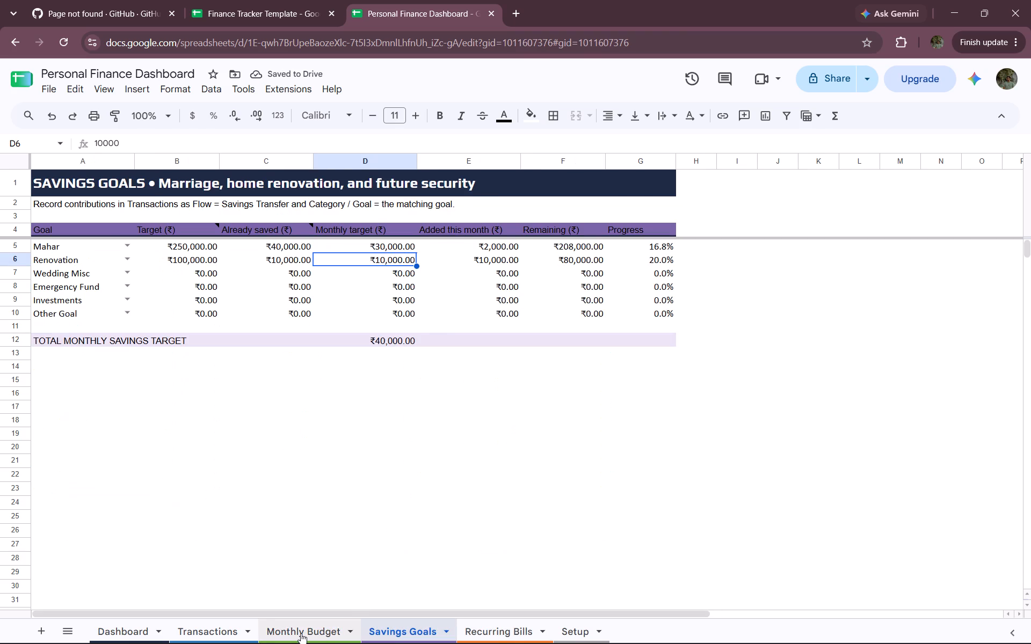
{"action": "left_click", "coordinate": [301, 633]}
{"action": "left_click", "coordinate": [154, 631]}
{"action": "left_click", "coordinate": [573, 560]}
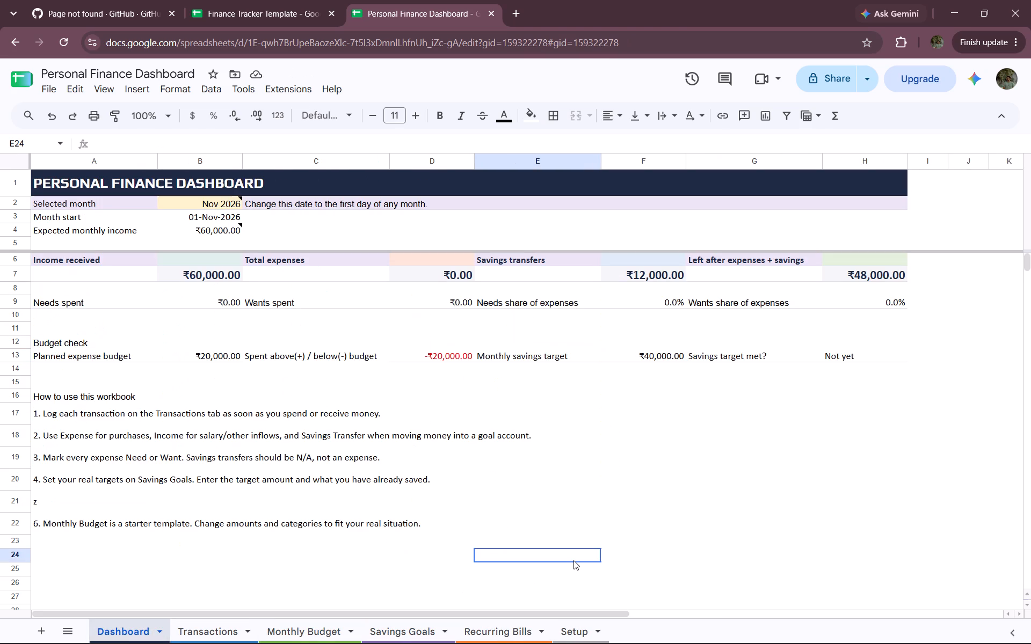
Save the spreadsheet and show the desktop.
{"action": "key", "text": "ctrl+s"}
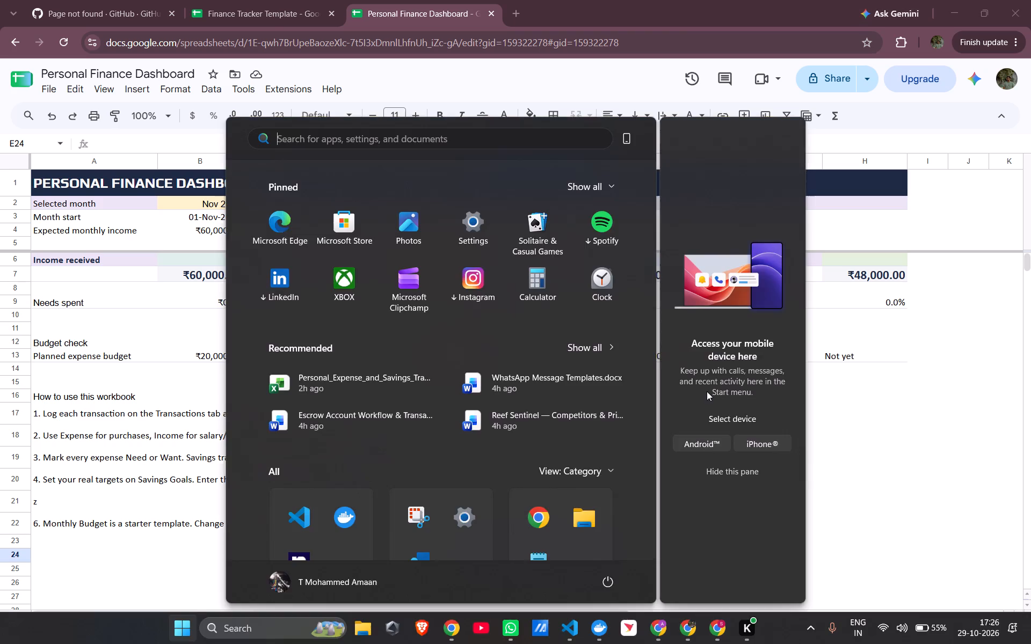
{"action": "key", "text": "super+d"}
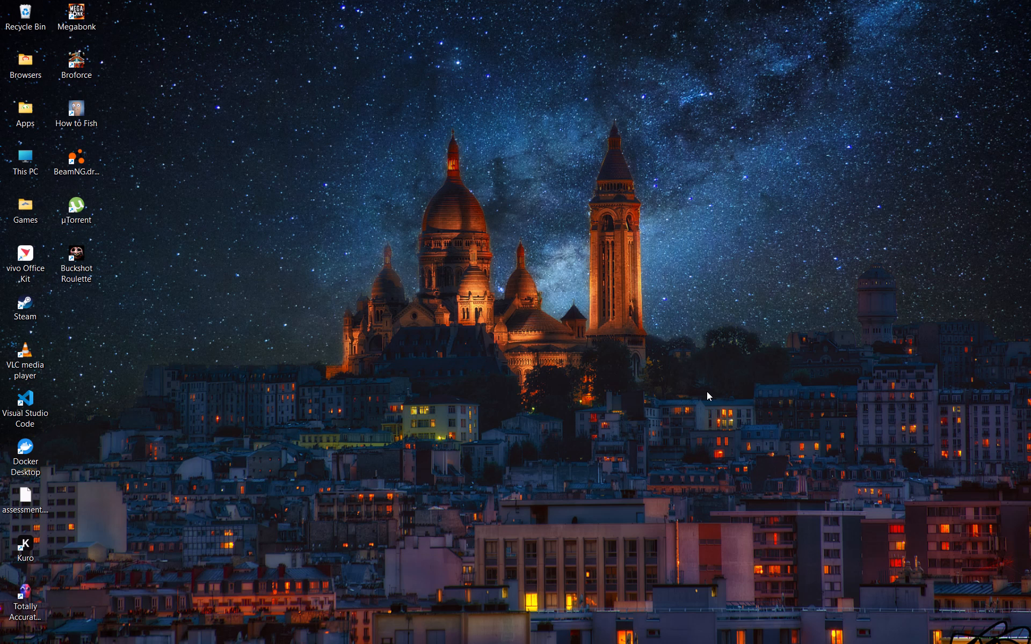